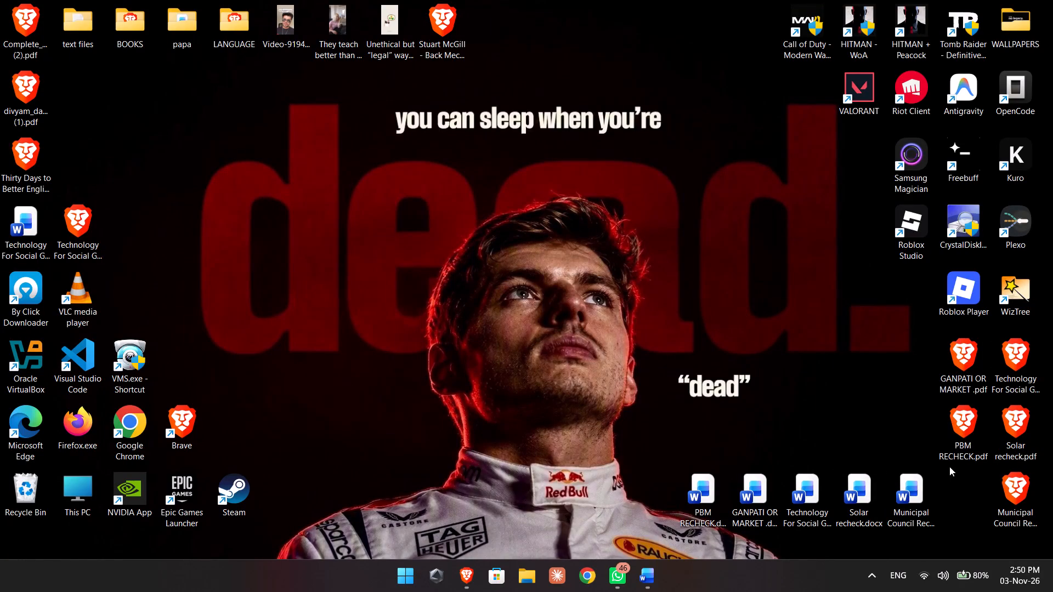
pyautogui.click(929, 431)
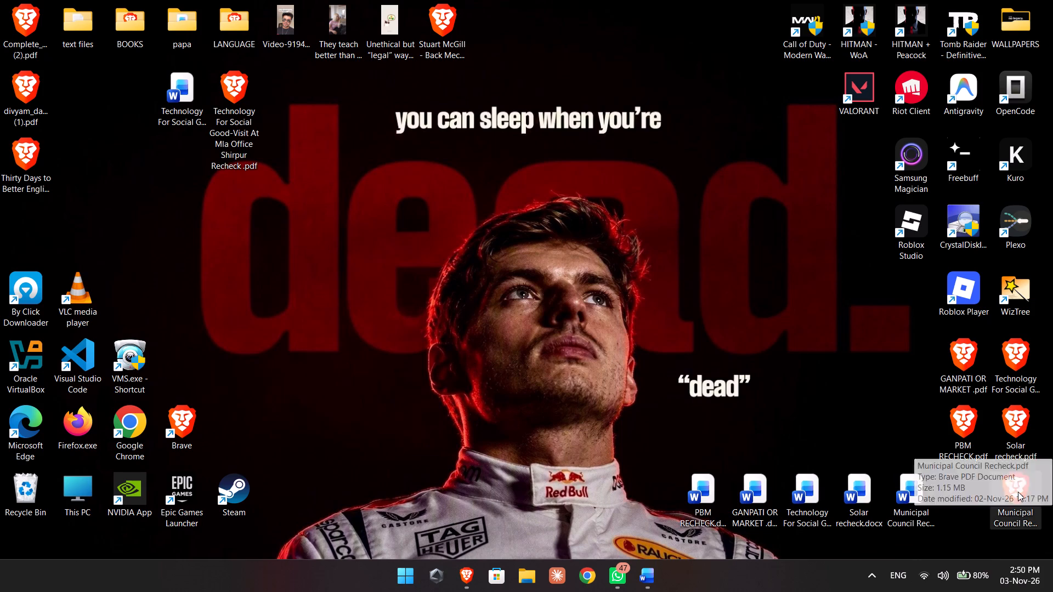
pyautogui.doubleClick(1018, 492)
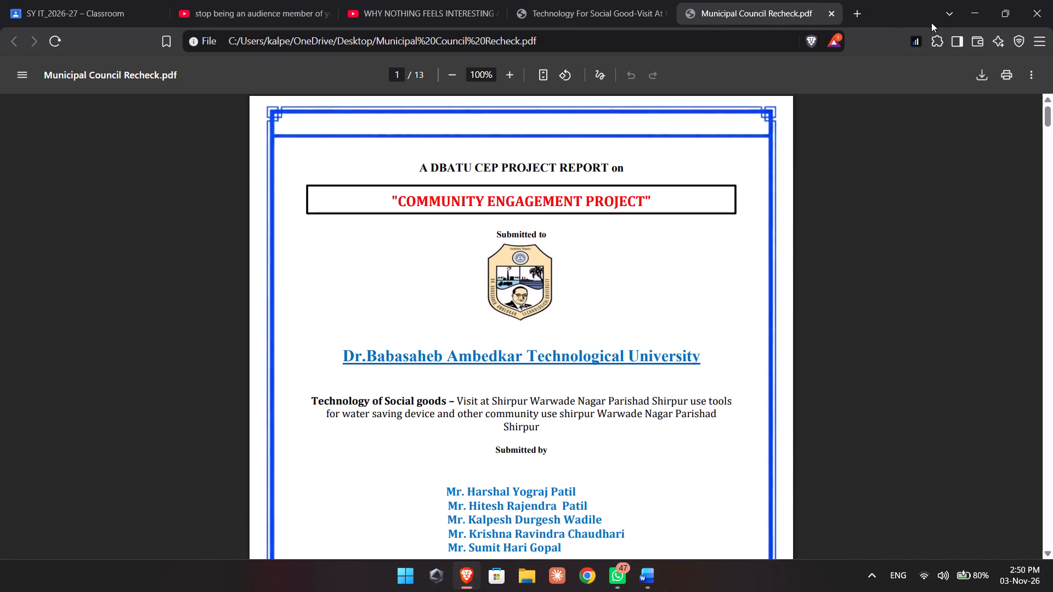
pyautogui.click(969, 19)
# Open Municipal Council Recheck.docx from the desktop in Word and close the other open Technology For Social Good document.
pyautogui.doubleClick(904, 482)
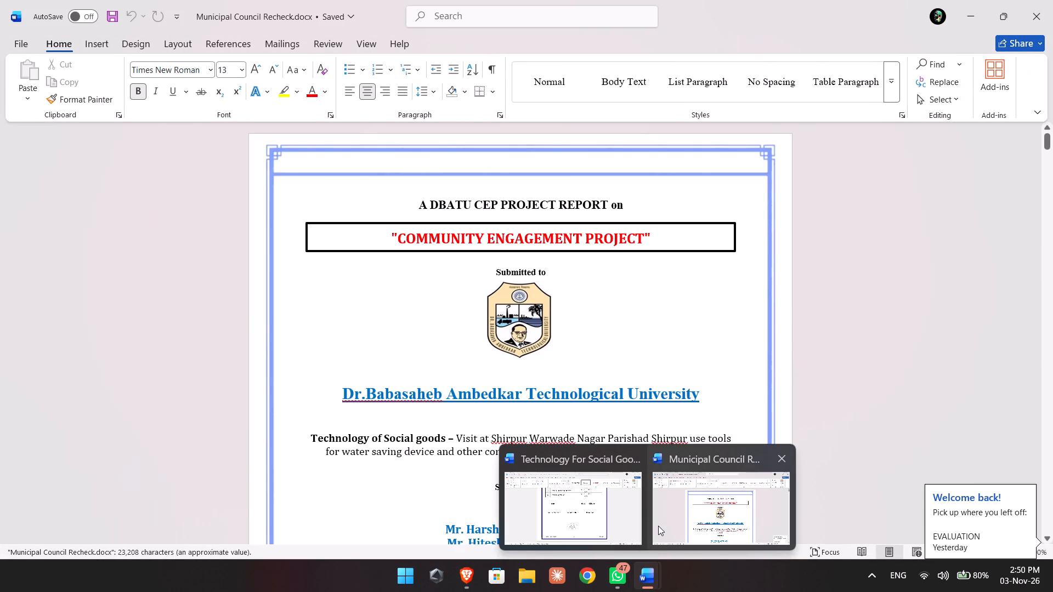
pyautogui.click(635, 462)
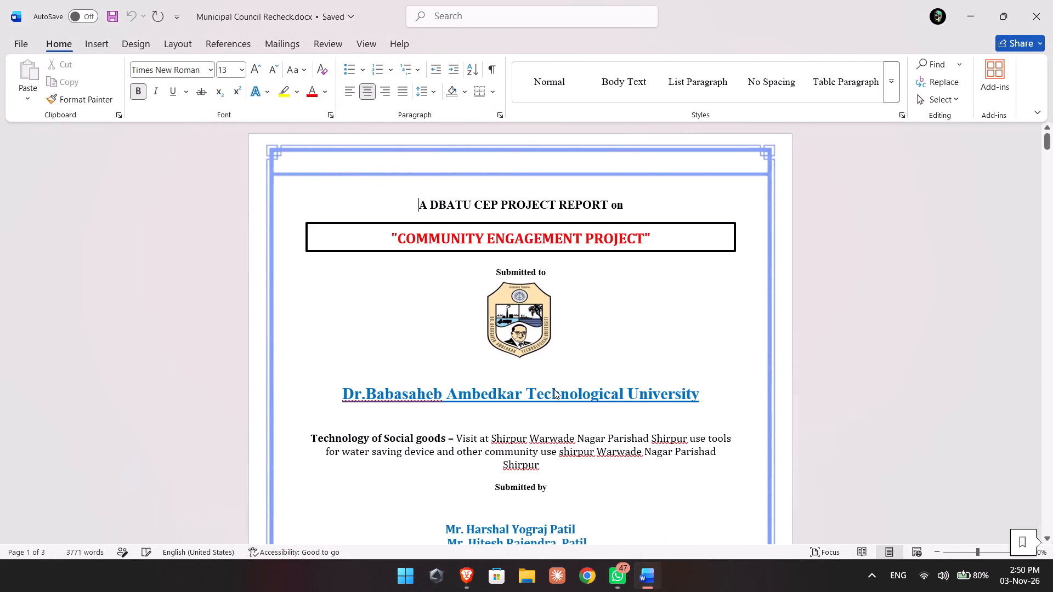
# Reduce the "Dr.Babasaheb Ambedkar Technological University" line on the cover page to font size 16.
pyautogui.click(695, 390)
pyautogui.moveTo(697, 391); pyautogui.dragTo(509, 365)
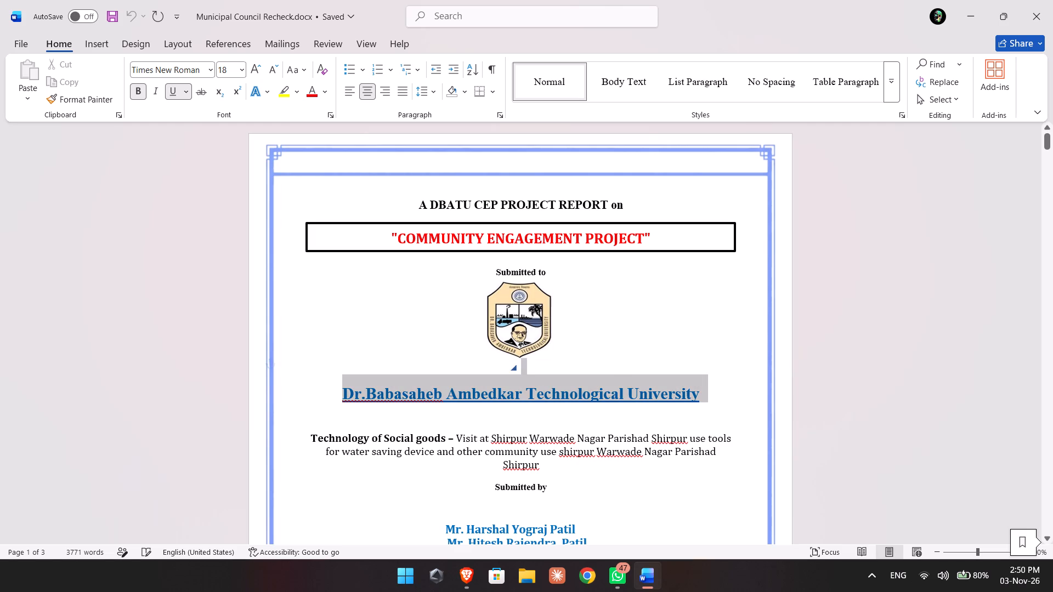
pyautogui.moveTo(509, 365); pyautogui.dragTo(345, 387)
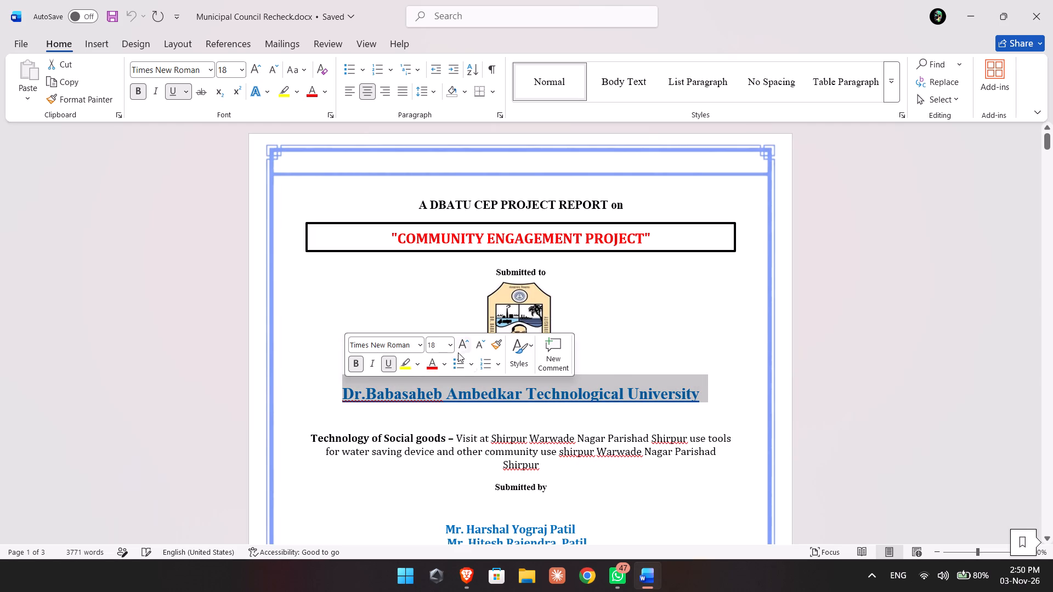
pyautogui.click(477, 343)
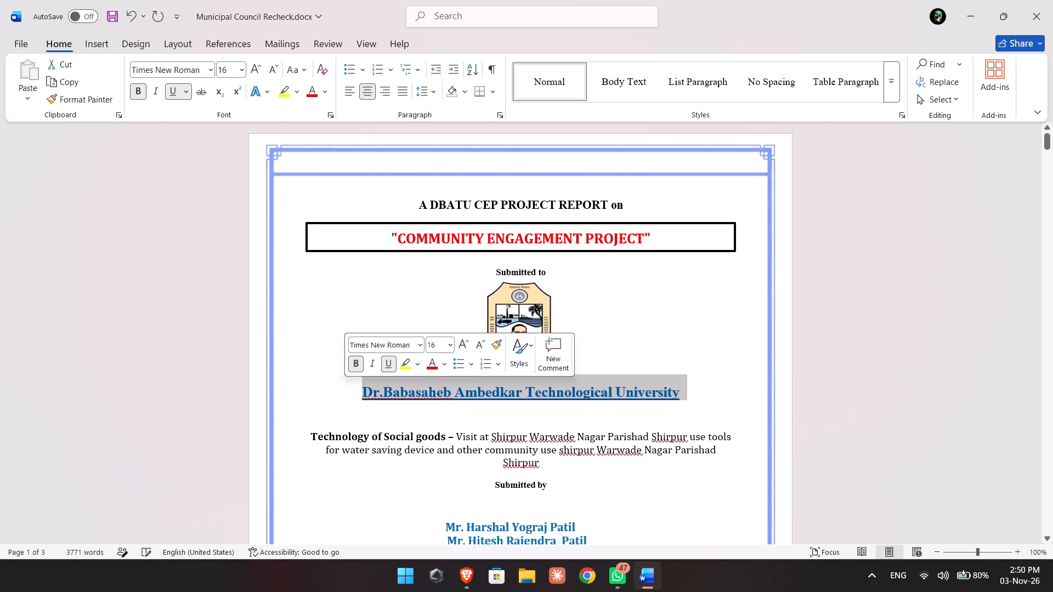
# Enlarge the "Technology of Social goods" paragraph on the cover page by two font-size increments.
pyautogui.click(431, 436)
pyautogui.moveTo(313, 432); pyautogui.dragTo(550, 439)
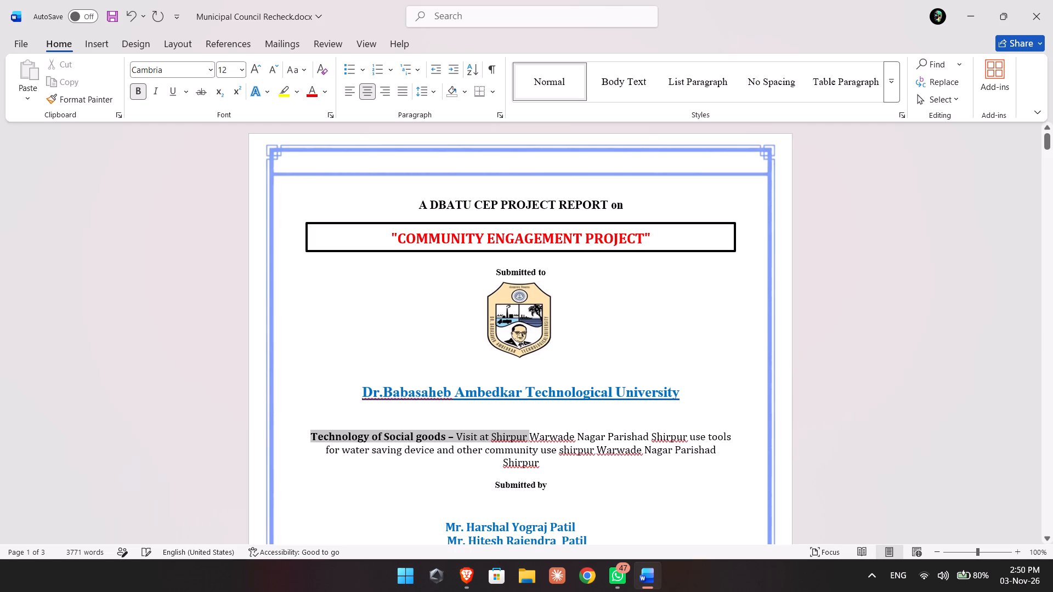
pyautogui.moveTo(550, 439); pyautogui.dragTo(562, 469)
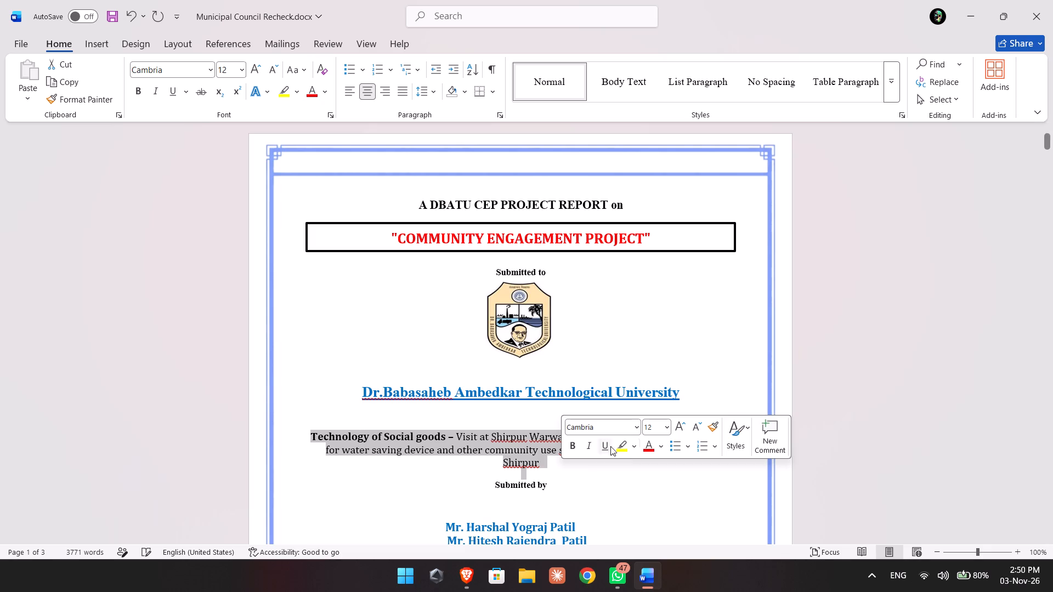
pyautogui.click(679, 426)
pyautogui.click(679, 426)
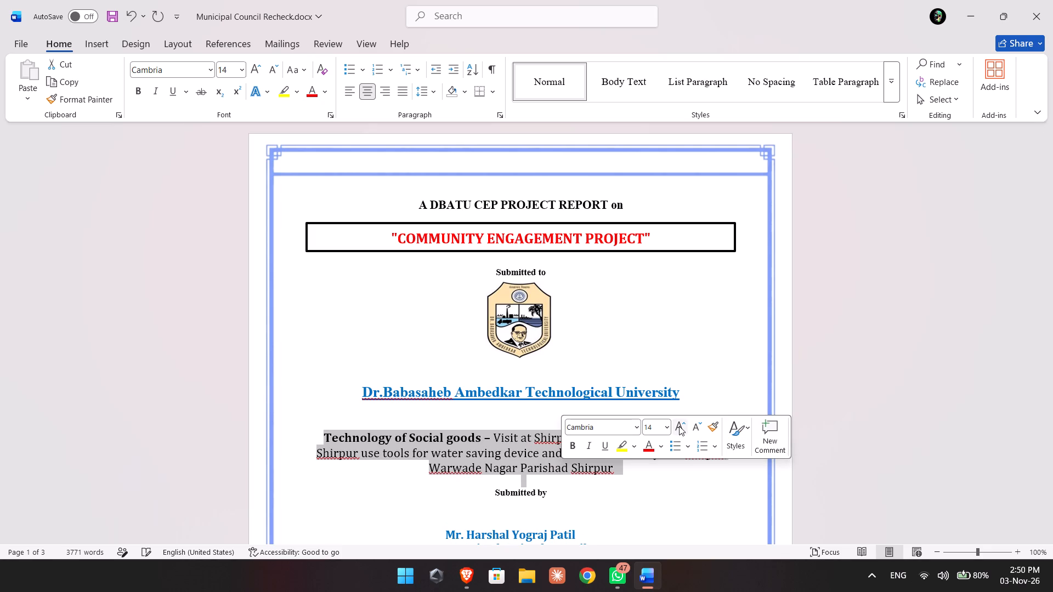
pyautogui.click(587, 511)
# Review the cover page layout and check the font formatting of the boxed "COMMUNITY ENGAGEMENT PROJECT" title.
pyautogui.scroll(-1, 587, 511)
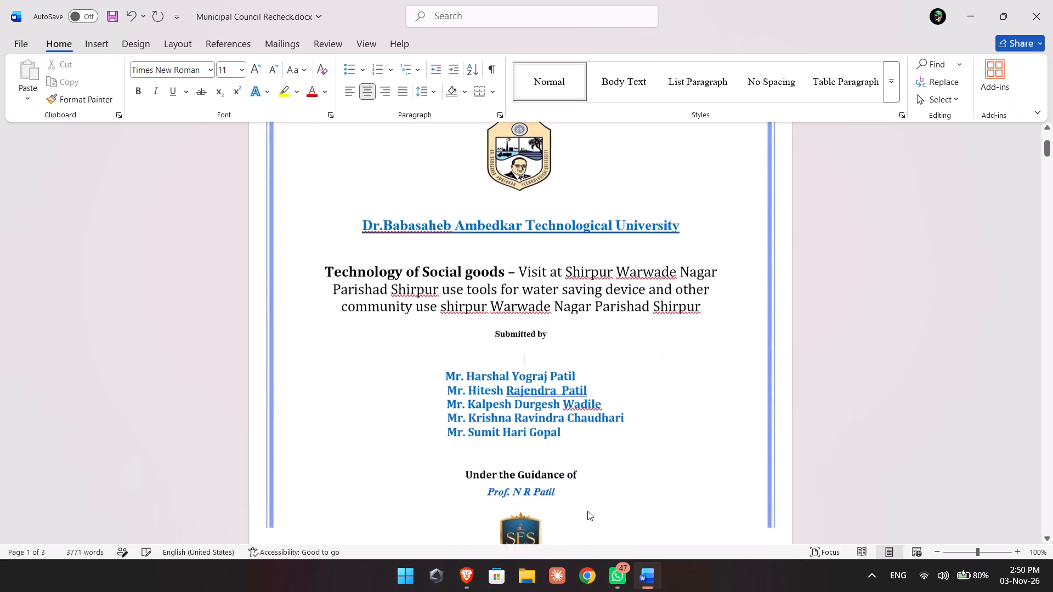
pyautogui.scroll(-1, 587, 511)
pyautogui.scroll(1, 587, 511)
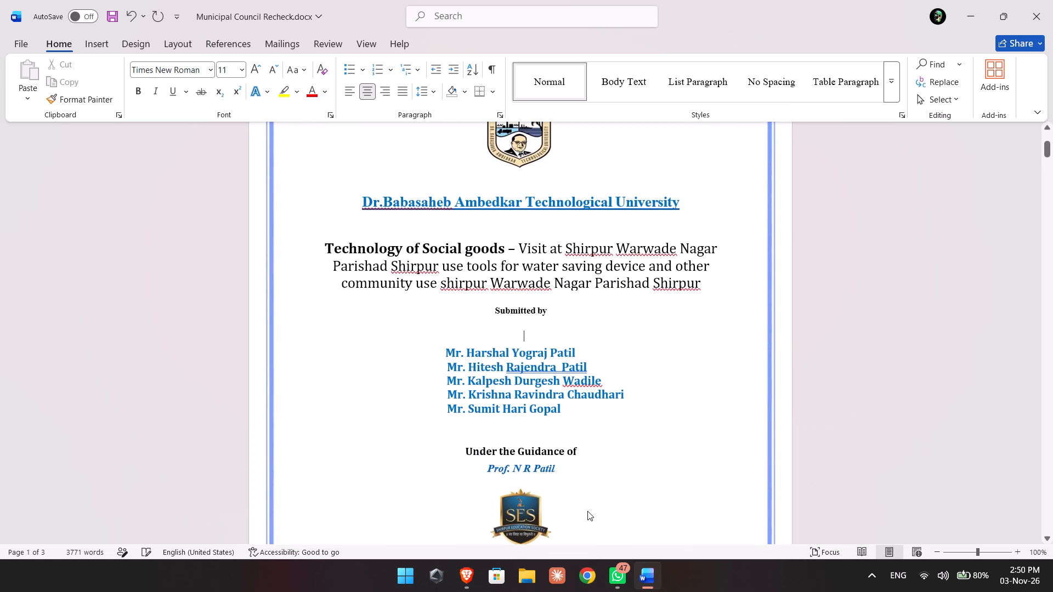
pyautogui.scroll(2, 587, 511)
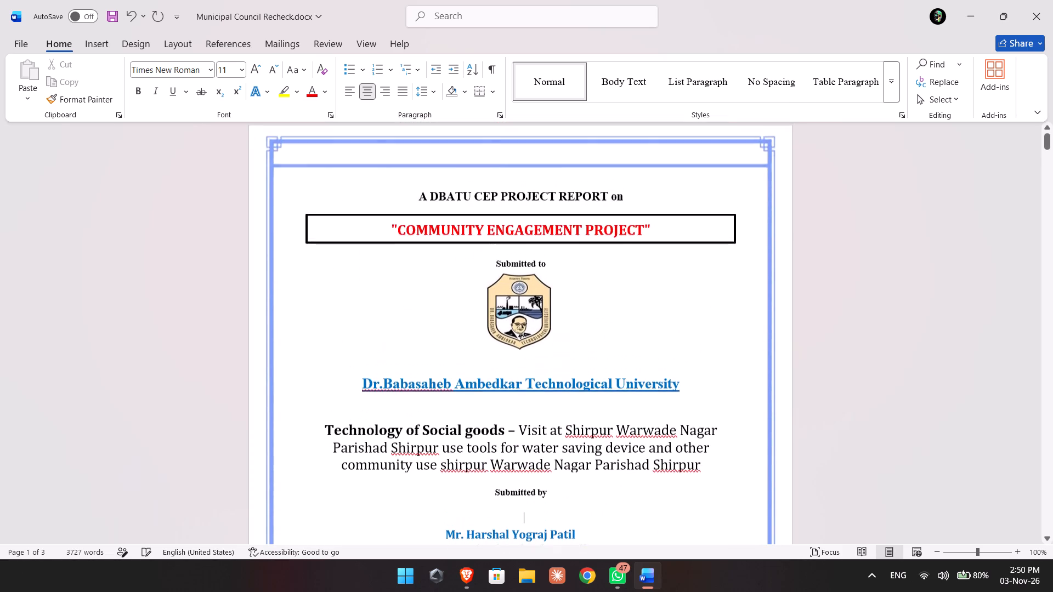
pyautogui.scroll(2, 587, 511)
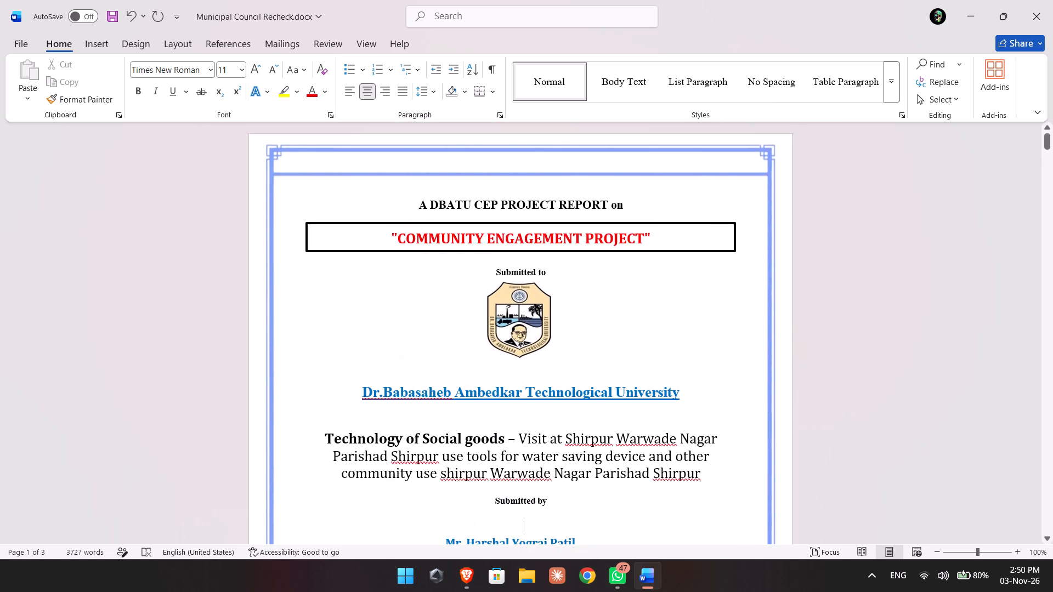
pyautogui.moveTo(661, 232); pyautogui.dragTo(421, 204)
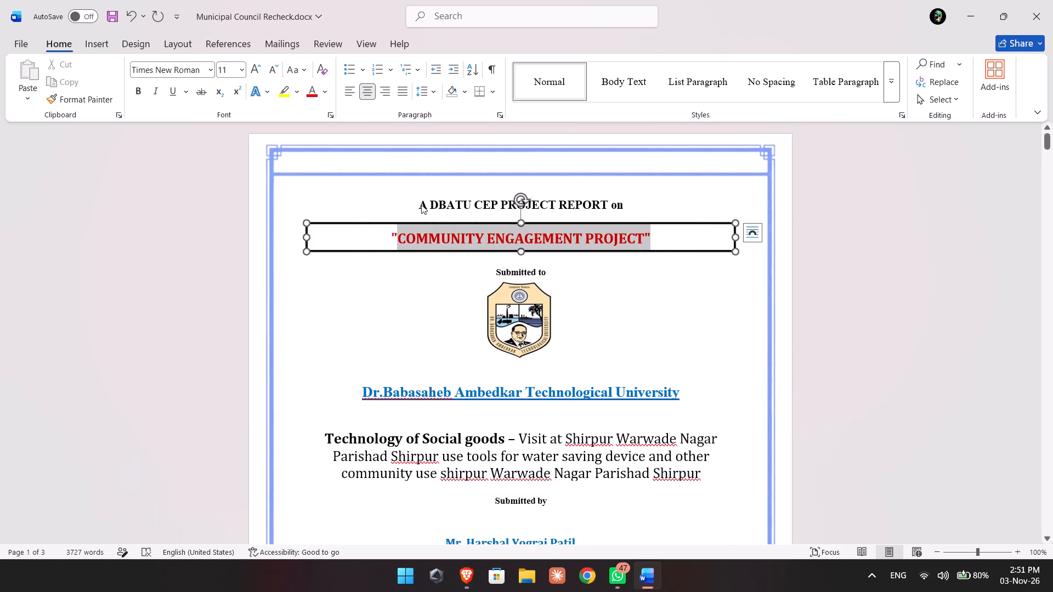
pyautogui.moveTo(421, 204); pyautogui.dragTo(421, 205)
pyautogui.click(421, 206)
pyautogui.moveTo(663, 234); pyautogui.dragTo(461, 230)
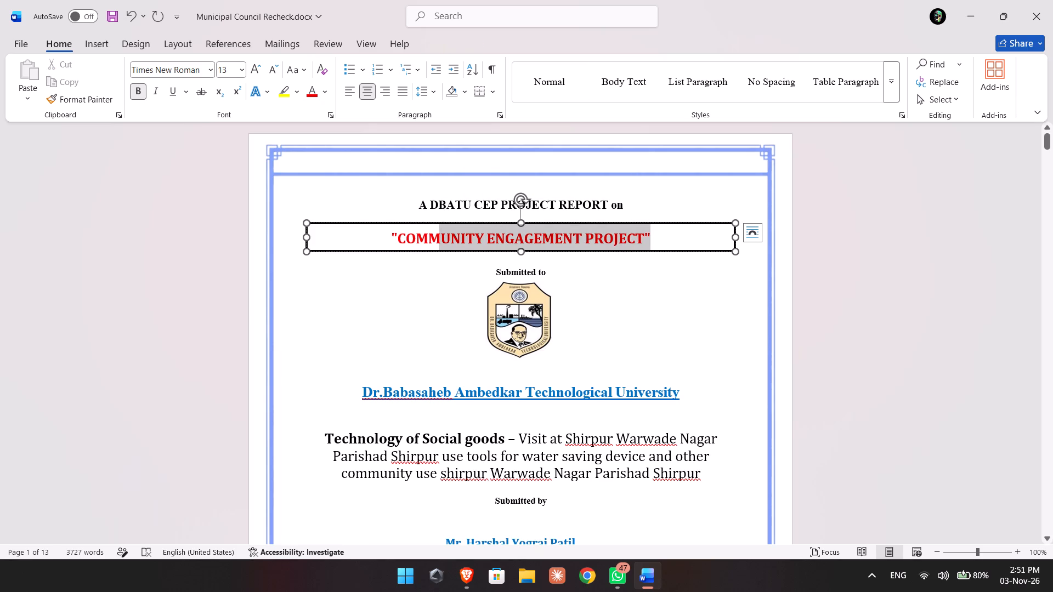
pyautogui.moveTo(461, 230); pyautogui.dragTo(385, 225)
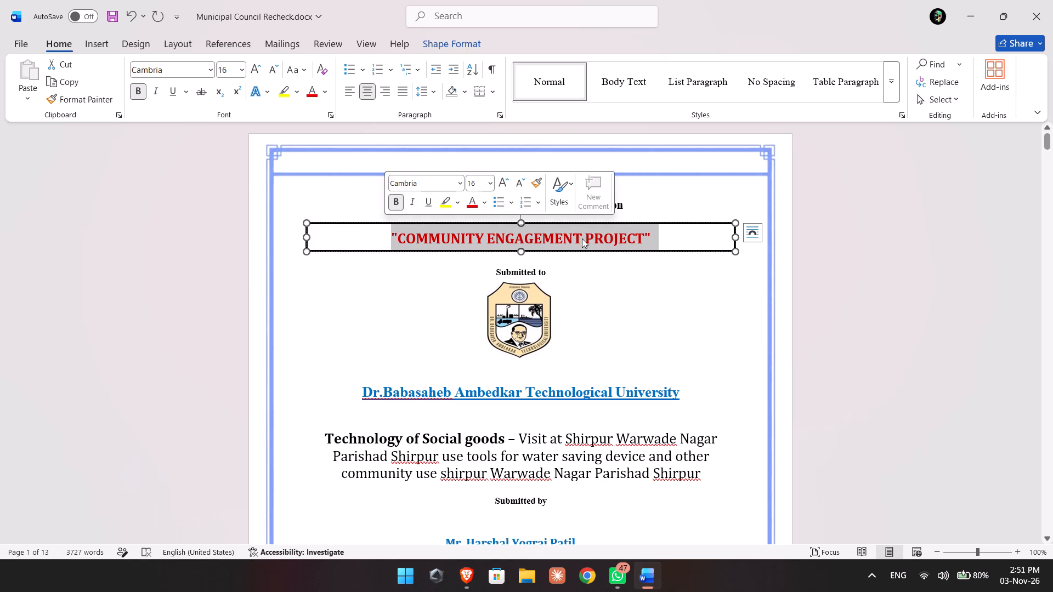
pyautogui.click(604, 278)
# Enlarge the "A DBATU CEP PROJECT REPORT on" line by two font-size increments.
pyautogui.moveTo(635, 204); pyautogui.dragTo(404, 197)
pyautogui.click(523, 158)
pyautogui.click(523, 158)
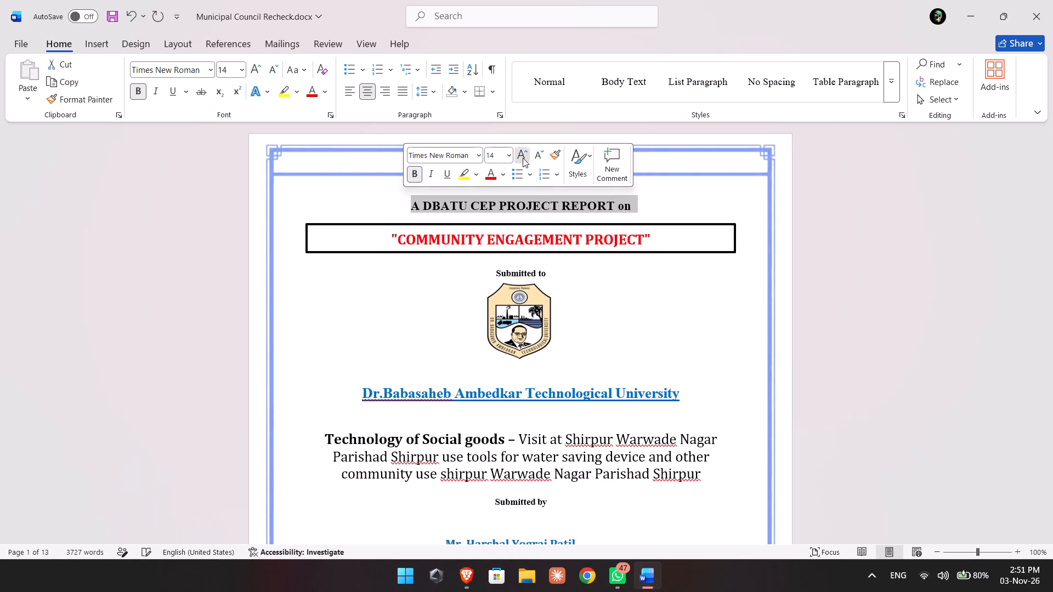
pyautogui.click(577, 311)
# Select all the chapter titles in the INDEX table, from "Introduction to CEP Project" through "Conclusion".
pyautogui.scroll(-1, 577, 310)
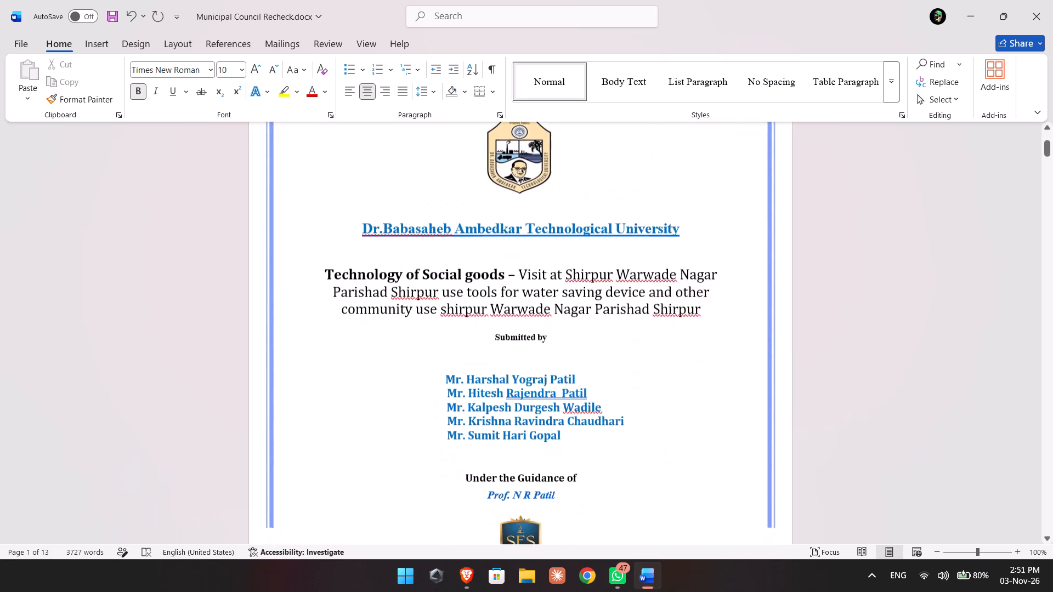
pyautogui.scroll(-1, 577, 310)
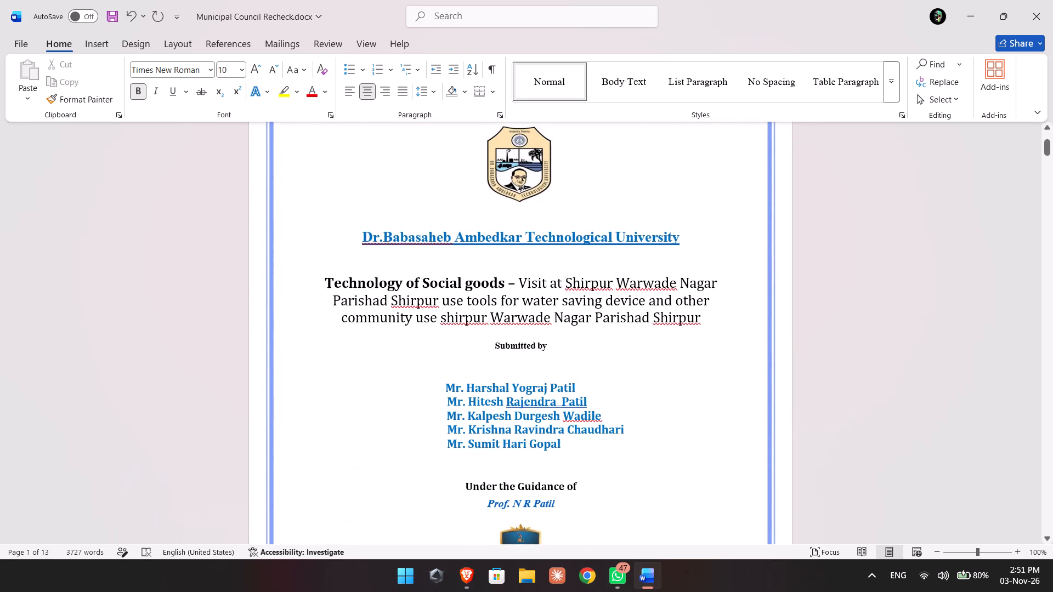
pyautogui.scroll(-2, 577, 310)
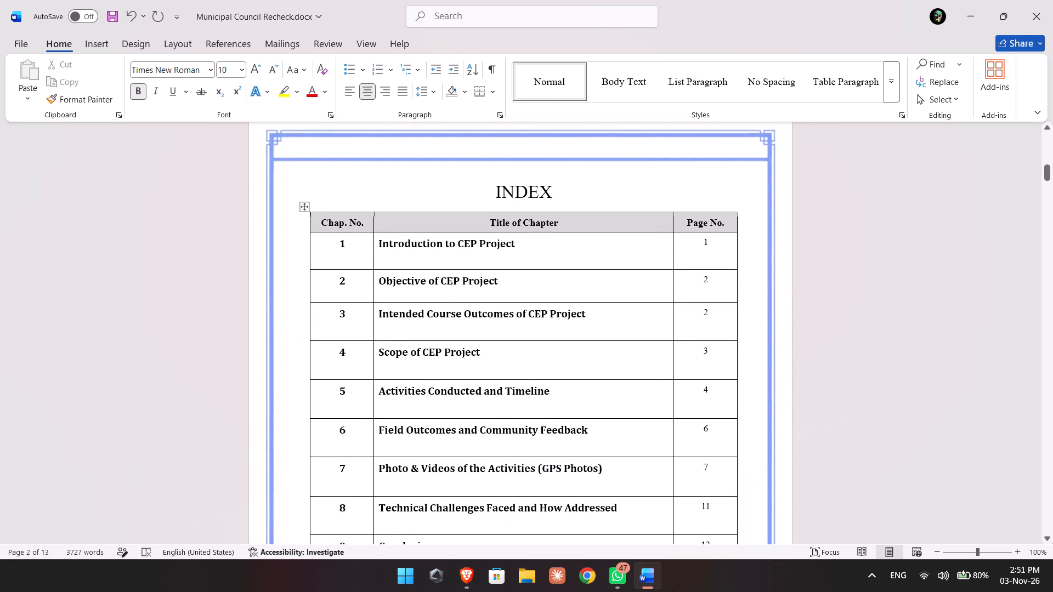
pyautogui.moveTo(380, 238); pyautogui.dragTo(573, 563)
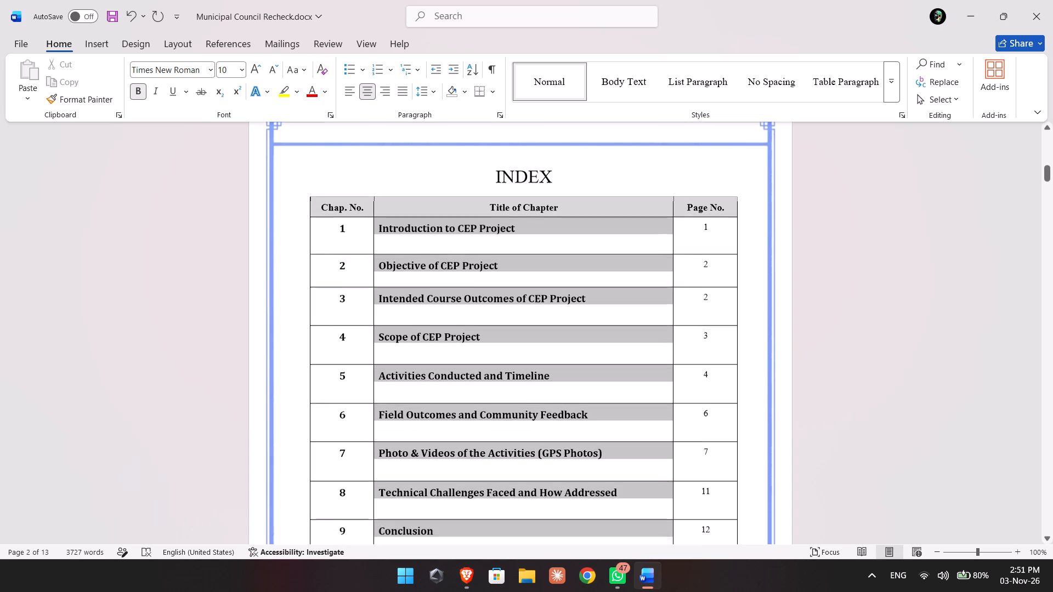
pyautogui.moveTo(573, 563); pyautogui.dragTo(497, 149)
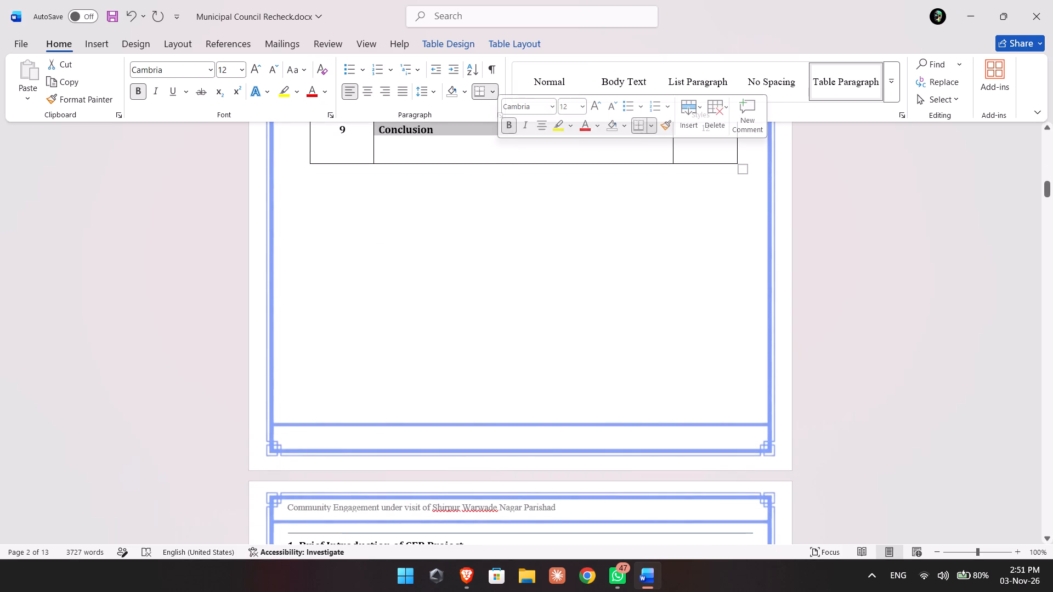
pyautogui.scroll(2, 505, 184)
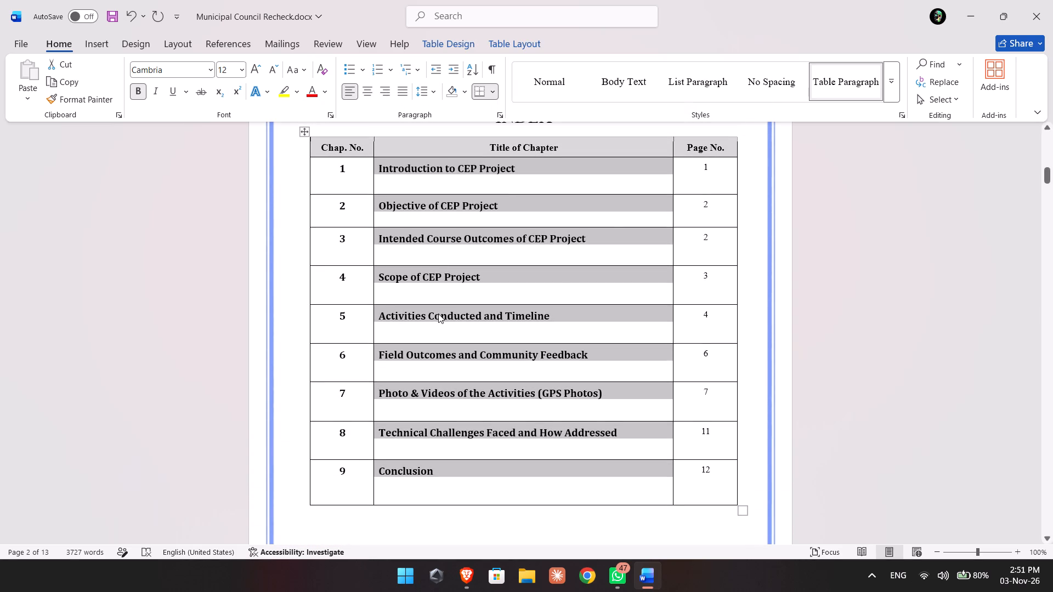
# Open the MLA Office Shirpur Recheck report from the desktop and check the font formatting of its INDEX chapter titles.
pyautogui.click(983, 0)
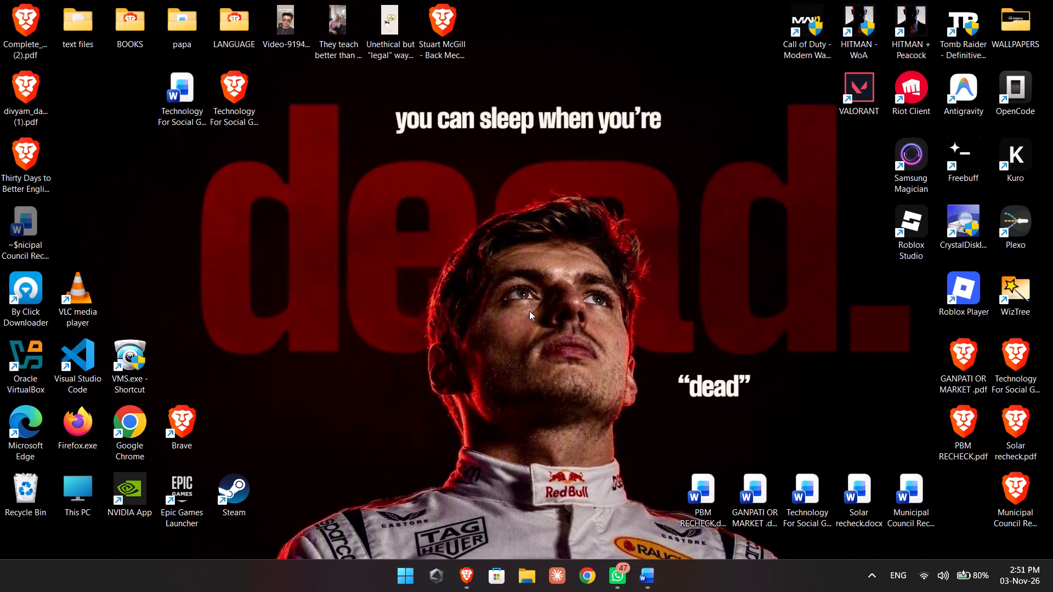
pyautogui.doubleClick(192, 90)
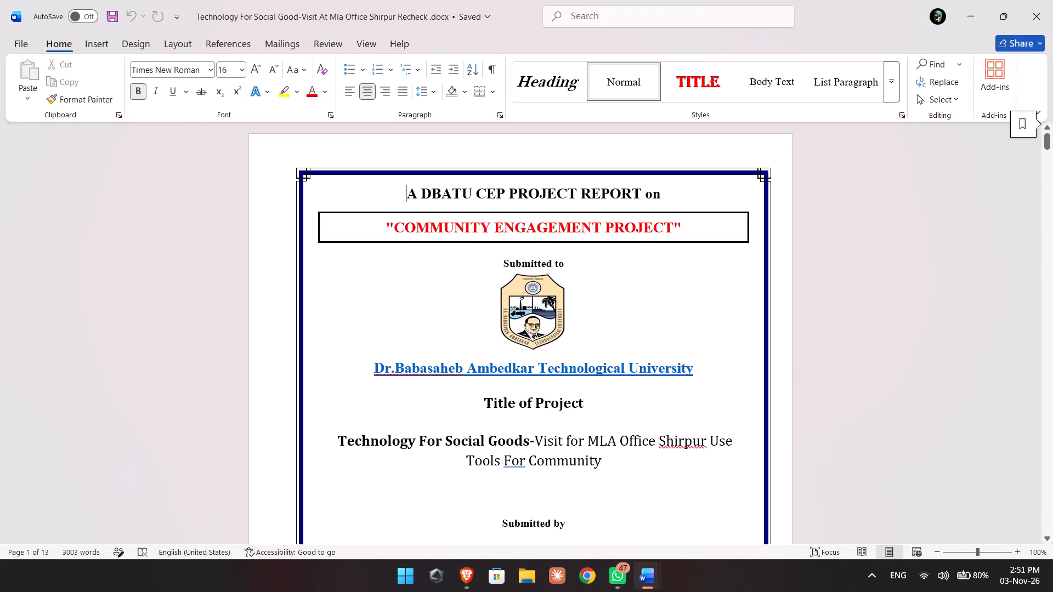
pyautogui.scroll(-2, 373, 335)
pyautogui.scroll(-1, 492, 303)
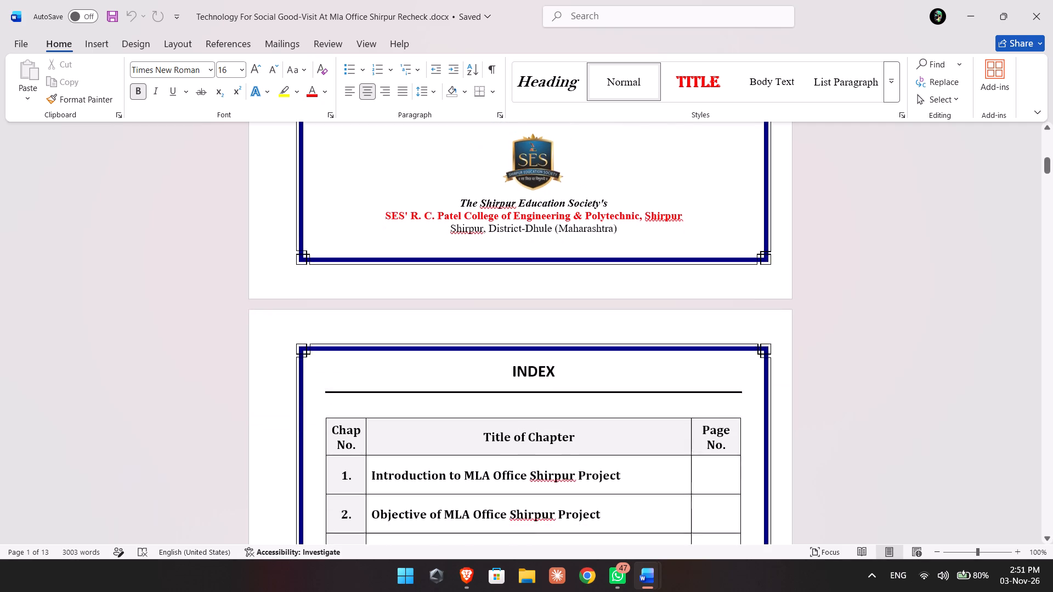
pyautogui.scroll(-1, 492, 303)
pyautogui.doubleClick(519, 400)
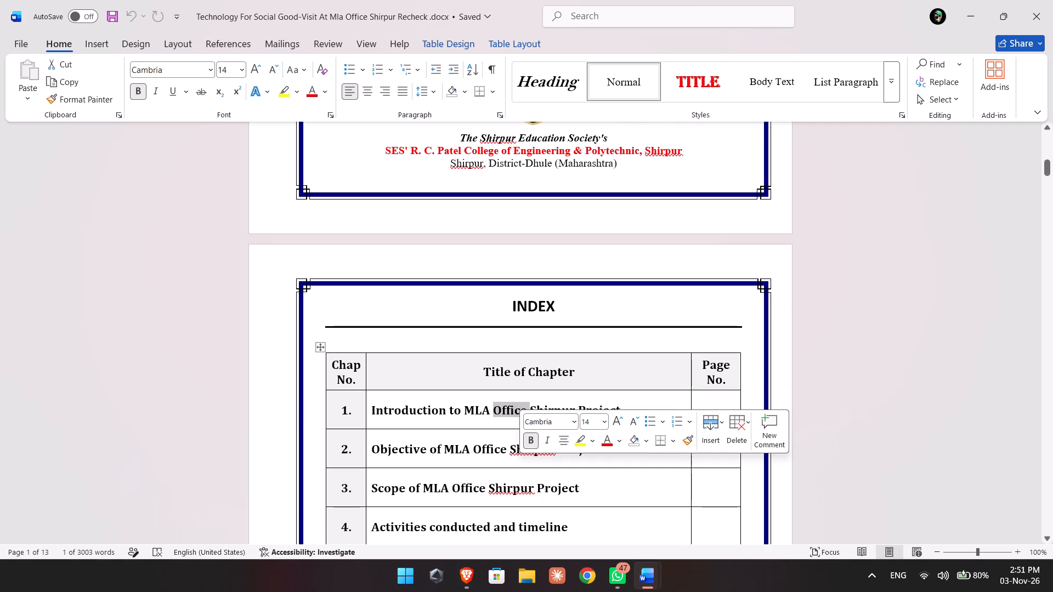
pyautogui.click(595, 327)
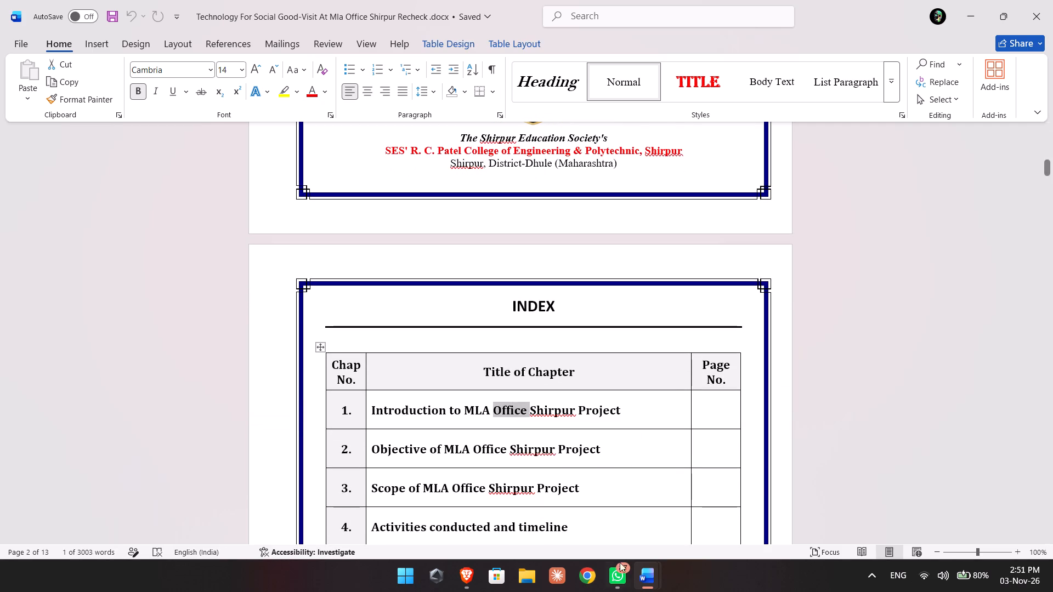
pyautogui.click(702, 514)
pyautogui.moveTo(373, 408); pyautogui.dragTo(384, 411)
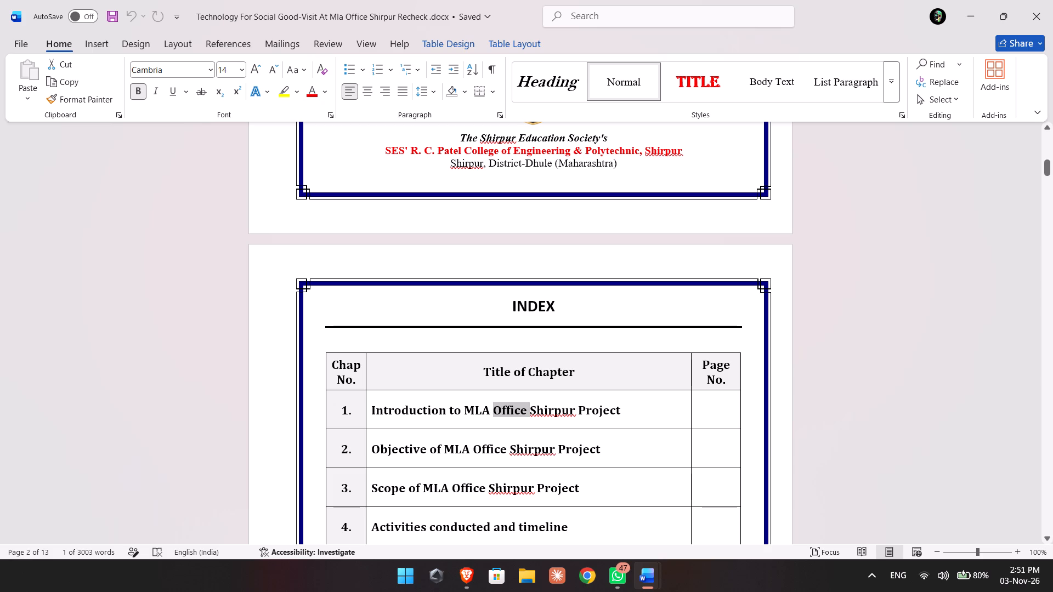
pyautogui.moveTo(384, 411); pyautogui.dragTo(491, 448)
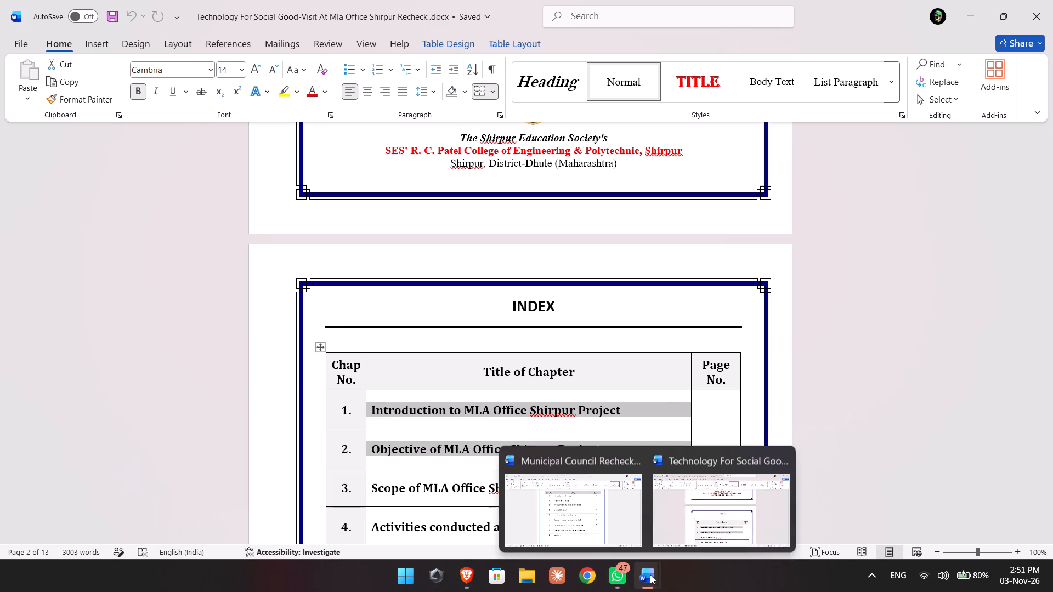
# Switch back to the Municipal Council Recheck document and set the selected INDEX chapter titles to font size 14.
pyautogui.click(692, 510)
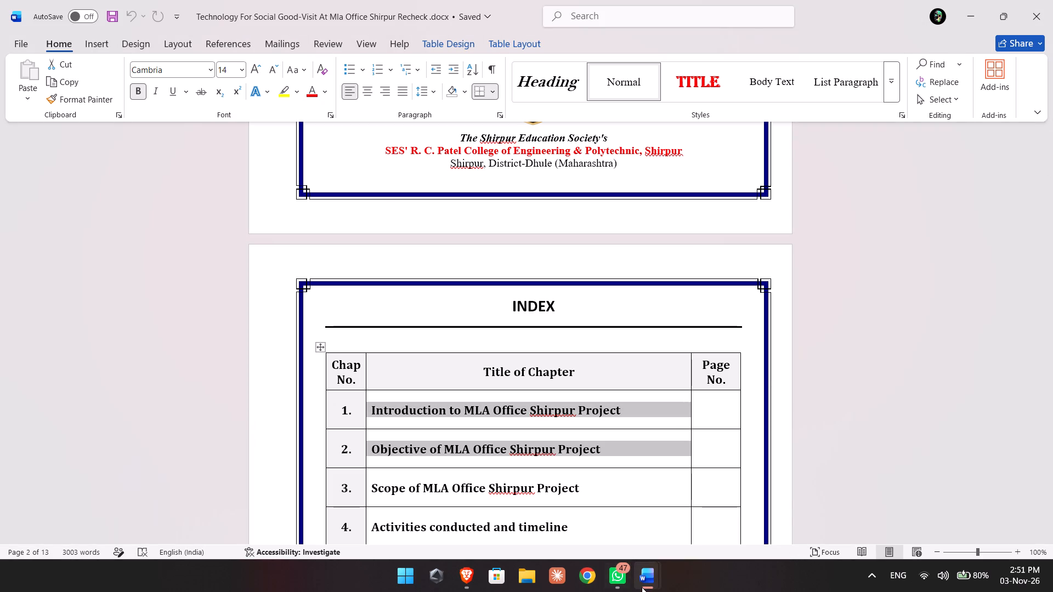
pyautogui.click(621, 543)
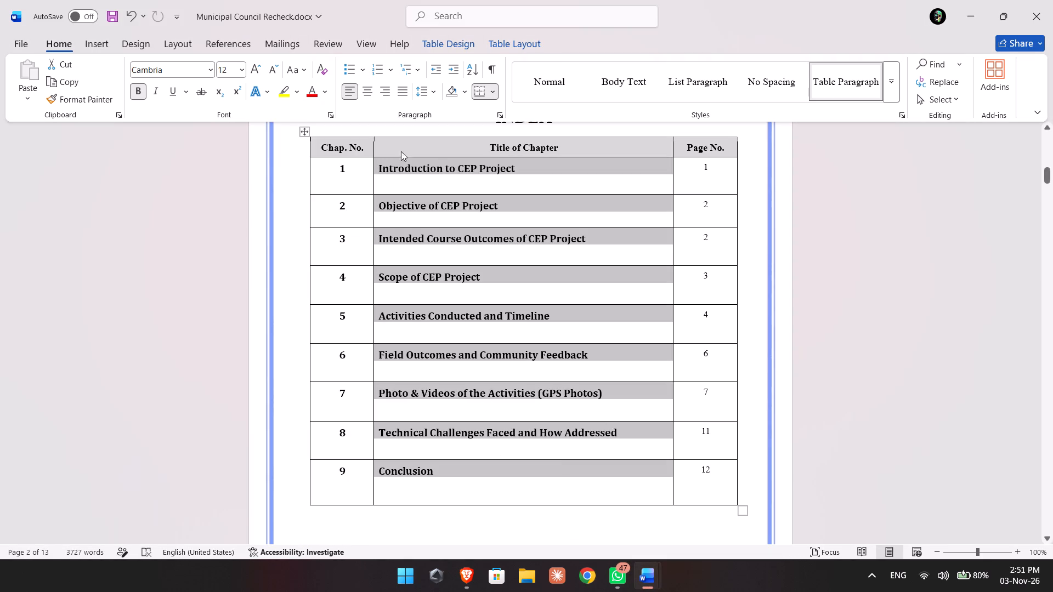
pyautogui.click(261, 69)
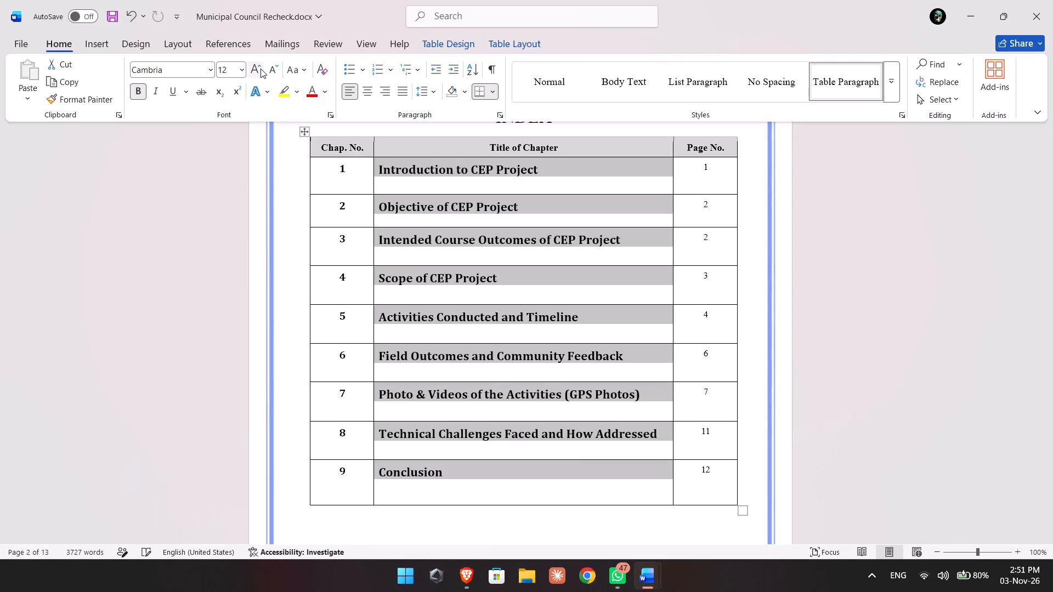
pyautogui.click(446, 324)
# Set the line spacing of the INDEX heading and the whole chapter table to 1.15.
pyautogui.scroll(1, 446, 324)
pyautogui.scroll(1, 371, 212)
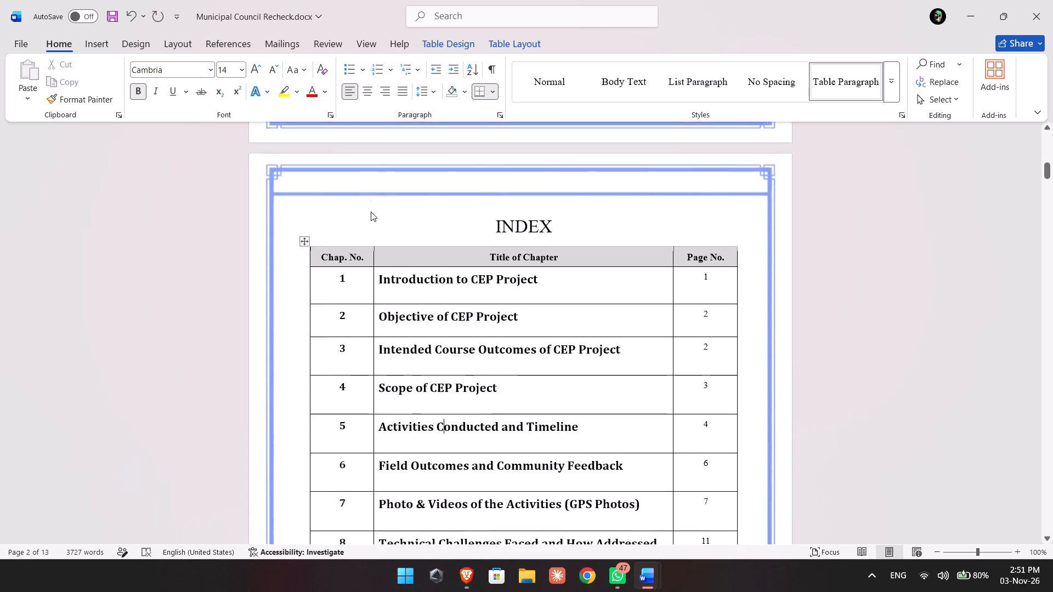
pyautogui.scroll(2, 371, 212)
pyautogui.scroll(-2, 371, 212)
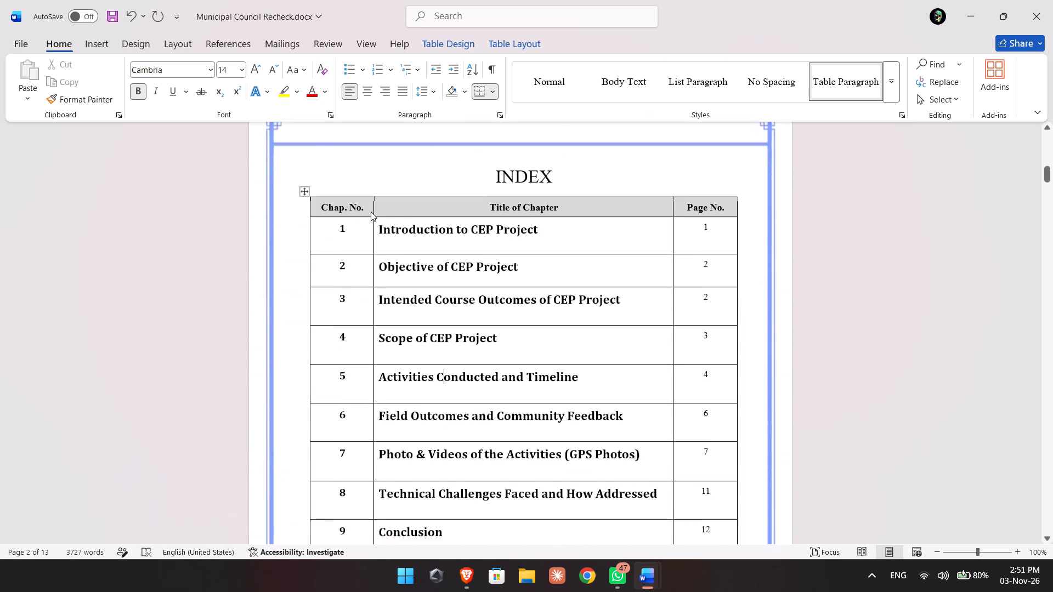
pyautogui.scroll(-4, 371, 212)
pyautogui.scroll(1, 371, 212)
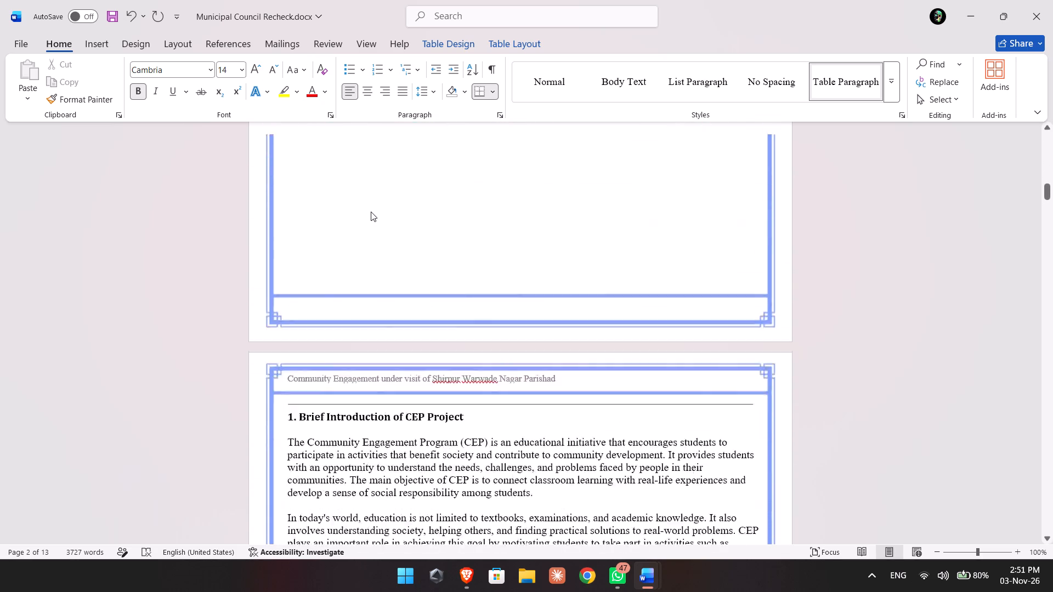
pyautogui.scroll(2, 371, 212)
pyautogui.moveTo(720, 472); pyautogui.dragTo(339, 115)
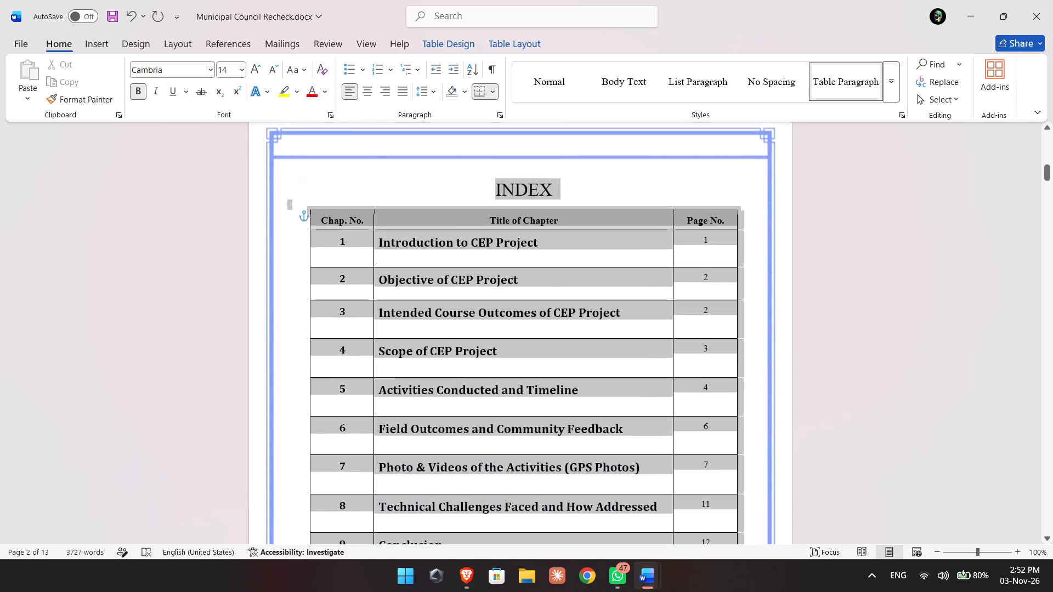
pyautogui.moveTo(339, 115); pyautogui.dragTo(338, 223)
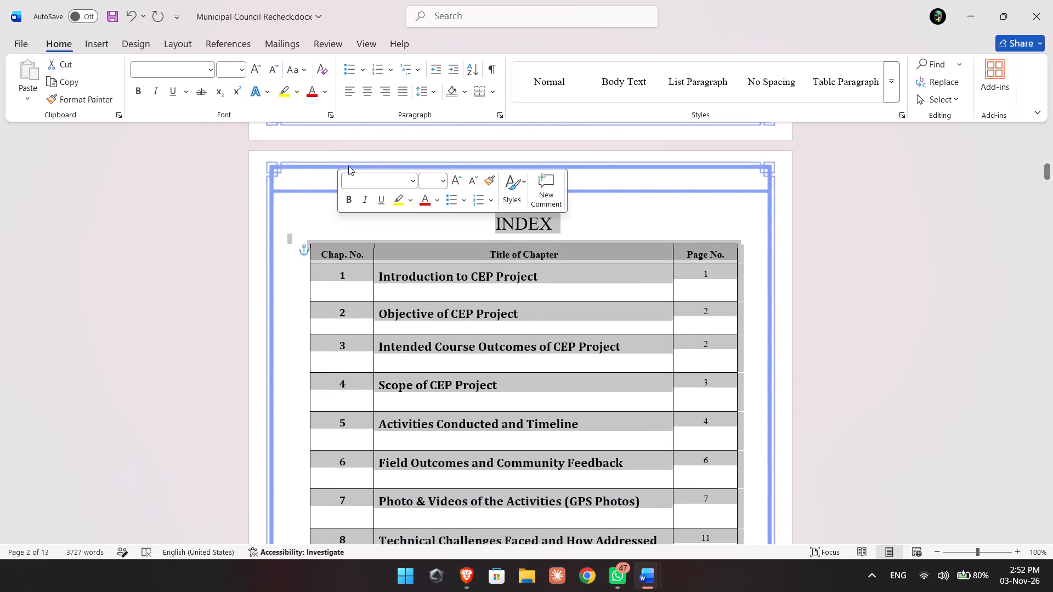
pyautogui.click(432, 95)
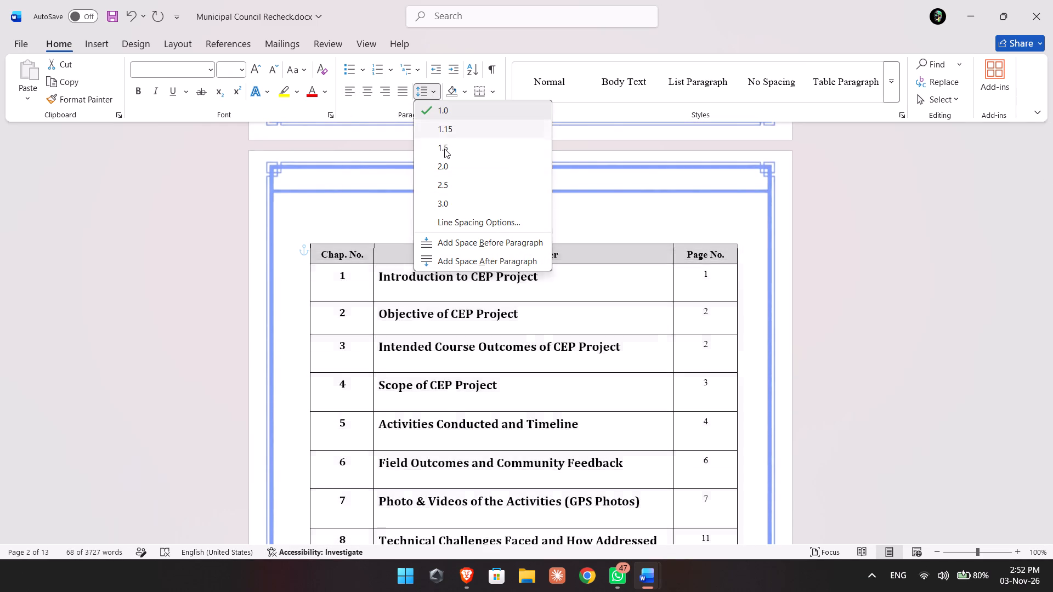
pyautogui.click(441, 132)
# Set 1.15 line spacing on the cover page from the Dr.Babasaheb Ambedkar Technological University line through the Technology of Social goods paragraph.
pyautogui.scroll(1, 470, 264)
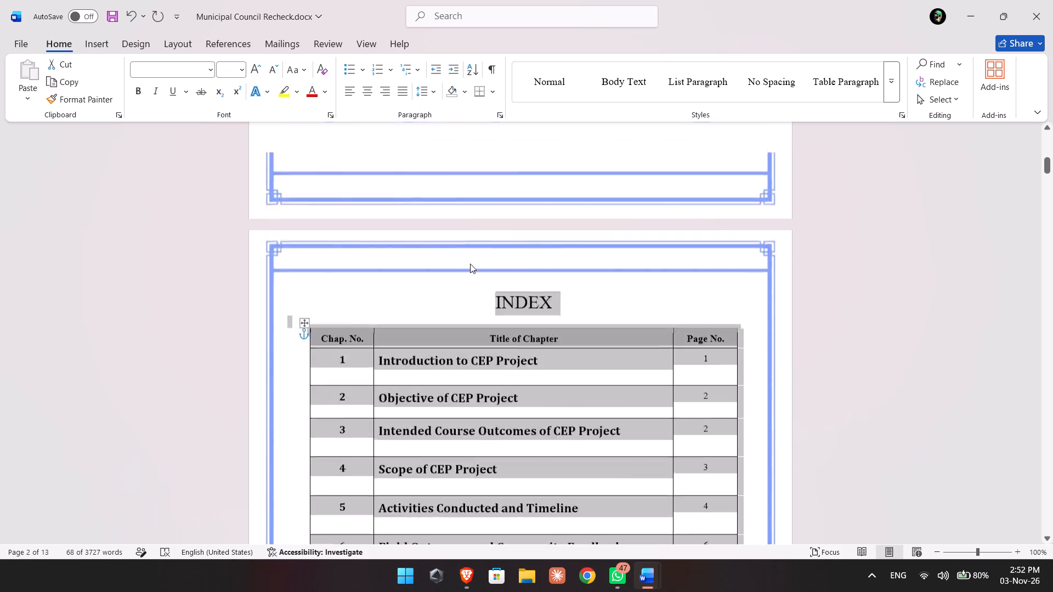
pyautogui.scroll(2, 470, 264)
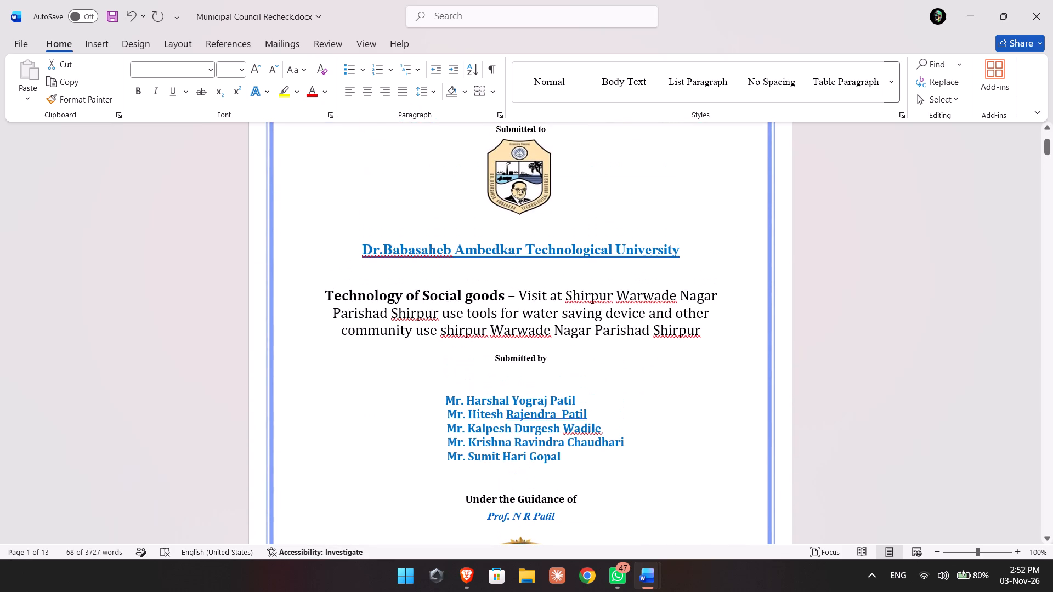
pyautogui.moveTo(360, 244); pyautogui.dragTo(447, 295)
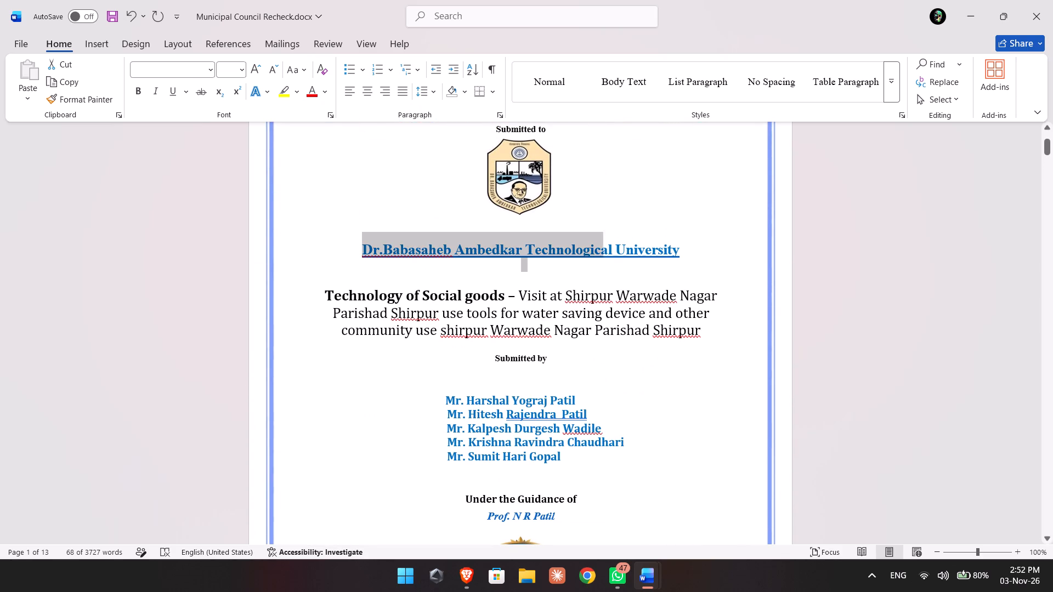
pyautogui.moveTo(447, 295); pyautogui.dragTo(667, 339)
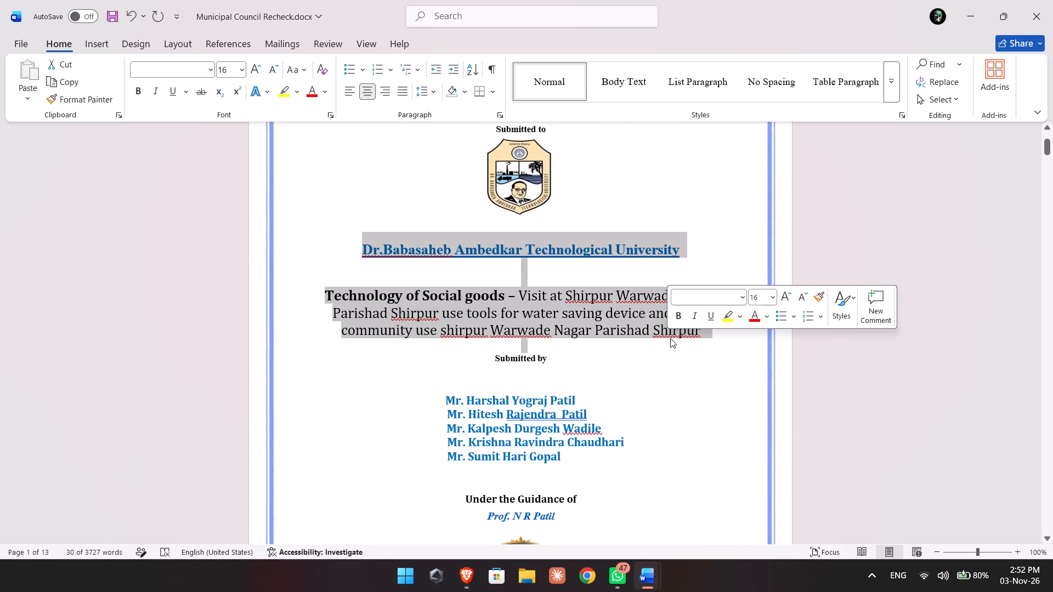
pyautogui.click(433, 93)
pyautogui.click(444, 124)
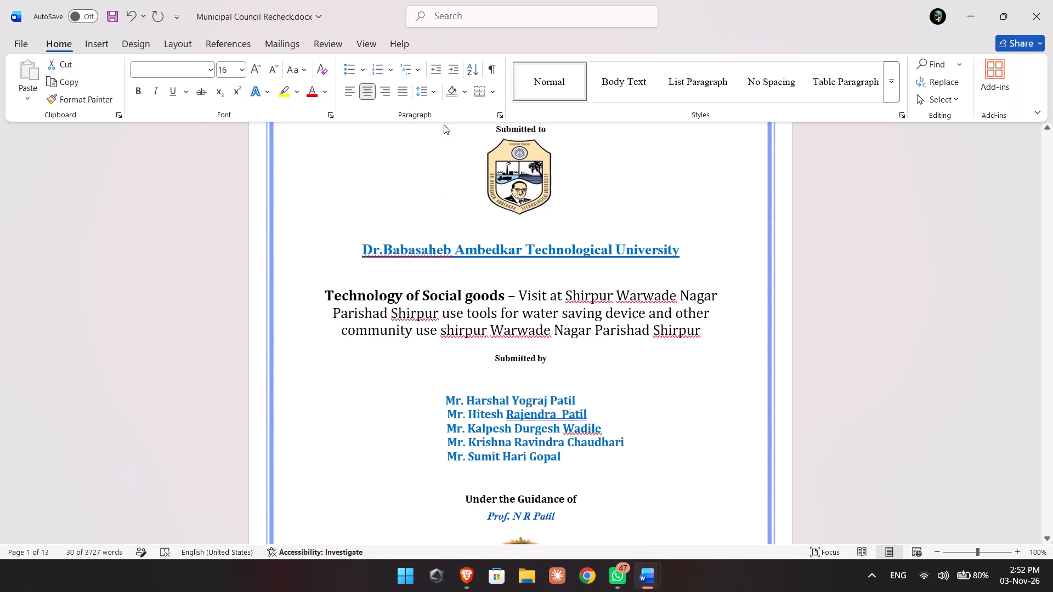
# Set the line spacing of the "1. Brief Introduction of CEP Project" heading to 1.15.
pyautogui.scroll(-5, 540, 334)
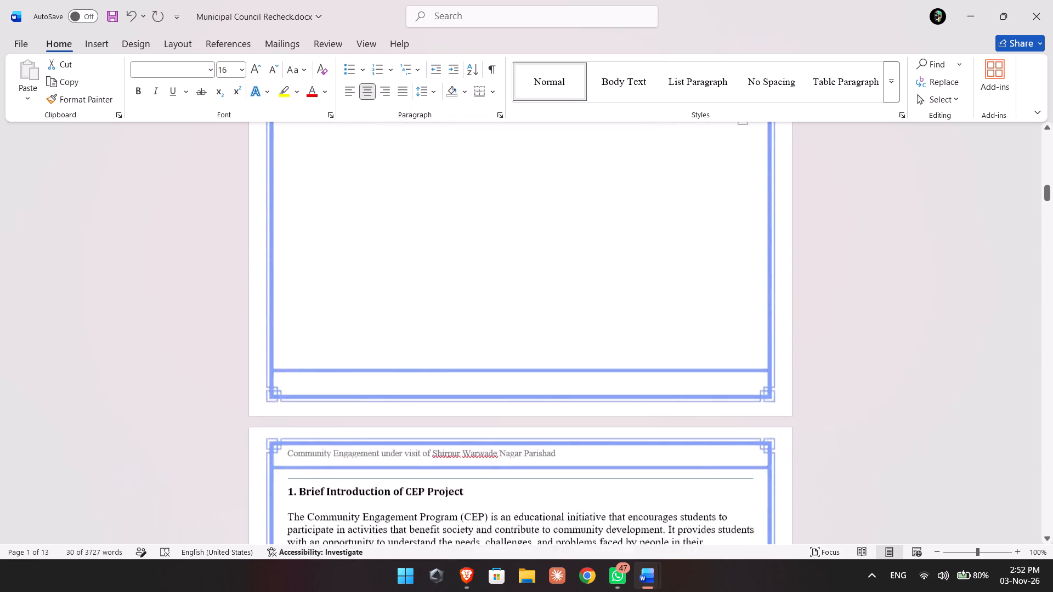
pyautogui.scroll(-2, 540, 334)
pyautogui.moveTo(466, 238); pyautogui.dragTo(338, 237)
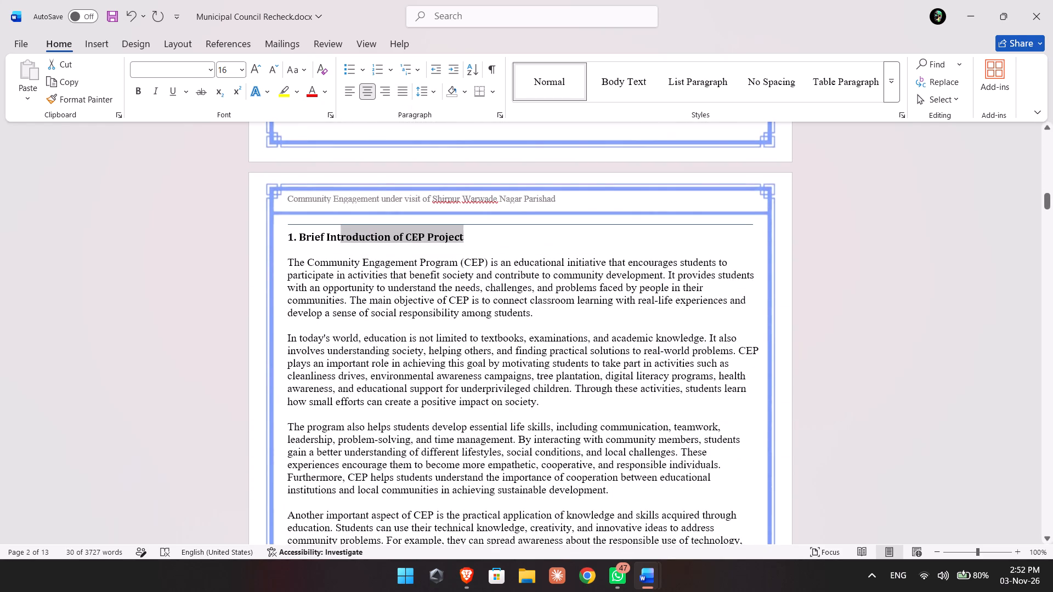
pyautogui.moveTo(338, 237); pyautogui.dragTo(291, 241)
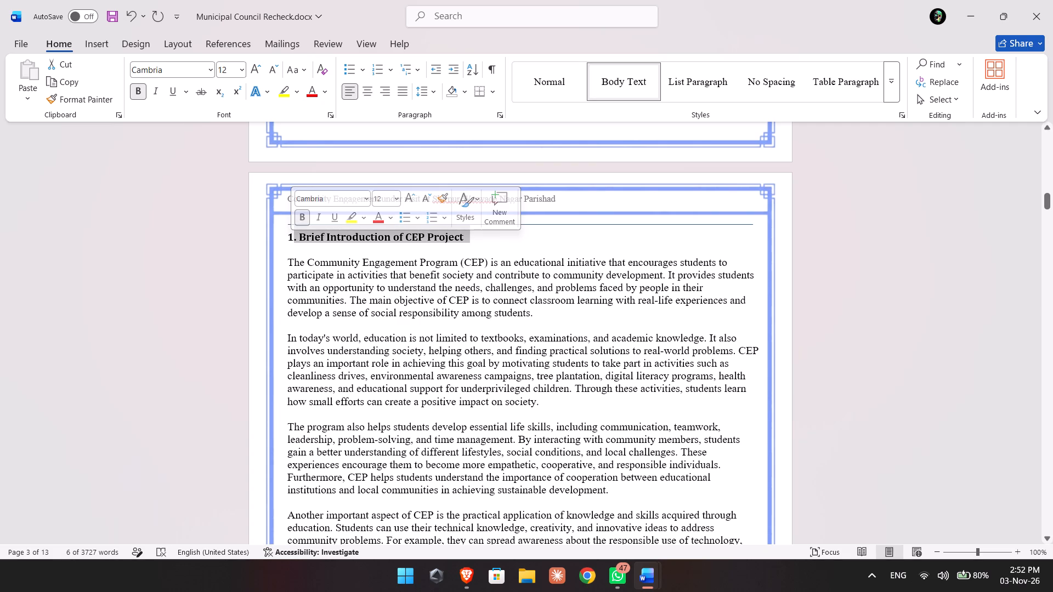
pyautogui.click(433, 87)
pyautogui.click(453, 132)
# Delete "CEP Project" from the chapter 1 title in the INDEX table, keeping "Introduction to".
pyautogui.scroll(1, 439, 247)
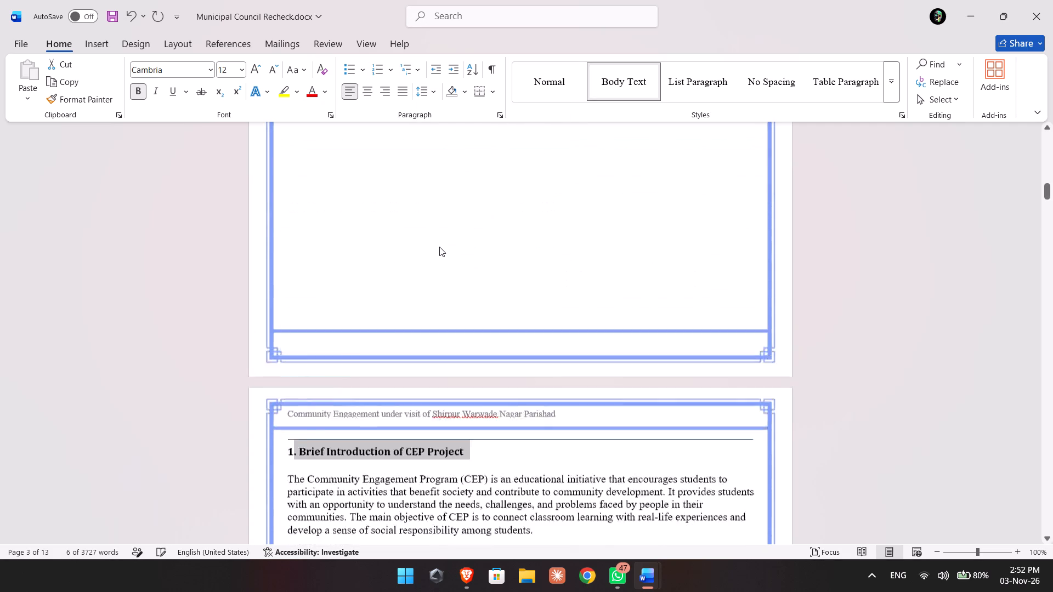
pyautogui.scroll(2, 439, 247)
pyautogui.rightClick(439, 247)
pyautogui.click(599, 277)
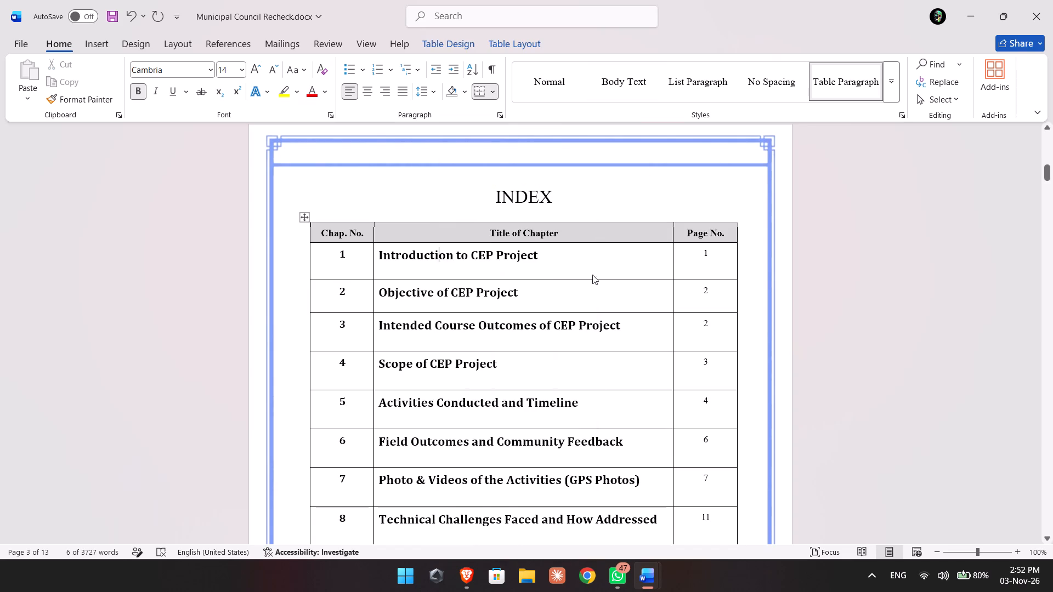
pyautogui.click(538, 249)
pyautogui.press('BackSpace')
pyautogui.press('BackSpace')
pyautogui.press('BackSpace')
pyautogui.press('BackSpace')
pyautogui.press('BackSpace')
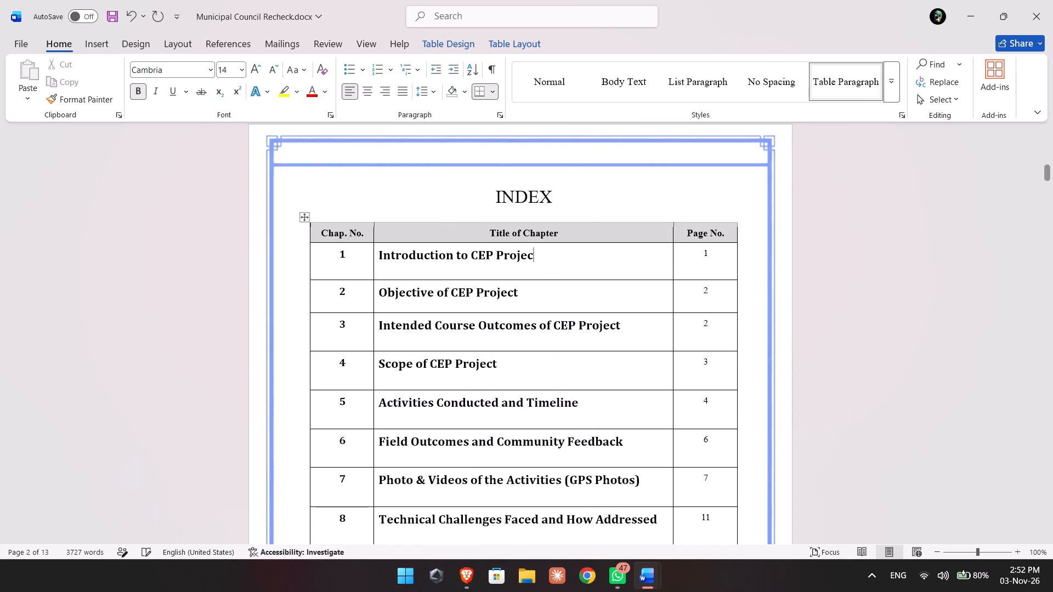
pyautogui.press('BackSpace')
pyautogui.press('BackSpace')
pyautogui.press('BackSpace')
pyautogui.press('BackSpace')
pyautogui.press('BackSpace')
pyautogui.press('BackSpace')
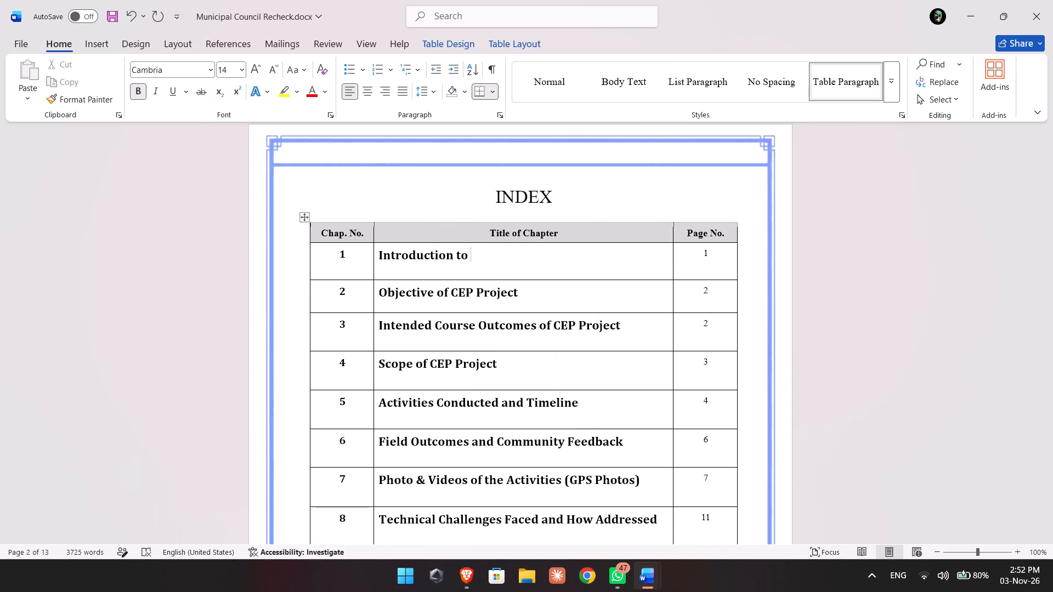
# Complete the chapter 1 title in the INDEX table with "SHIRPUR WARWADE NAGAR PARISHAD" after "Introduction to".
pyautogui.write('W=')
pyautogui.press('BackSpace')
pyautogui.press('BackSpace')
pyautogui.press('w')
pyautogui.press('BackSpace')
pyautogui.write('SS')
pyautogui.press('BackSpace')
pyautogui.write('HIRPUR')
pyautogui.press('space')
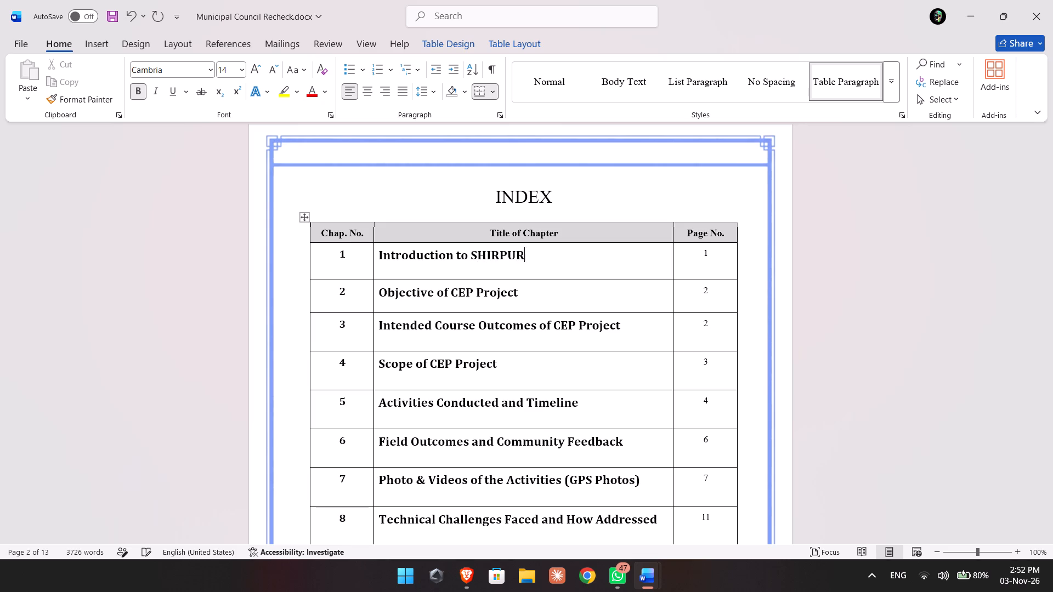
pyautogui.press('BackSpace')
pyautogui.press('BackSpace')
pyautogui.write('R WARWADE NAGAR PARIH')
pyautogui.press('BackSpace')
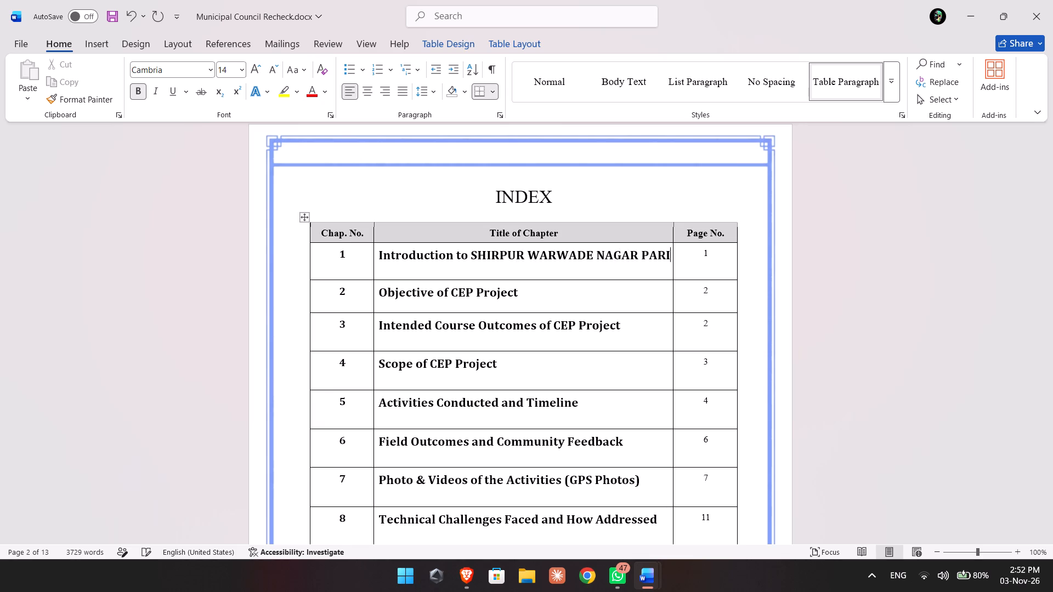
pyautogui.write('WS')
pyautogui.press('BackSpace')
pyautogui.press('BackSpace')
pyautogui.write('WS')
pyautogui.press('Left')
pyautogui.press('BackSpace')
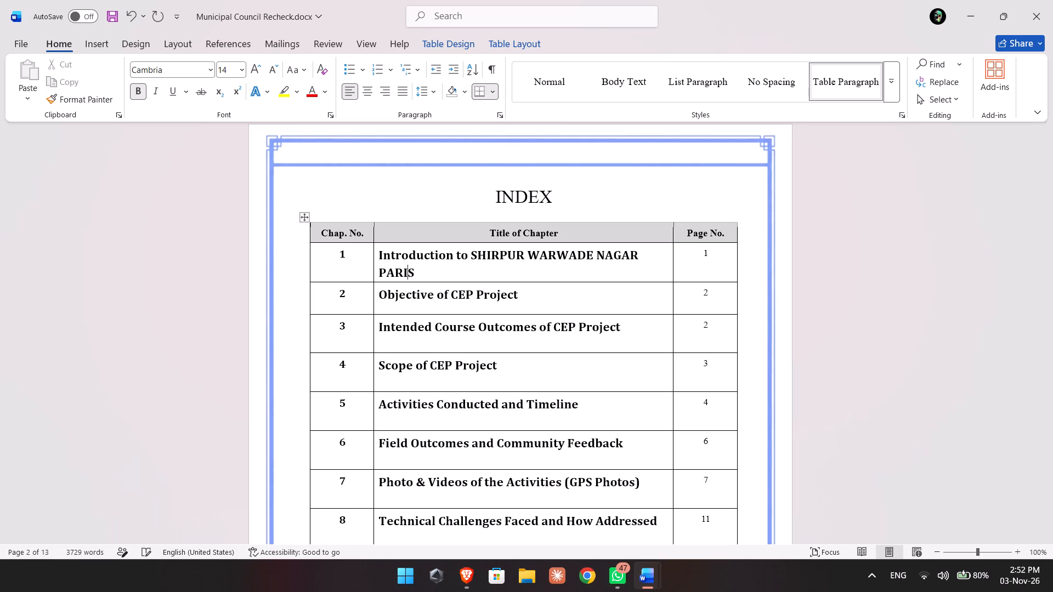
pyautogui.press('Right')
pyautogui.write('HAD')
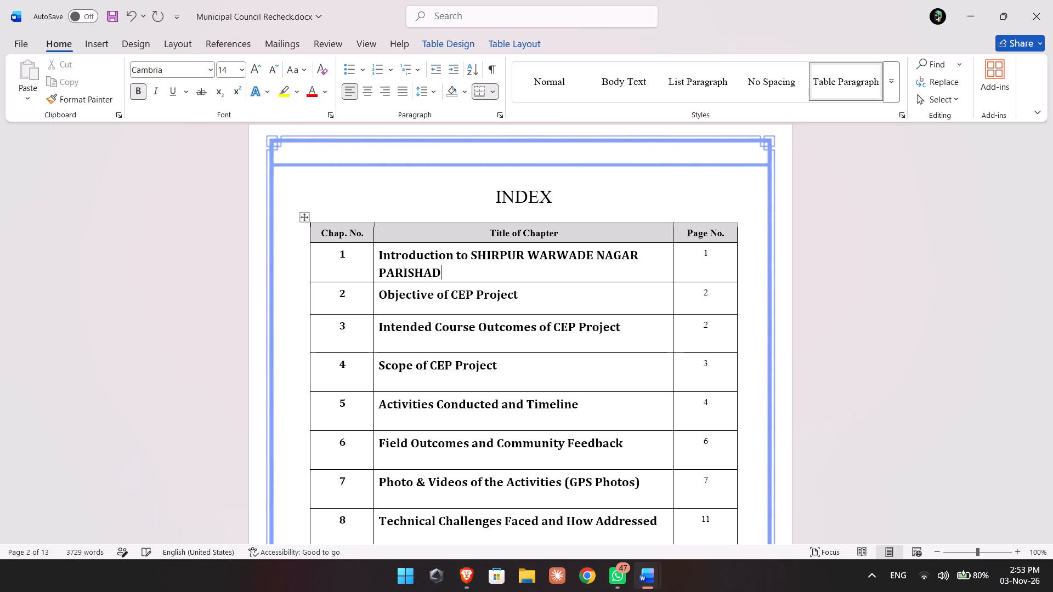
# Rewrite "PARISHAD" in the chapter 1 title as "Parishad".
pyautogui.click(445, 276)
pyautogui.moveTo(445, 276); pyautogui.dragTo(406, 276)
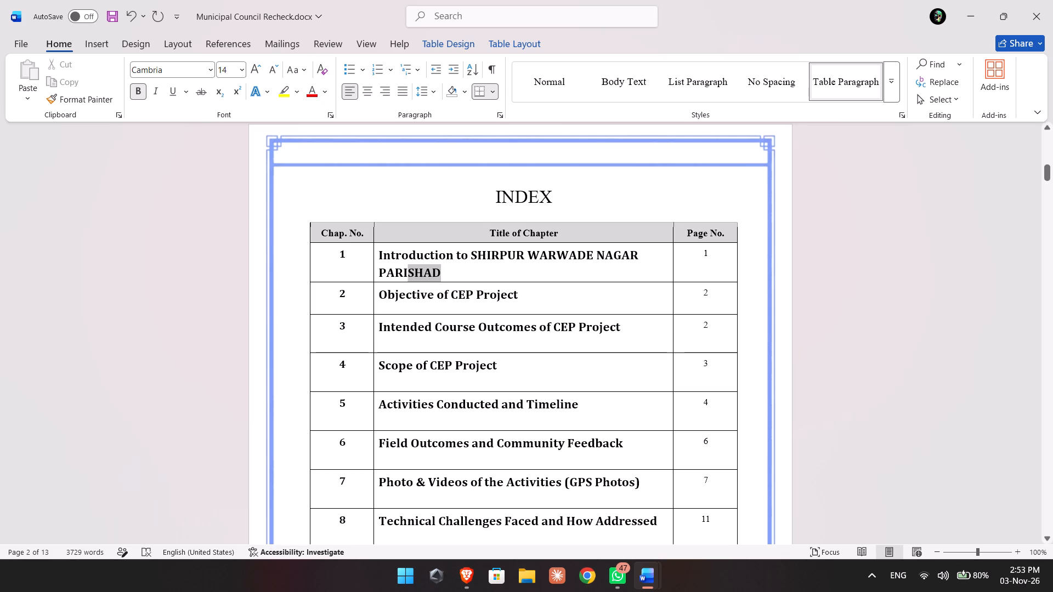
pyautogui.moveTo(406, 276); pyautogui.dragTo(389, 273)
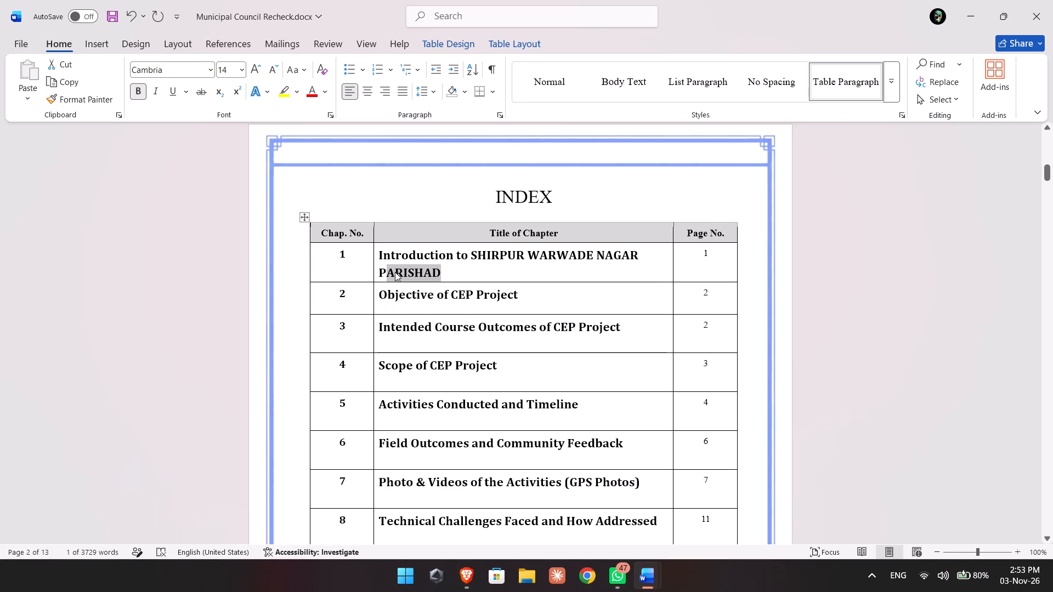
pyautogui.press('a')
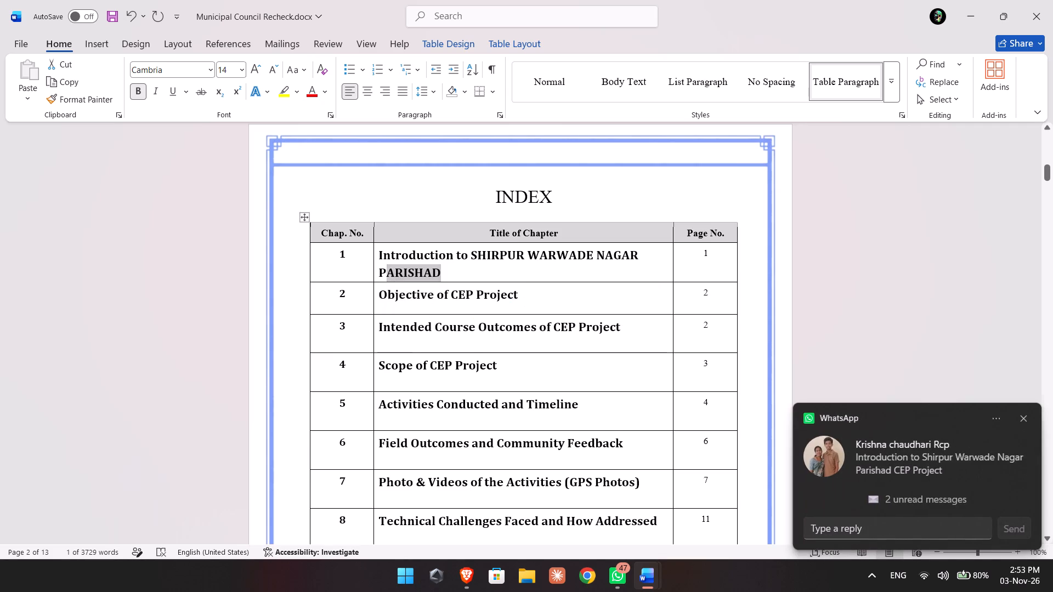
pyautogui.write('rishad')
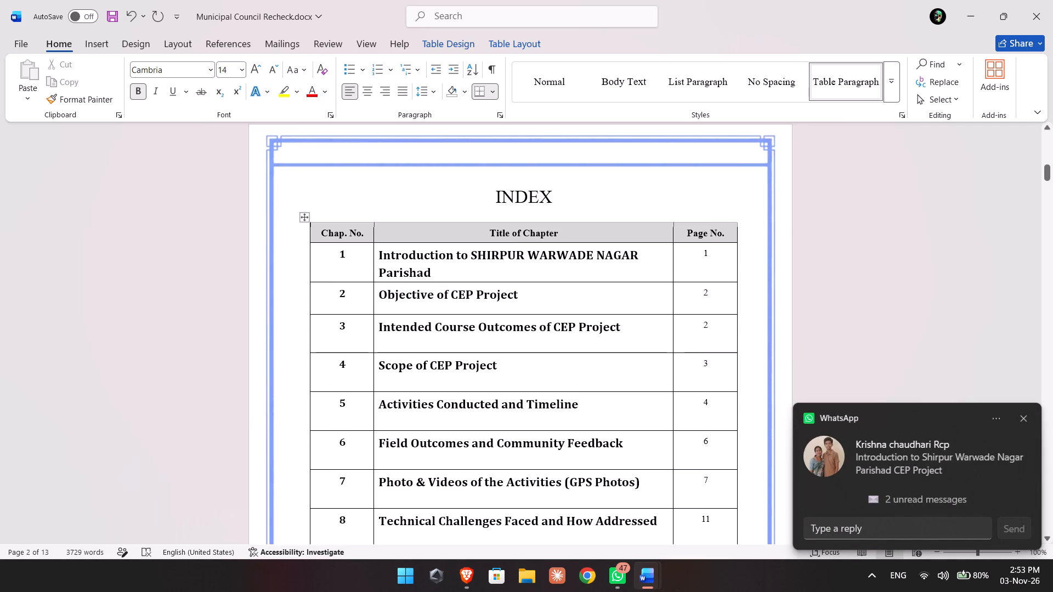
# Rewrite "NAGAR" in the chapter 1 title as "Nagar", followed by a space before "Parishad".
pyautogui.click(634, 263)
pyautogui.click(646, 260)
pyautogui.press('BackSpace')
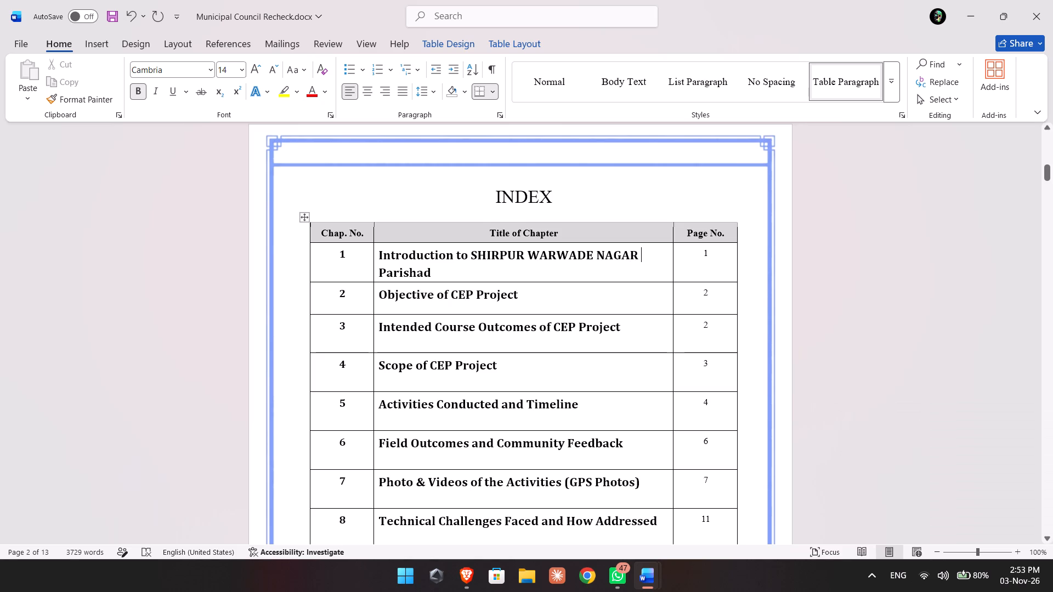
pyautogui.press('BackSpace')
pyautogui.press('BackSpace')
pyautogui.press('BackSpace')
pyautogui.press('BackSpace')
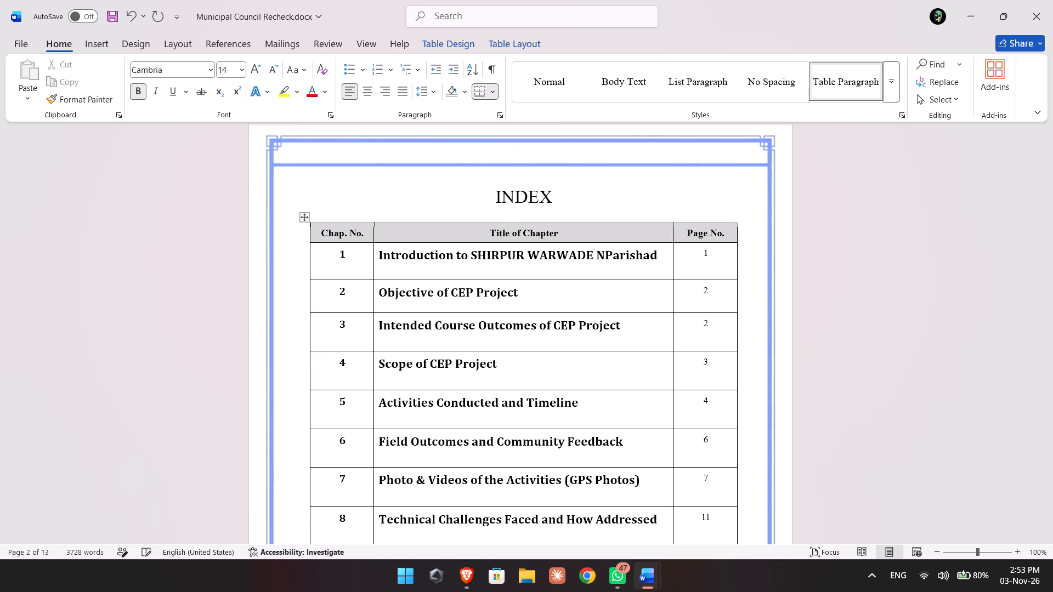
pyautogui.write('agar')
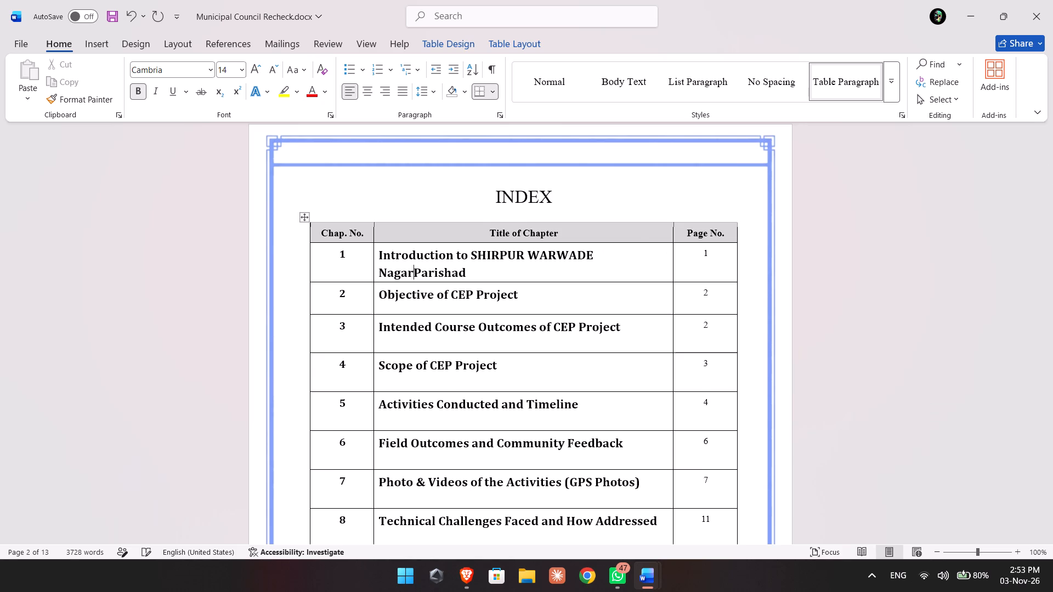
pyautogui.press('space')
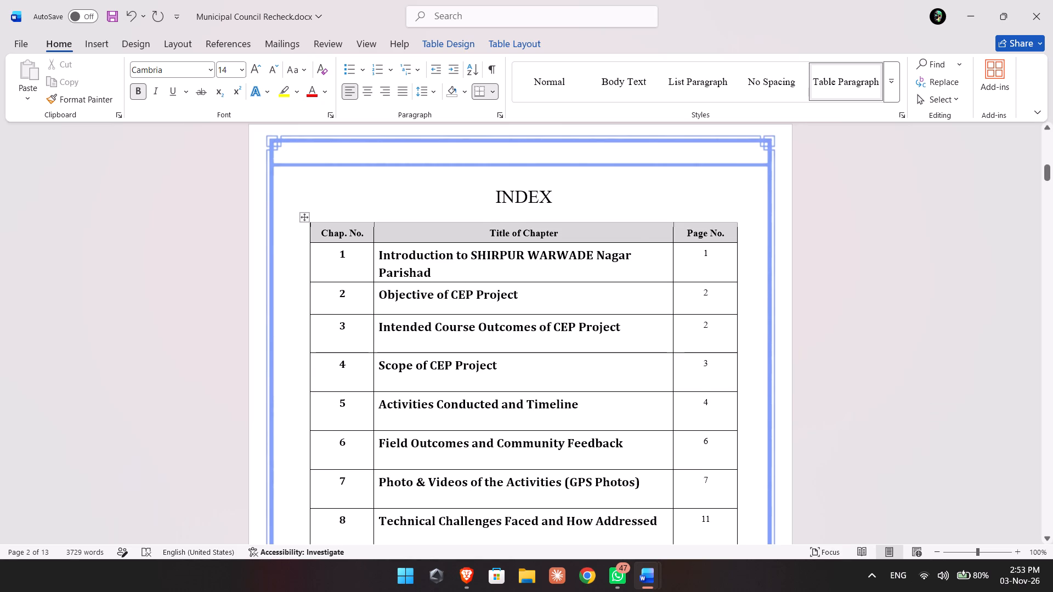
# Rewrite "SHIRPUR WARWADE" in the INDEX table's chapter 1 title as "Shirpur Warwade".
pyautogui.moveTo(593, 257); pyautogui.dragTo(590, 256)
pyautogui.moveTo(590, 256); pyautogui.dragTo(551, 256)
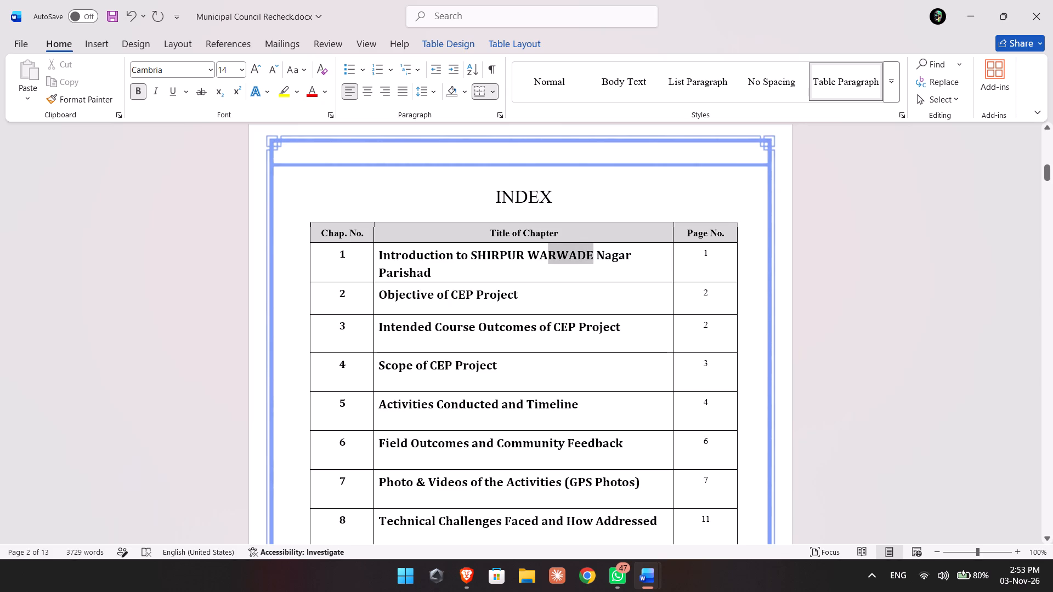
pyautogui.moveTo(551, 256); pyautogui.dragTo(547, 255)
pyautogui.moveTo(547, 255); pyautogui.dragTo(542, 254)
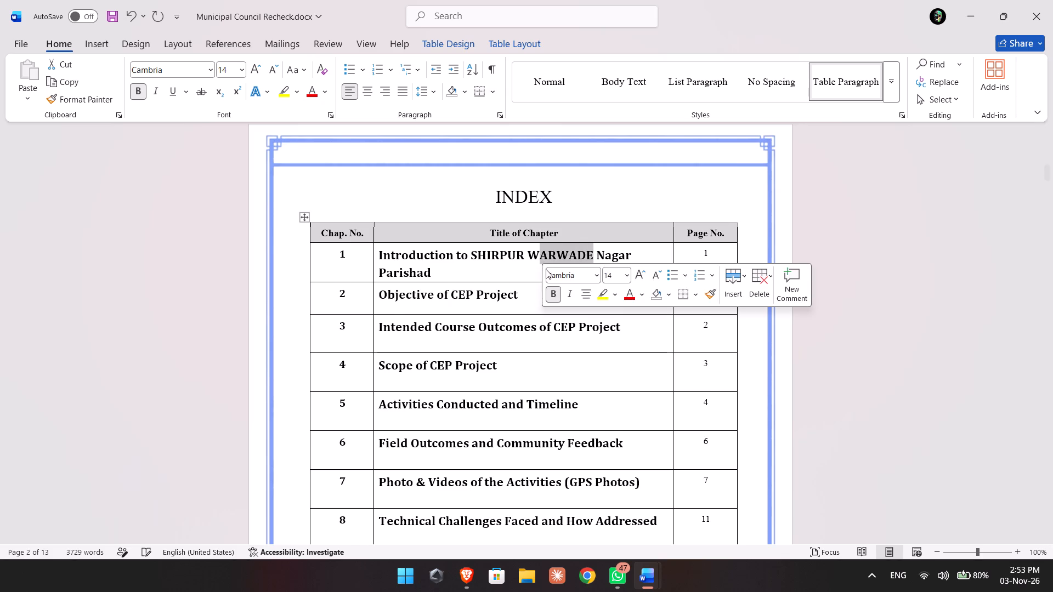
pyautogui.write('arwade')
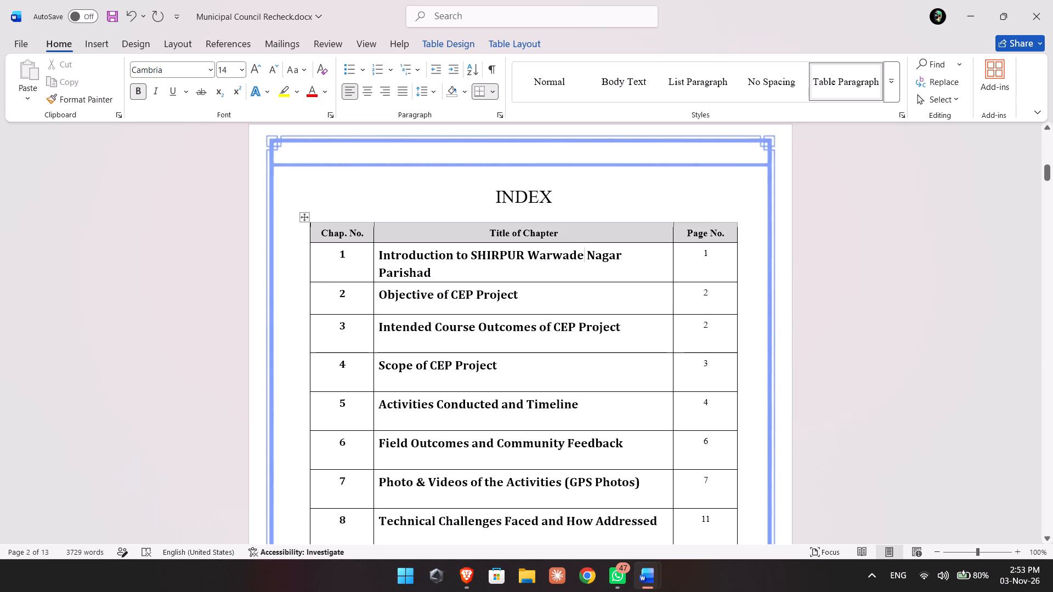
pyautogui.moveTo(527, 256); pyautogui.dragTo(481, 254)
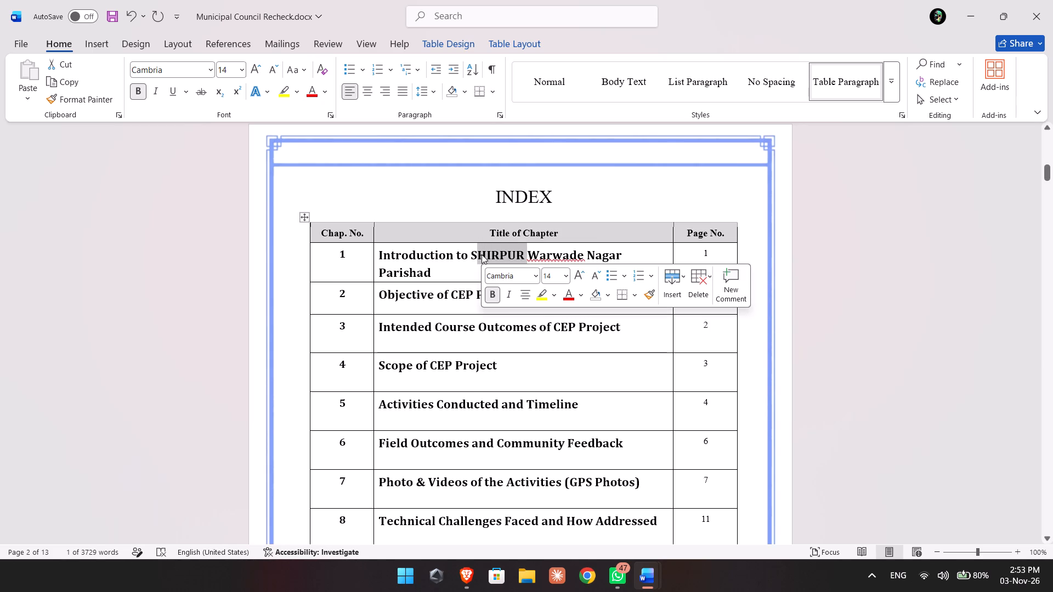
pyautogui.write('hirpur')
pyautogui.press('space')
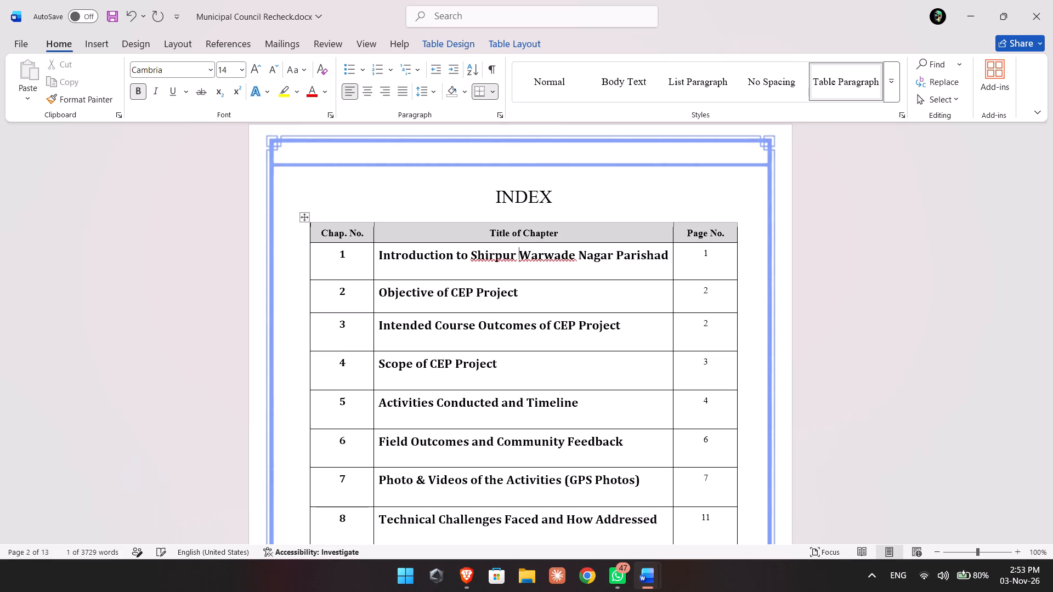
# Add "Project" after "Nagar Parishad" at the end of the chapter 1 title in the INDEX table.
pyautogui.moveTo(564, 268); pyautogui.dragTo(537, 264)
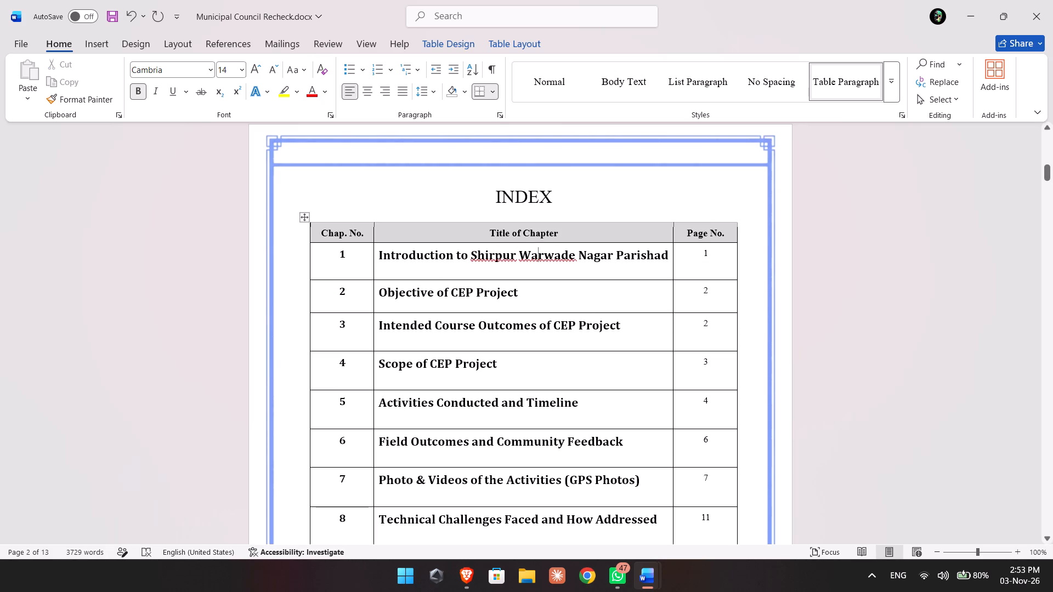
pyautogui.click(668, 260)
pyautogui.press('space')
pyautogui.write('Pa')
pyautogui.press('BackSpace')
pyautogui.write('roject')
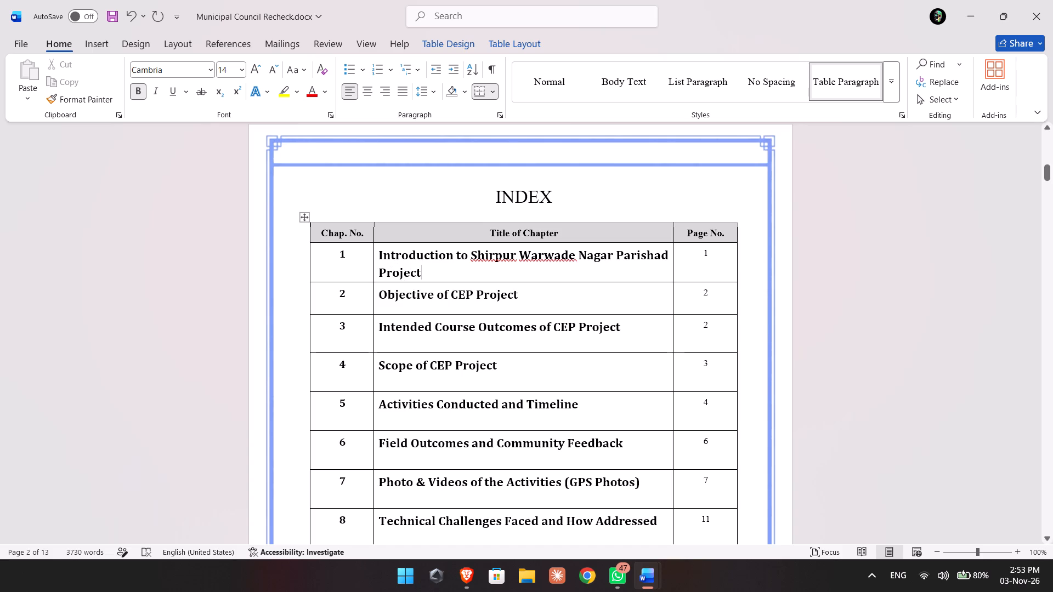
# Copy "Shirpur Warwade Nagar Parishad Project" from the chapter 1 title over "CEP Project" in the chapter 2 title.
pyautogui.moveTo(431, 274); pyautogui.dragTo(471, 261)
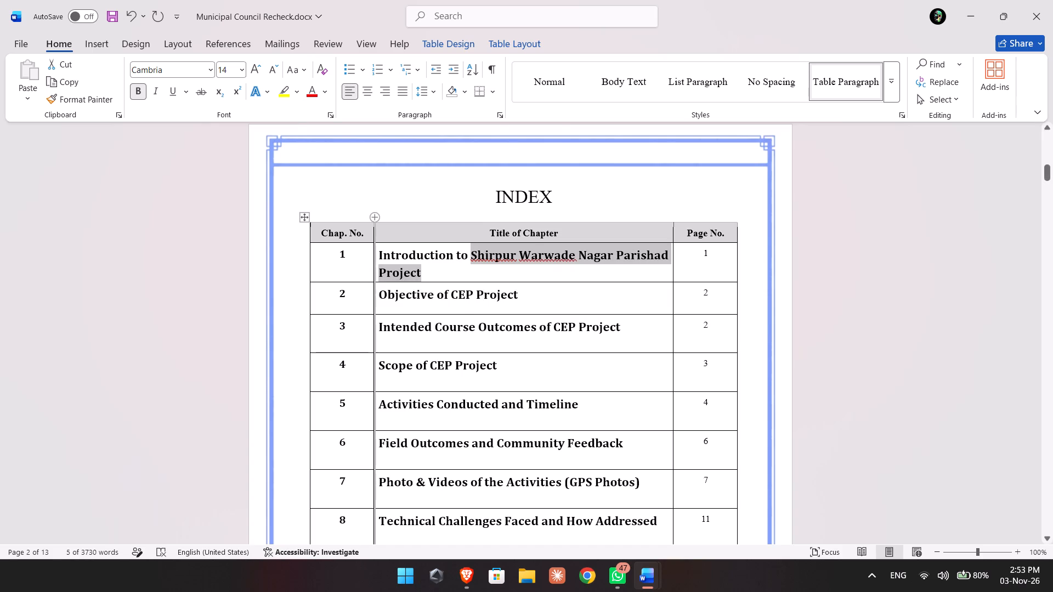
pyautogui.hotkey('ctrl', 'c')
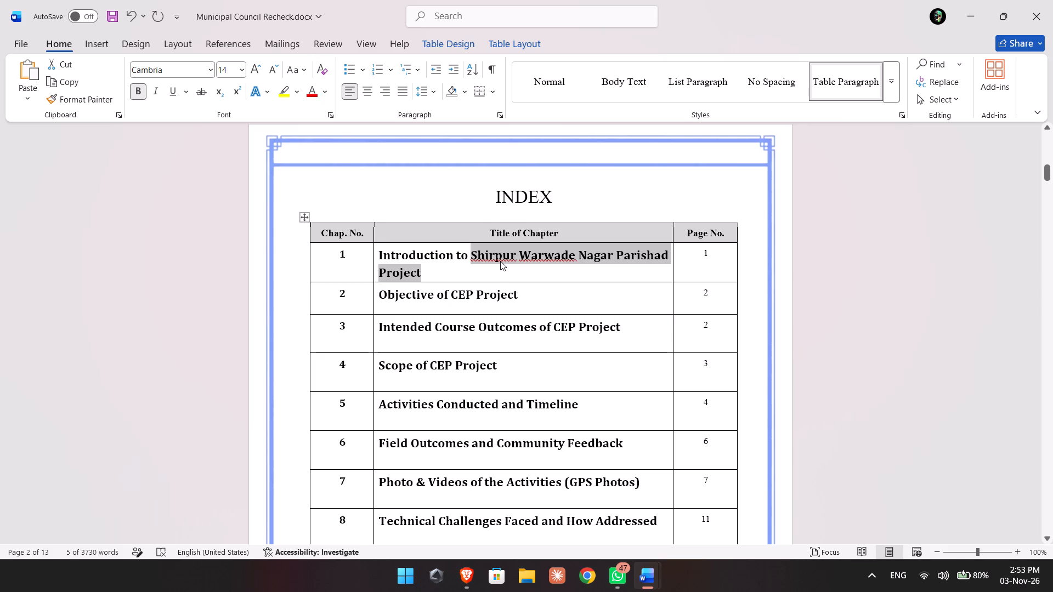
pyautogui.rightClick(495, 253)
pyautogui.doubleClick(530, 254)
pyautogui.moveTo(521, 293); pyautogui.dragTo(456, 294)
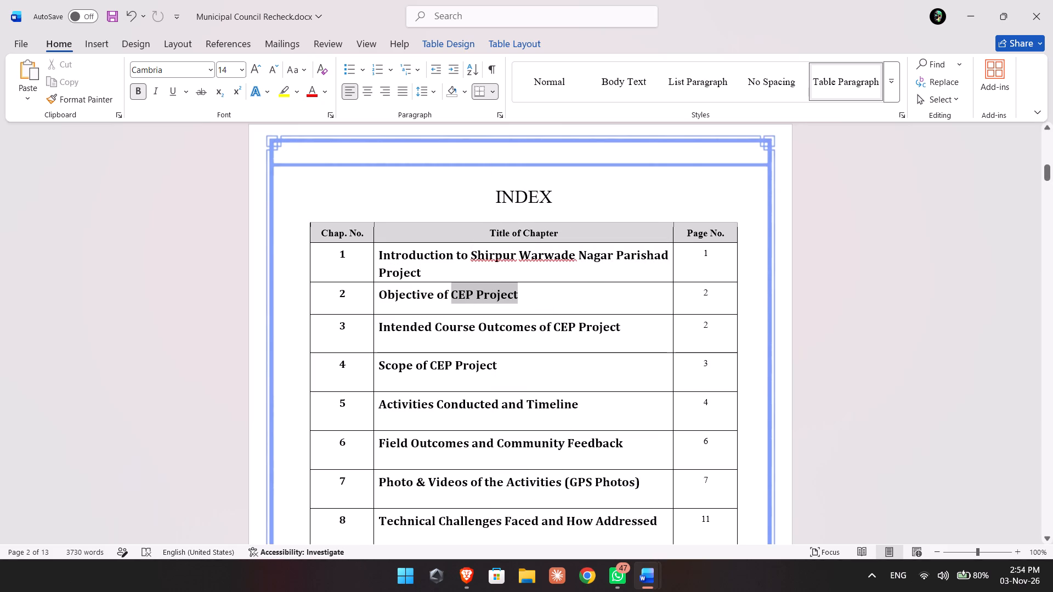
pyautogui.moveTo(456, 294); pyautogui.dragTo(455, 294)
pyautogui.hotkey('ctrl', 'v')
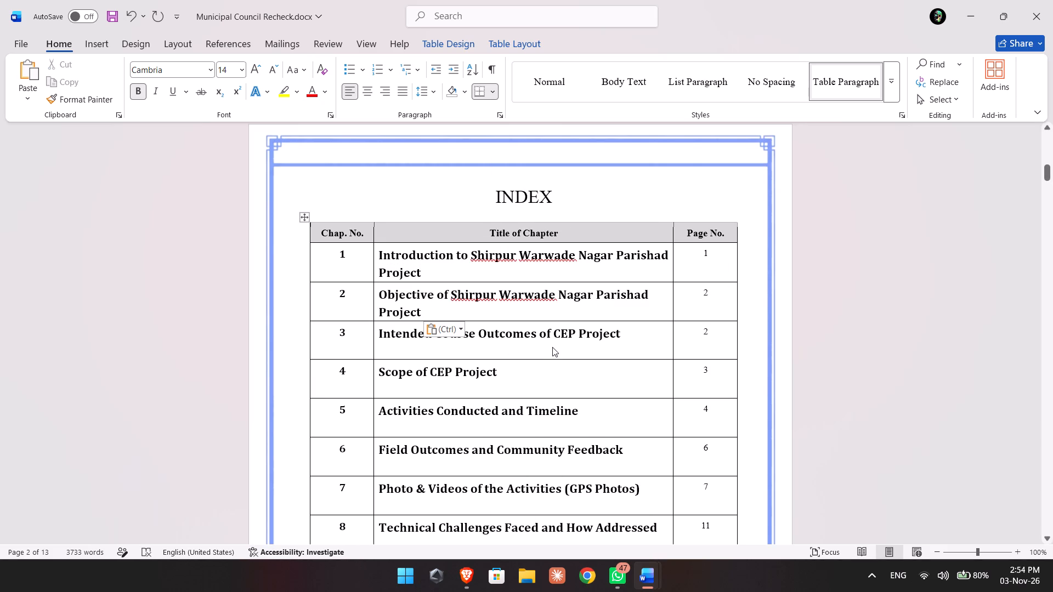
# Replace "CEP Project" in the INDEX table's chapter 3 and chapter 4 titles with the copied "Shirpur Warwade Nagar Parishad Project".
pyautogui.click(552, 347)
pyautogui.moveTo(626, 337); pyautogui.dragTo(553, 335)
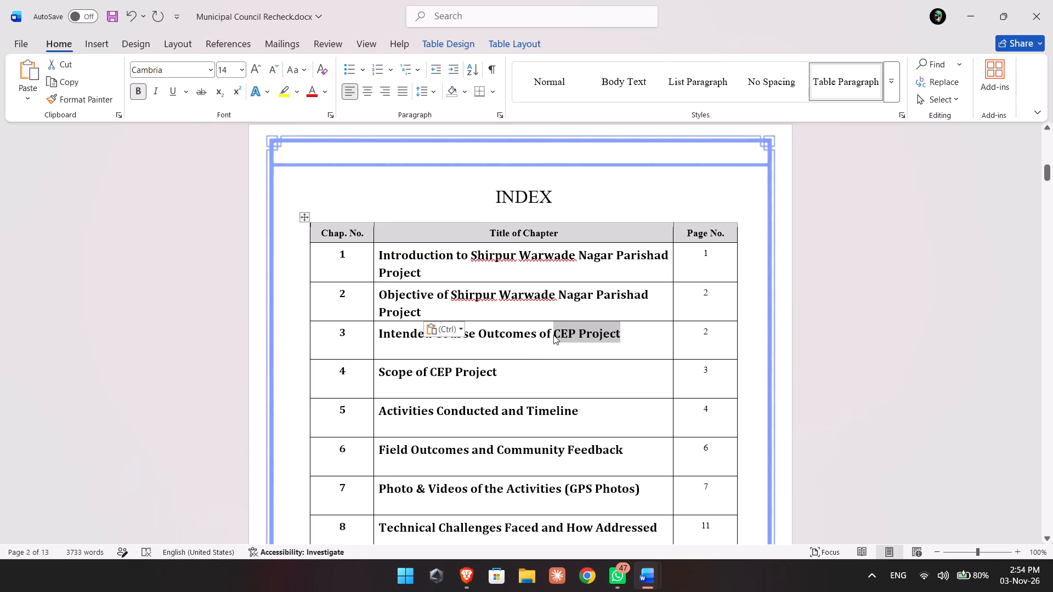
pyautogui.hotkey('ctrl', 'v')
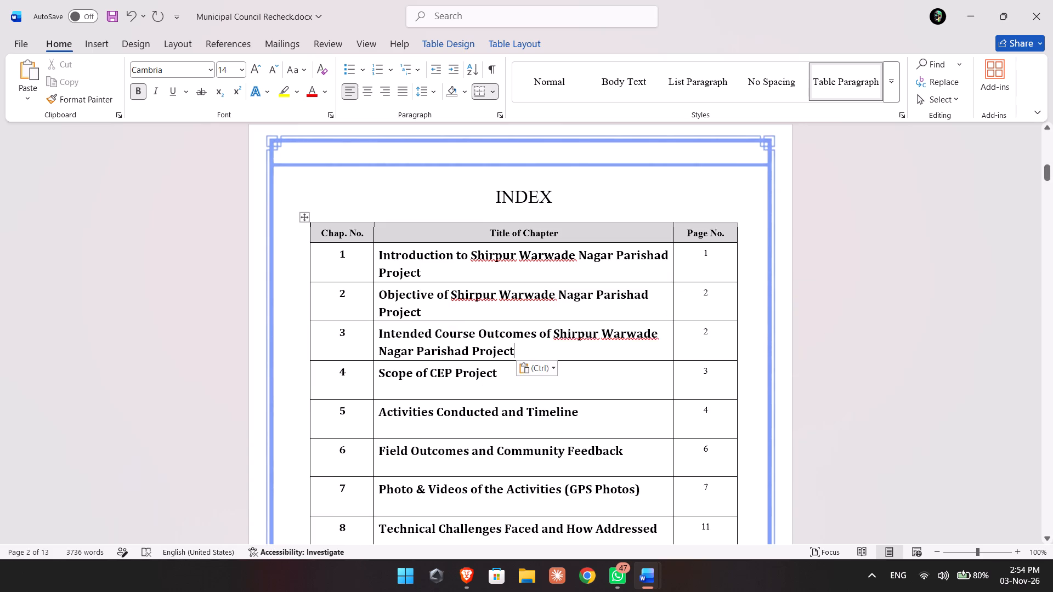
pyautogui.moveTo(500, 372); pyautogui.dragTo(429, 375)
pyautogui.hotkey('ctrl', 'v')
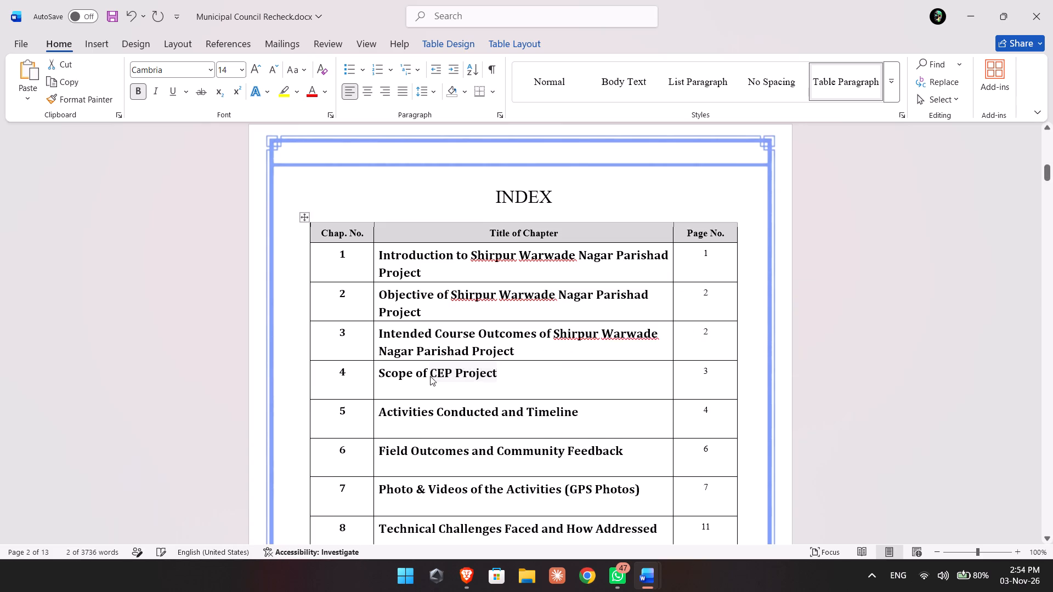
# Replace "CEP Project" in the section 1 heading "Brief Introduction of" with the copied "Shirpur Warwade Nagar Parishad Project".
pyautogui.scroll(-1, 496, 424)
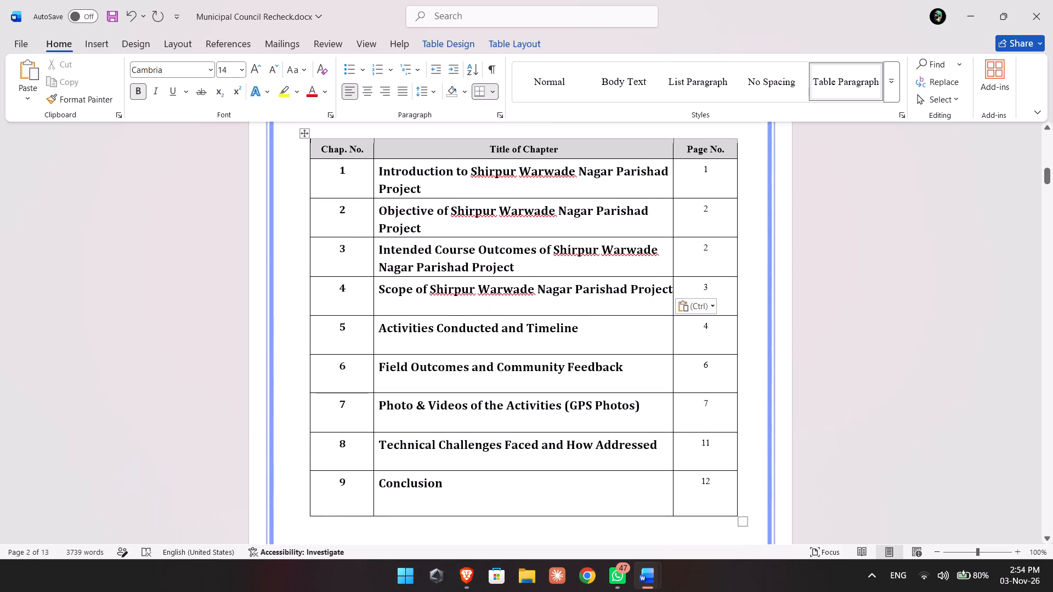
pyautogui.scroll(-1, 643, 483)
pyautogui.scroll(-2, 564, 423)
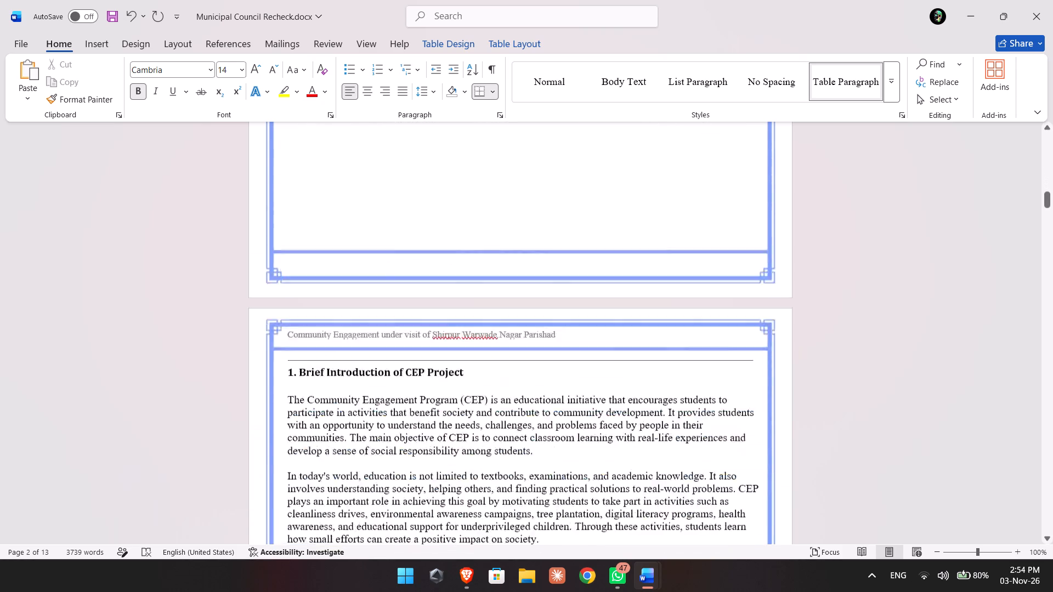
pyautogui.scroll(-1, 564, 423)
pyautogui.moveTo(466, 262); pyautogui.dragTo(465, 263)
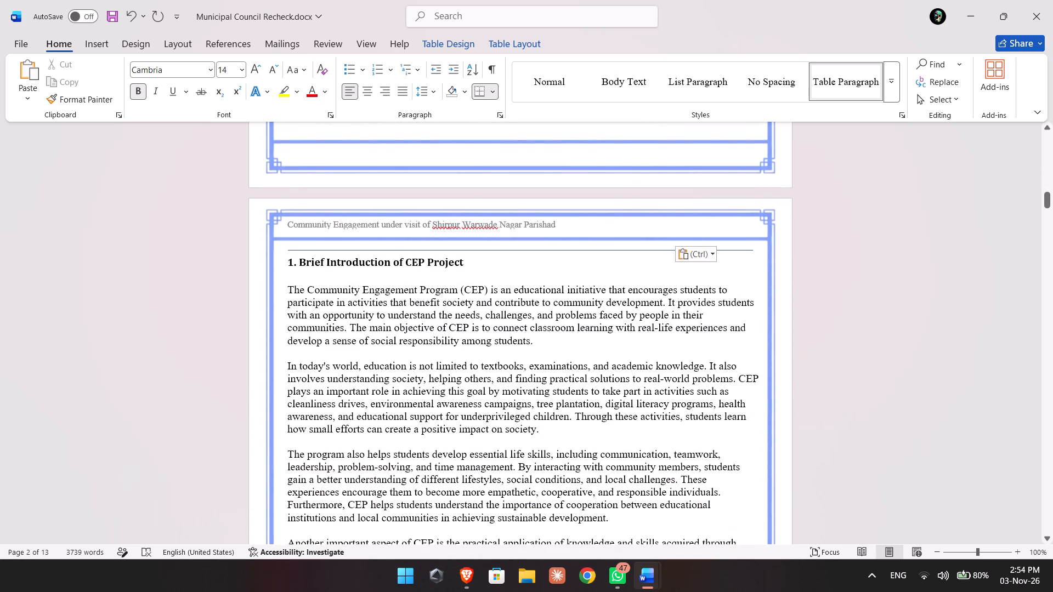
pyautogui.moveTo(465, 263); pyautogui.dragTo(411, 265)
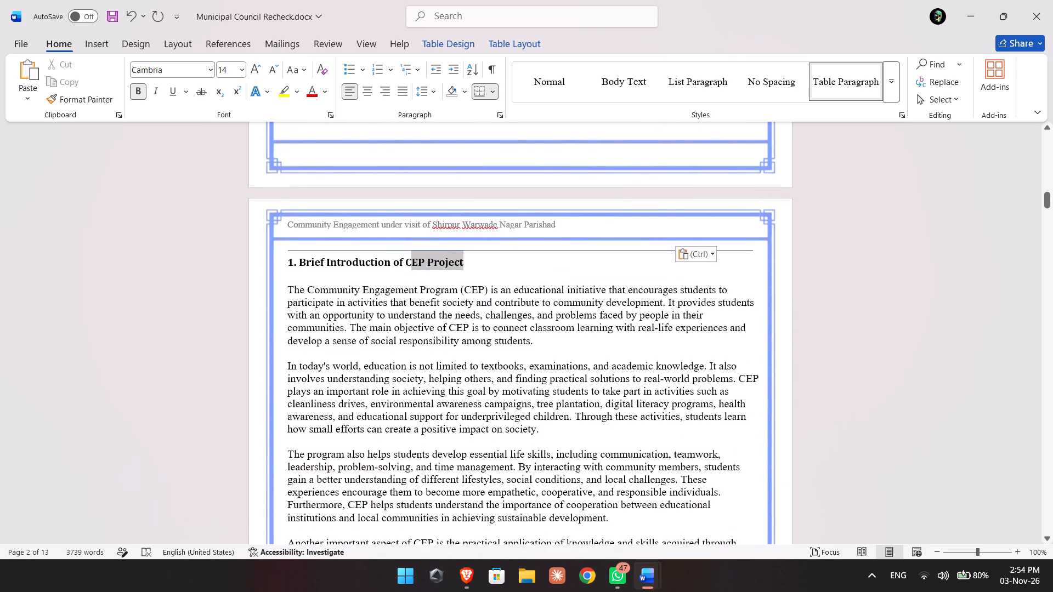
pyautogui.moveTo(411, 265); pyautogui.dragTo(408, 265)
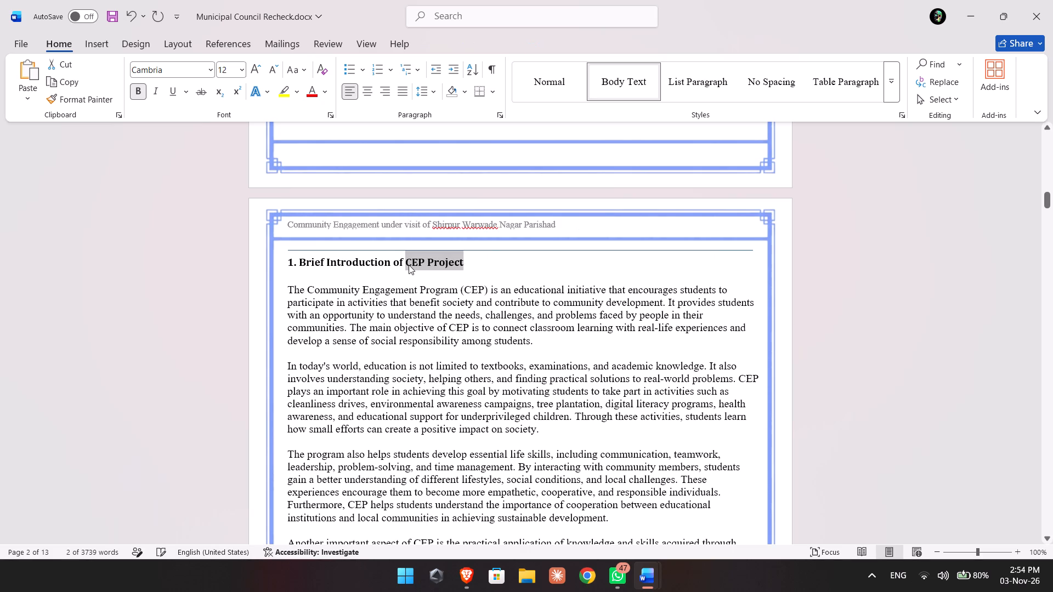
pyautogui.hotkey('ctrl', 'v')
# Following the Technology For Social Good document's index, replace "Activities (GPS Photos)" in the report's chapter 7 index title with the copied "Shirpur Warwade Nagar Parishad Project".
pyautogui.scroll(-2, 431, 308)
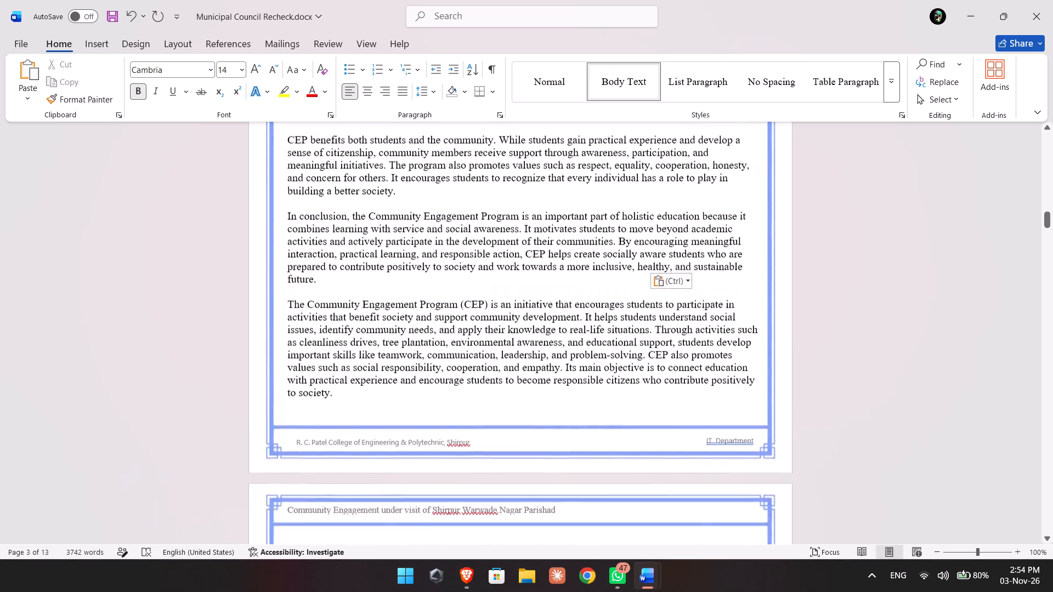
pyautogui.scroll(6, 431, 308)
pyautogui.scroll(-1, 431, 308)
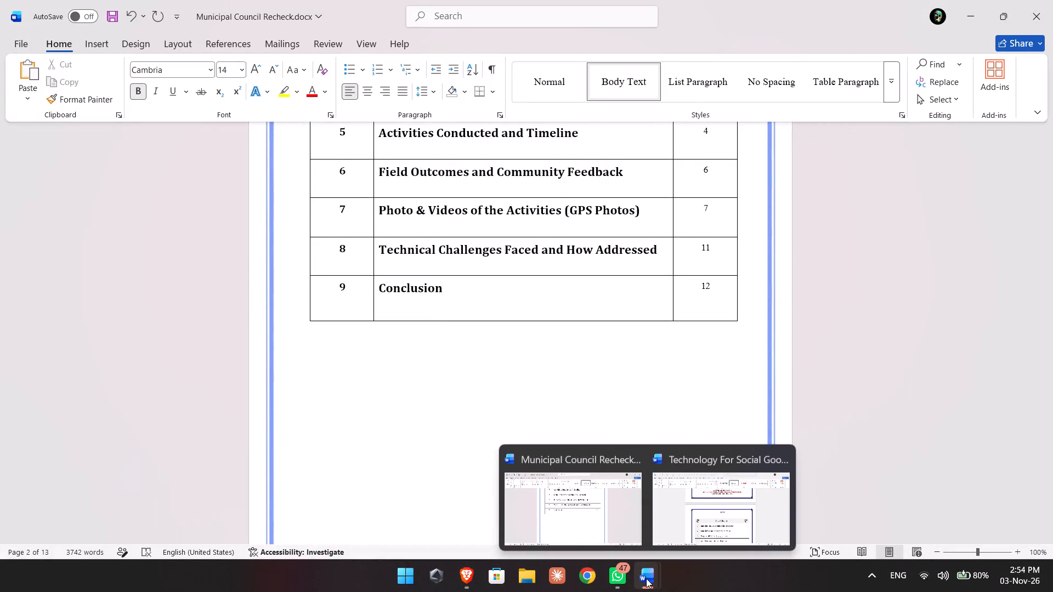
pyautogui.click(679, 503)
pyautogui.scroll(-2, 589, 405)
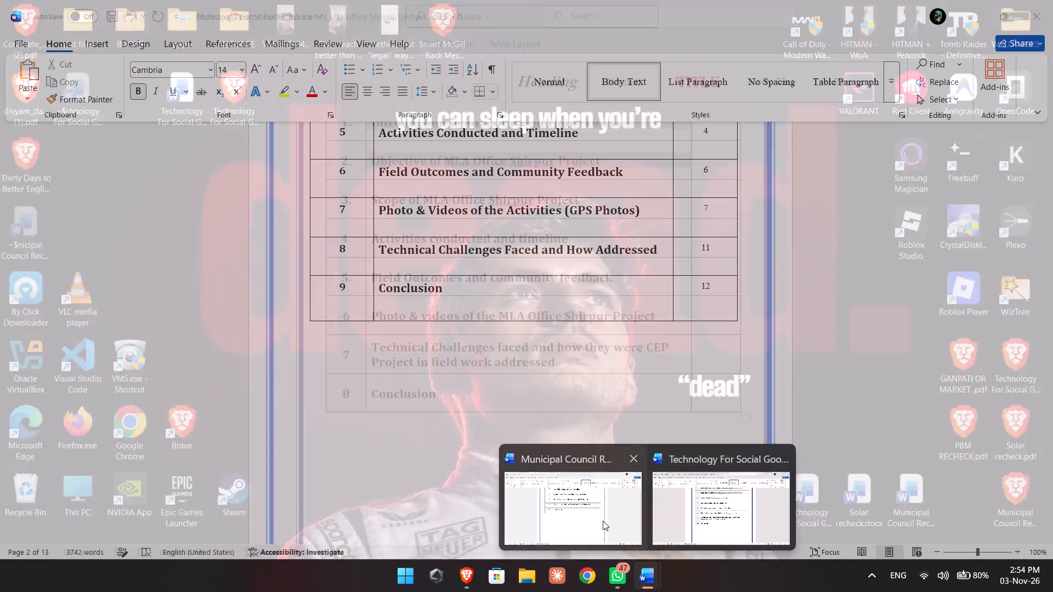
pyautogui.click(602, 521)
pyautogui.scroll(1, 592, 389)
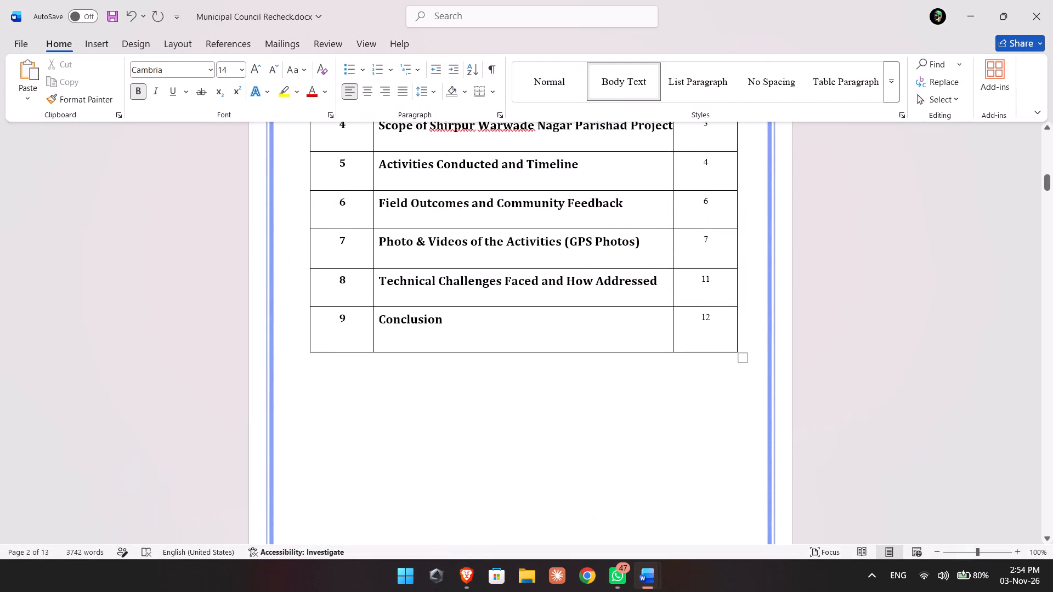
pyautogui.click(641, 236)
pyautogui.moveTo(641, 237); pyautogui.dragTo(519, 242)
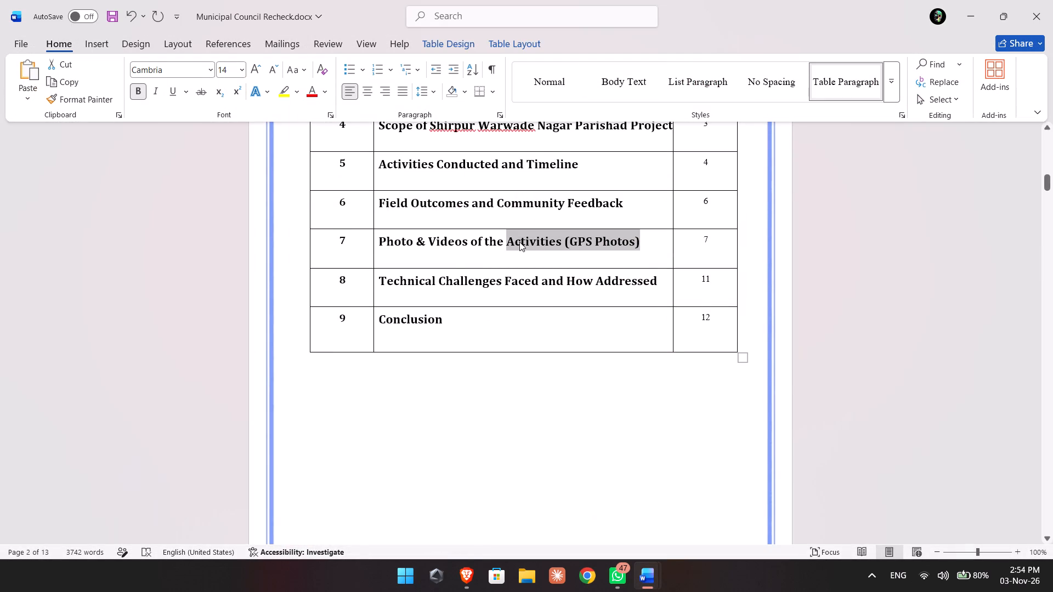
pyautogui.hotkey('ctrl', 'v')
pyautogui.click(556, 429)
# Replace "CEP Project" in the section 2 heading "Objective of the" with the copied "Shirpur Warwade Nagar Parishad Project".
pyautogui.scroll(-1, 556, 429)
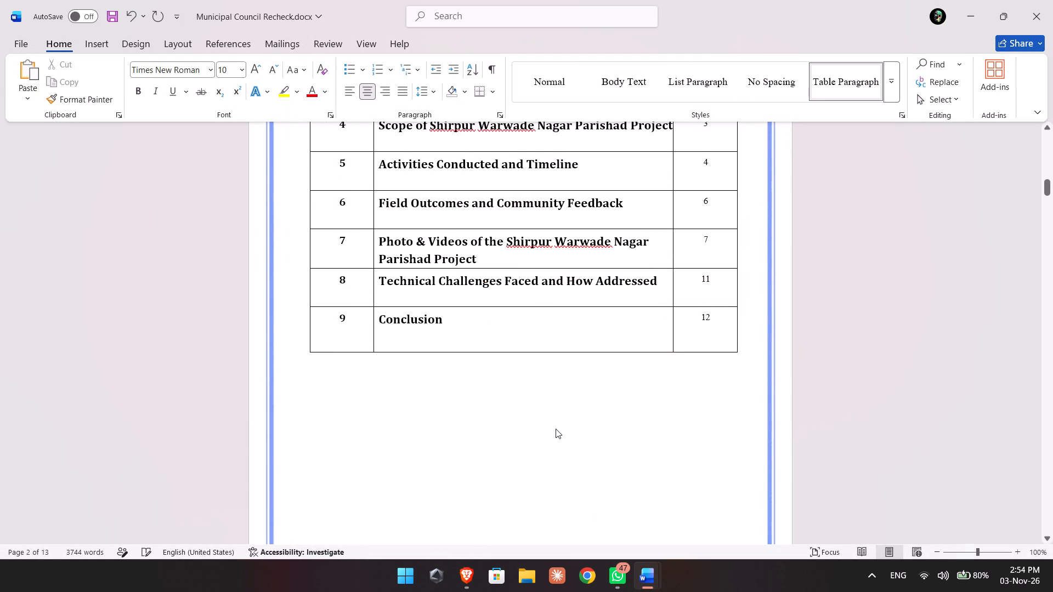
pyautogui.scroll(-3, 556, 429)
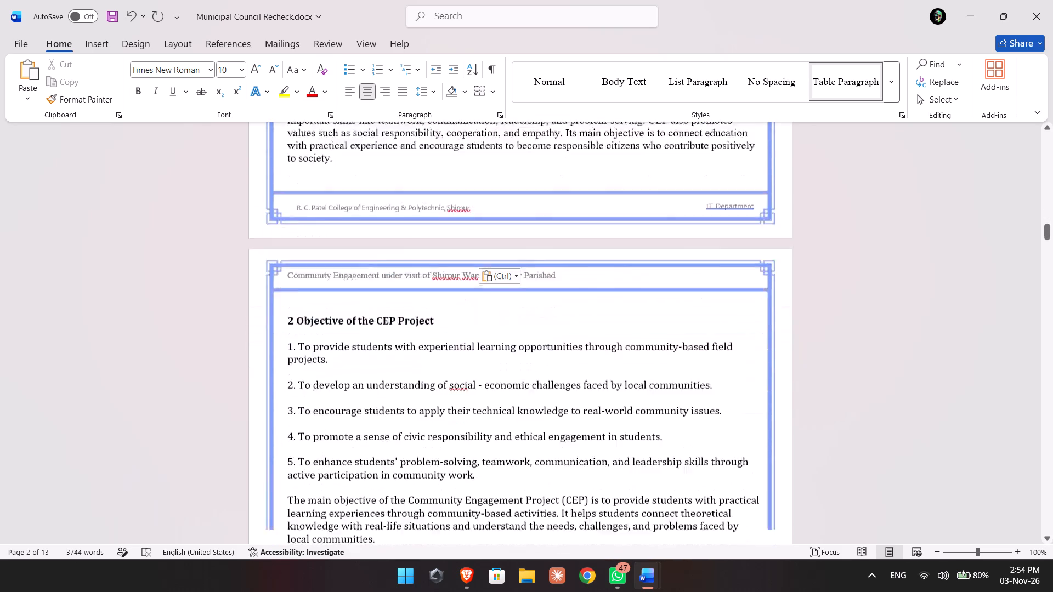
pyautogui.scroll(-1, 556, 429)
pyautogui.moveTo(452, 217); pyautogui.dragTo(376, 217)
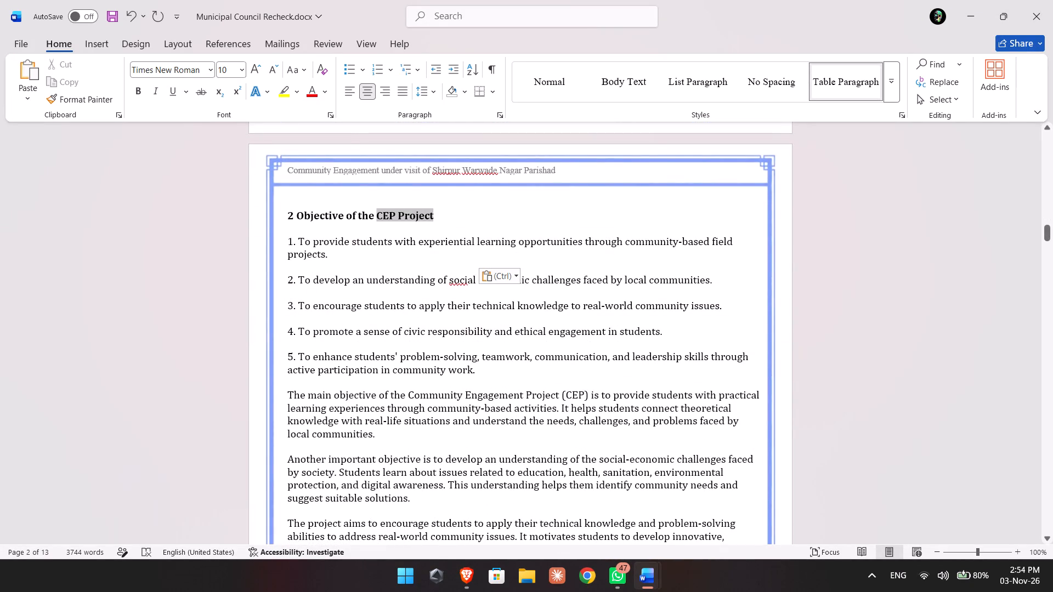
pyautogui.moveTo(376, 217); pyautogui.dragTo(377, 218)
pyautogui.hotkey('ctrl', 'v')
# Replace "CEP Project" in the section 3 heading "Intended Course Outcomes of" with the copied "Shirpur Warwade Nagar Parishad Project".
pyautogui.scroll(-1, 463, 297)
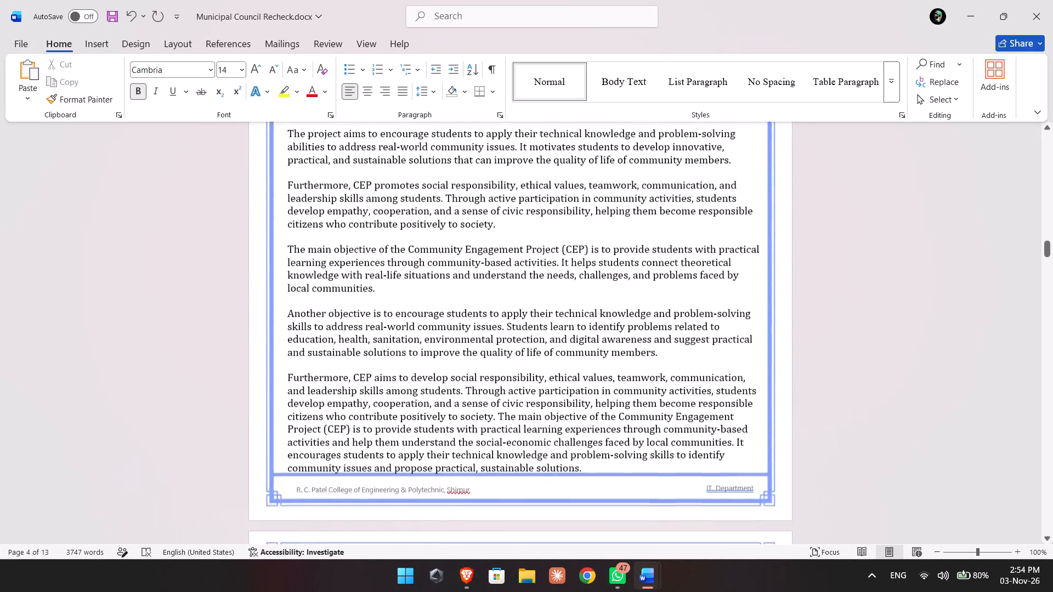
pyautogui.scroll(-2, 463, 297)
pyautogui.moveTo(503, 317); pyautogui.dragTo(438, 323)
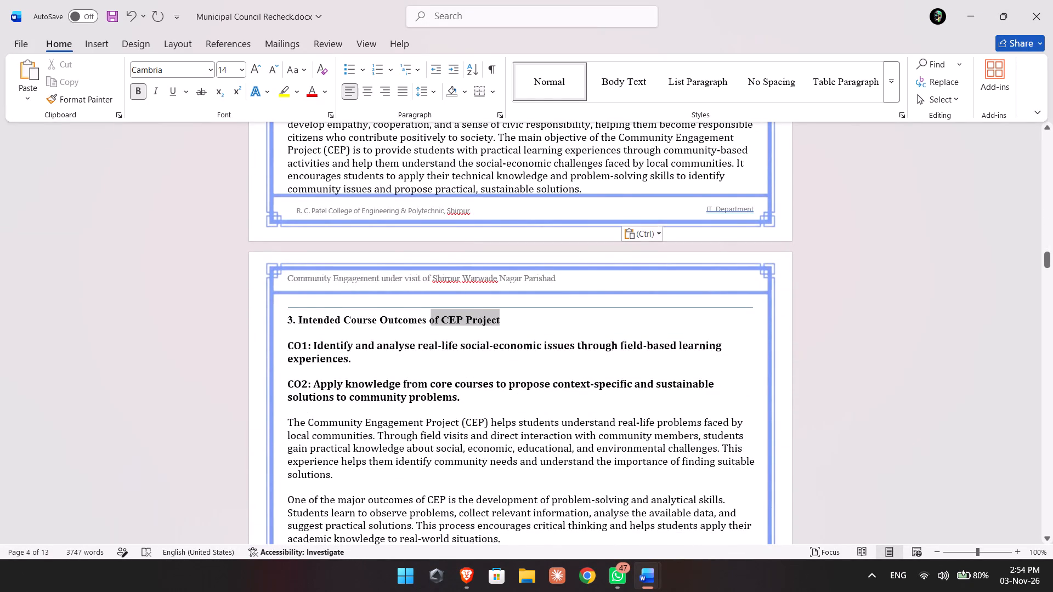
pyautogui.moveTo(438, 323); pyautogui.dragTo(443, 323)
pyautogui.hotkey('ctrl', 'v')
pyautogui.scroll(-2, 483, 371)
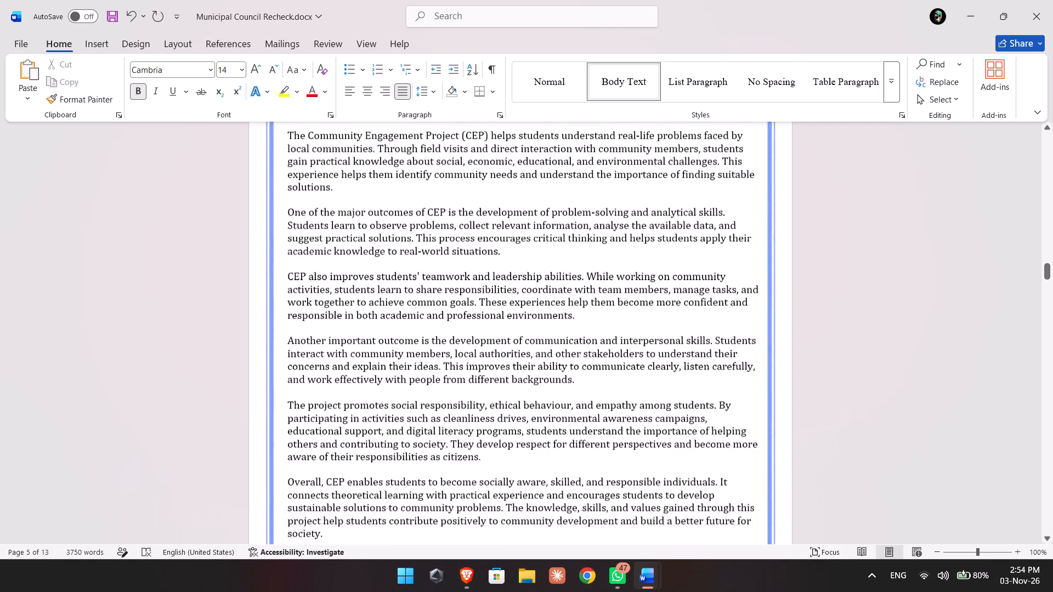
# Replace "Project" in the section 4 heading "Scope of Project" with the copied "Shirpur Warwade Nagar Parishad Project".
pyautogui.scroll(-1, 483, 371)
pyautogui.scroll(2, 483, 371)
pyautogui.scroll(-1, 483, 371)
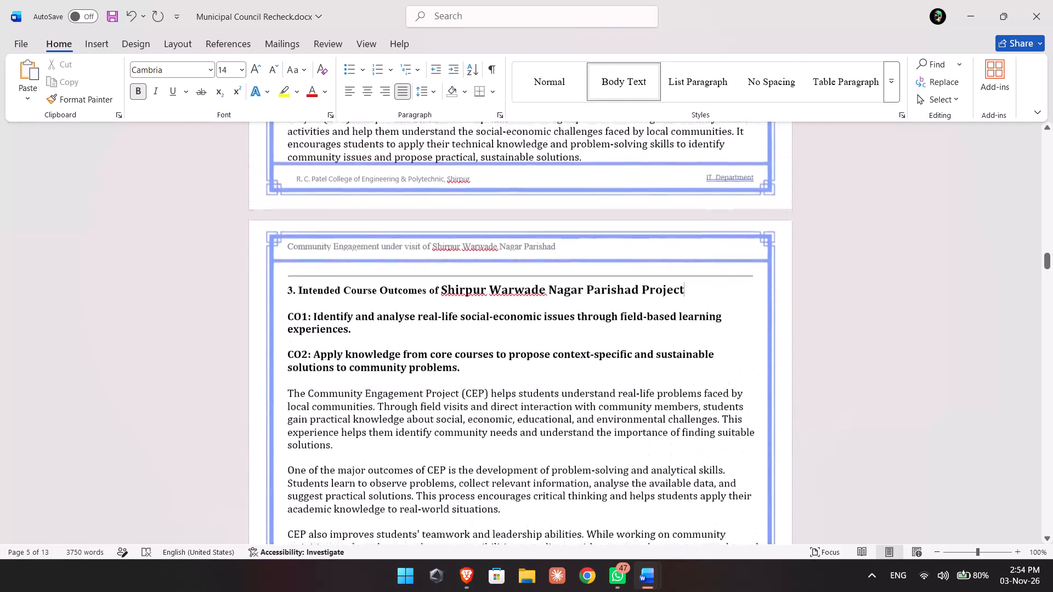
pyautogui.scroll(-1, 483, 371)
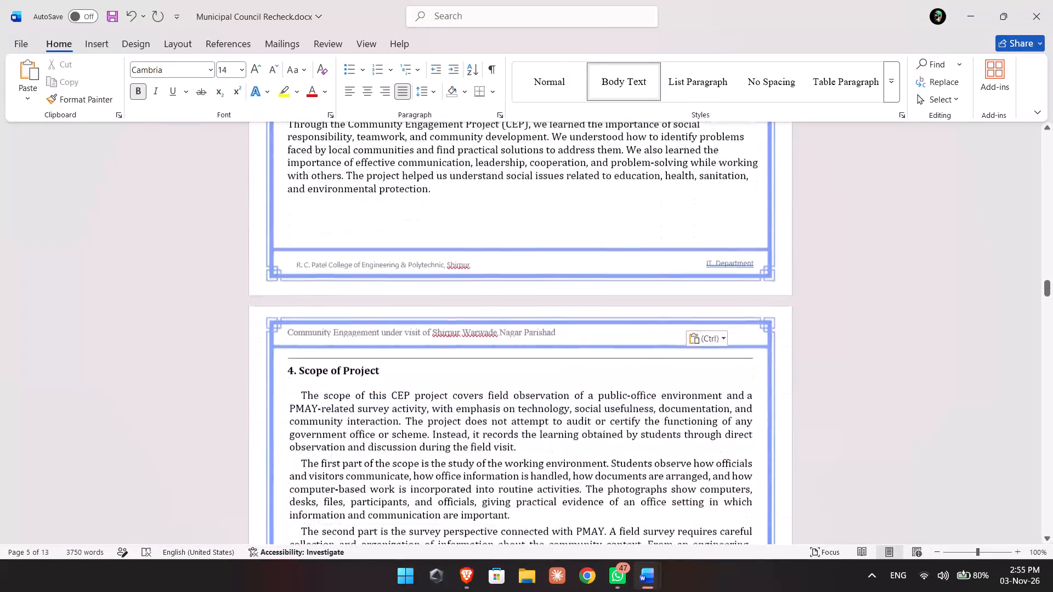
pyautogui.moveTo(387, 365); pyautogui.dragTo(345, 363)
pyautogui.hotkey('ctrl', 'v')
# Examine the headings of sections 5 to 7 and the remaining pages through the evaluation table for wording that needs replacing.
pyautogui.scroll(-1, 470, 440)
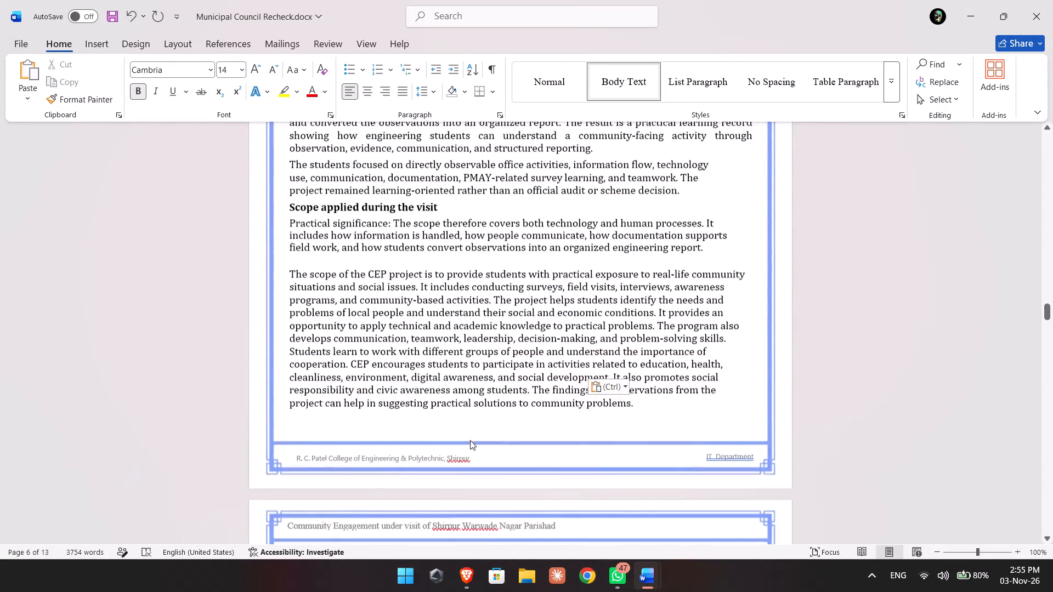
pyautogui.scroll(-2, 470, 440)
pyautogui.moveTo(479, 313); pyautogui.dragTo(470, 311)
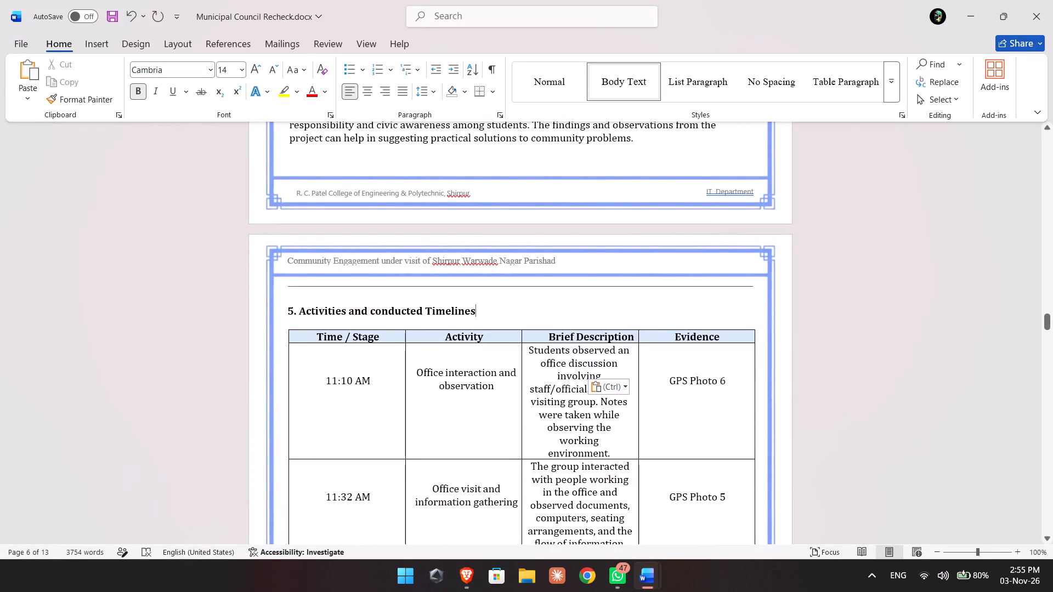
pyautogui.moveTo(470, 311); pyautogui.dragTo(470, 297)
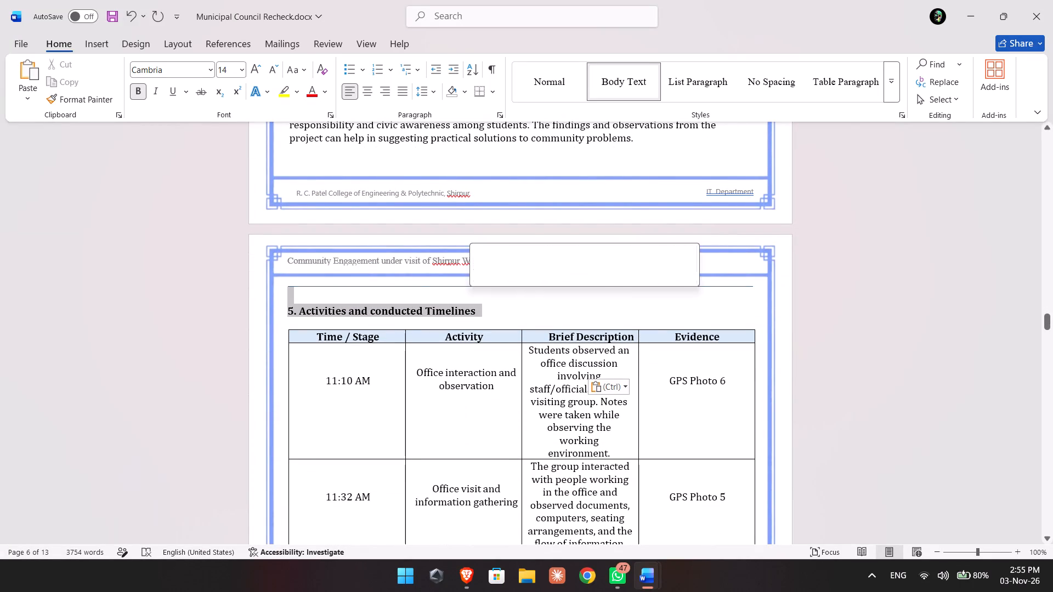
pyautogui.click(499, 360)
pyautogui.scroll(-5, 499, 360)
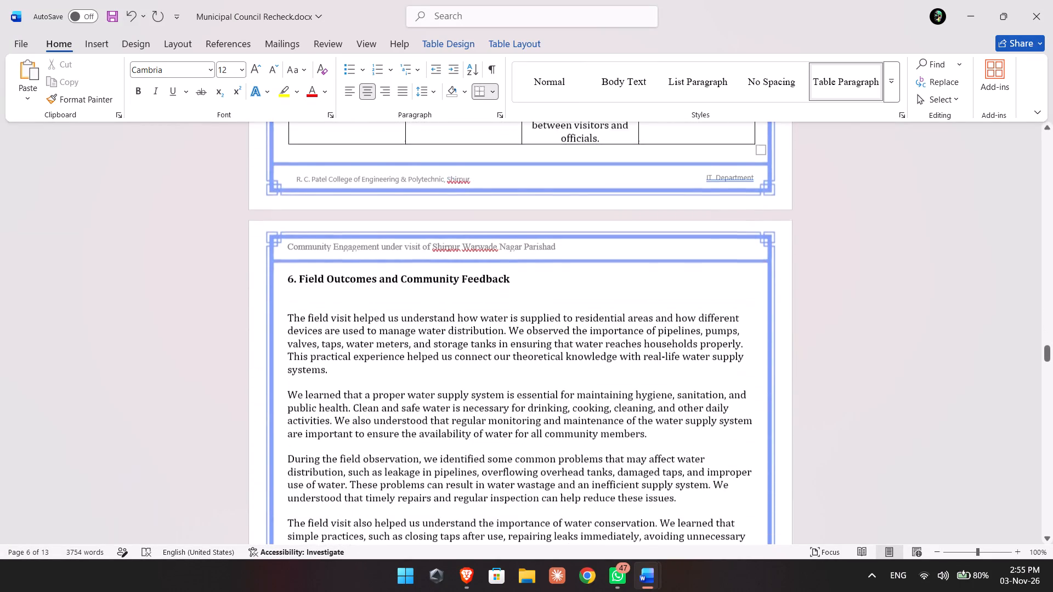
pyautogui.scroll(-5, 511, 298)
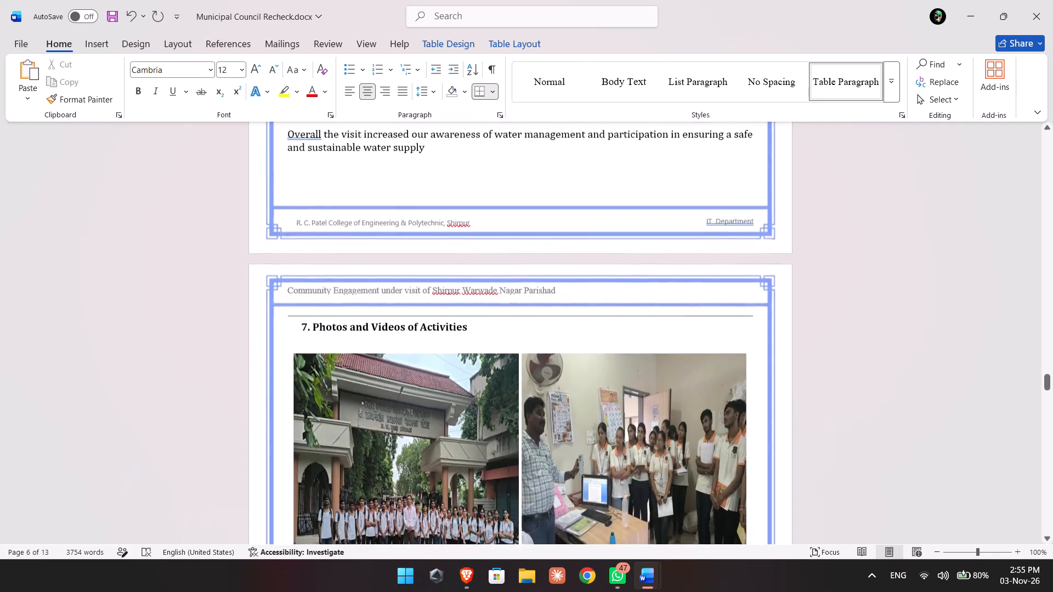
pyautogui.scroll(-6, 511, 298)
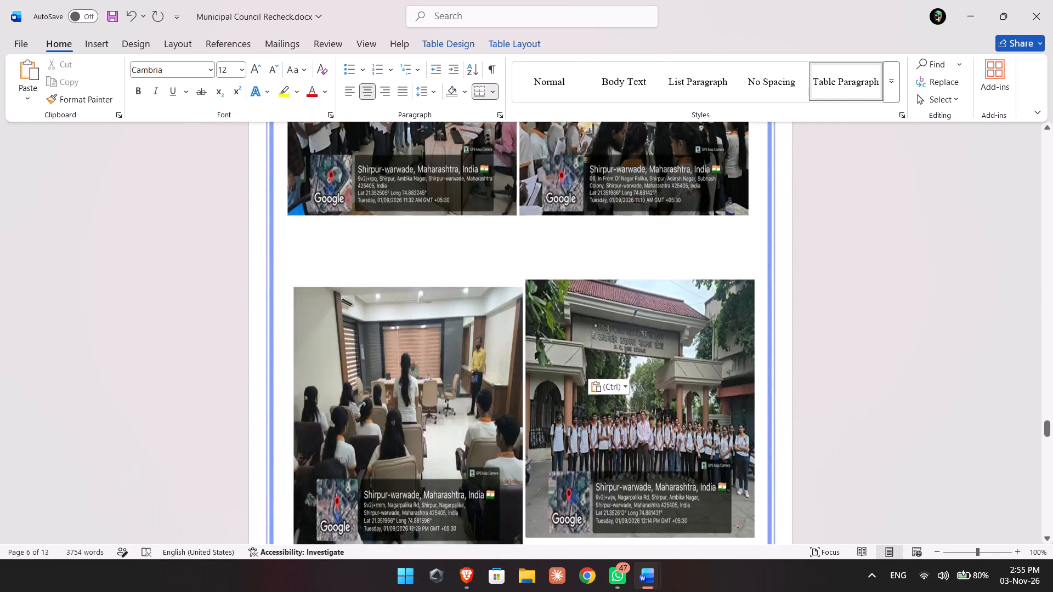
pyautogui.scroll(-7, 511, 298)
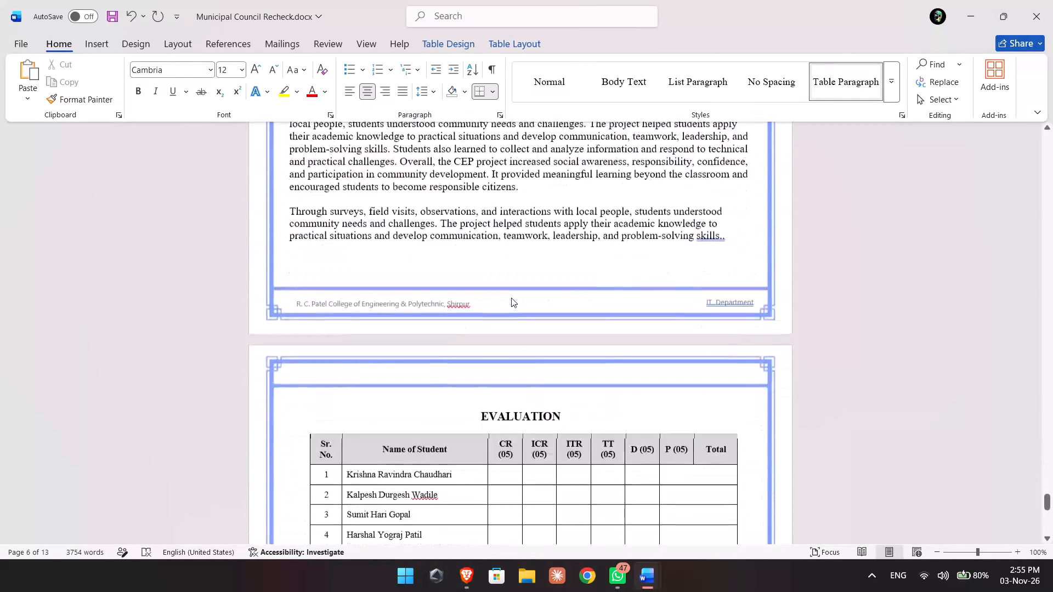
pyautogui.scroll(-3, 511, 298)
pyautogui.scroll(20, 511, 298)
pyautogui.scroll(20, 511, 298)
pyautogui.scroll(20, 511, 298)
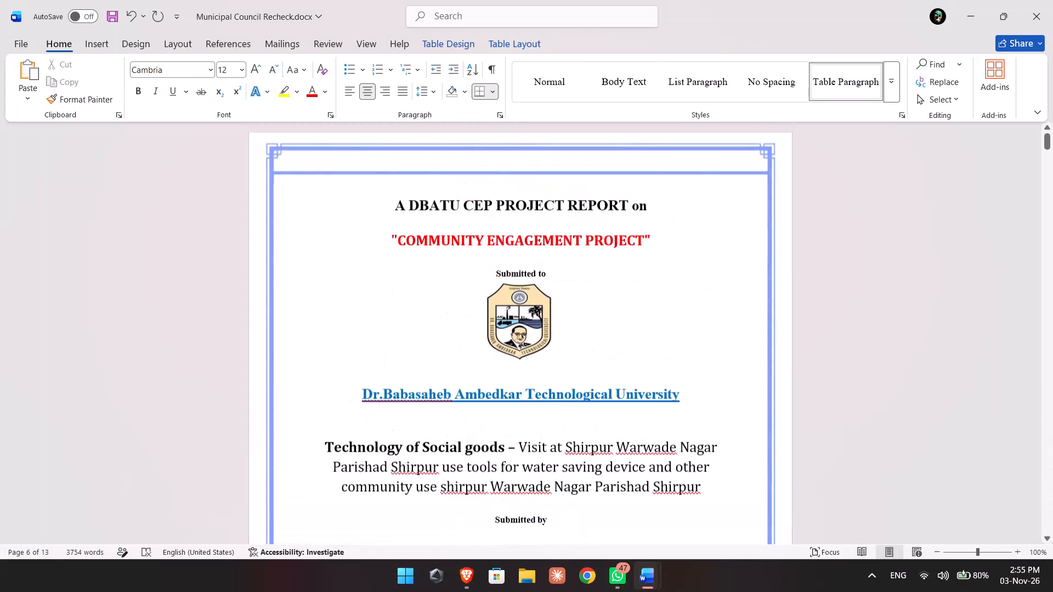
# Reduce "Shirpur Warwade Nagar Parishad Project" in the section 1 heading "Brief Introduction of" to font size 12.
pyautogui.scroll(20, 511, 298)
pyautogui.scroll(17, 511, 298)
pyautogui.scroll(-1, 511, 298)
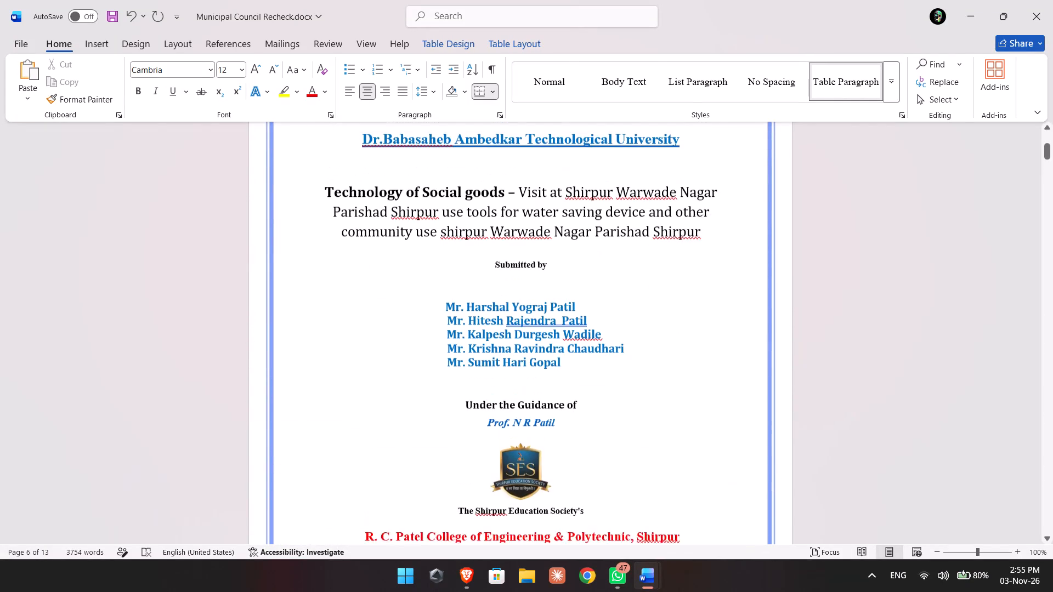
pyautogui.scroll(-4, 613, 294)
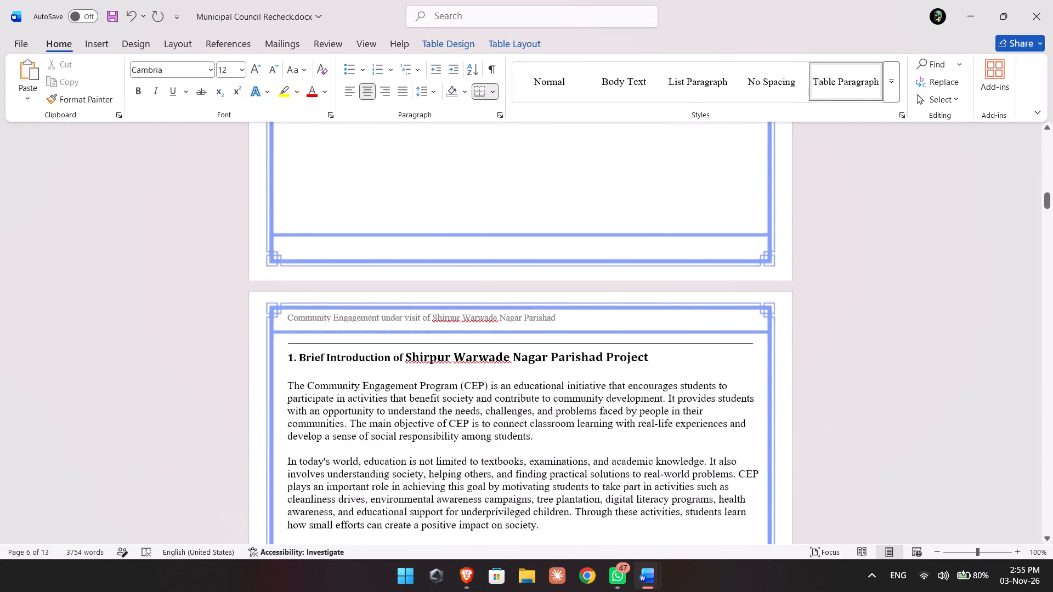
pyautogui.scroll(-1, 613, 294)
pyautogui.moveTo(654, 234); pyautogui.dragTo(410, 237)
pyautogui.click(540, 192)
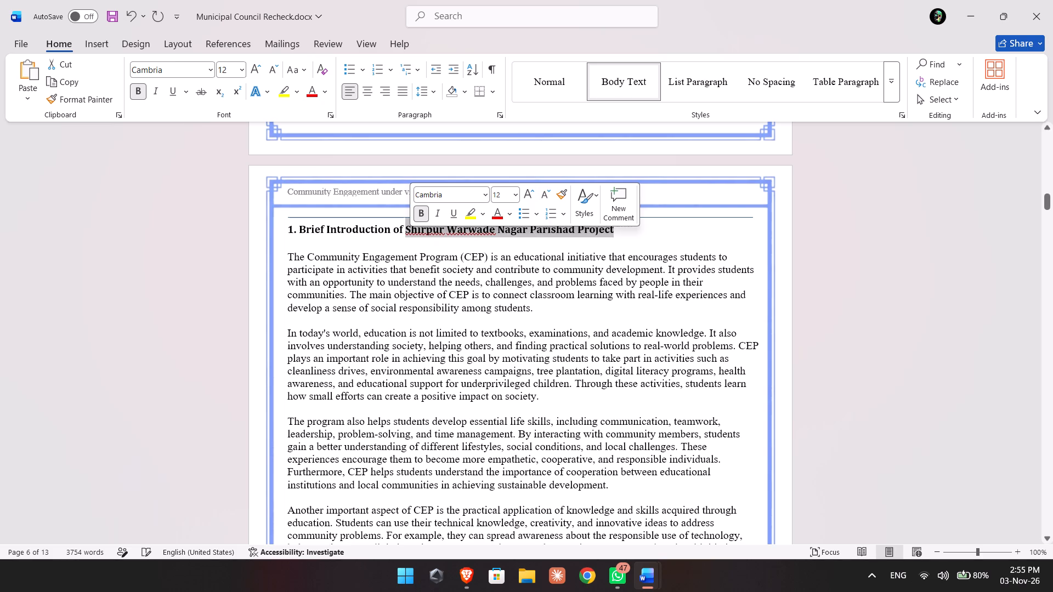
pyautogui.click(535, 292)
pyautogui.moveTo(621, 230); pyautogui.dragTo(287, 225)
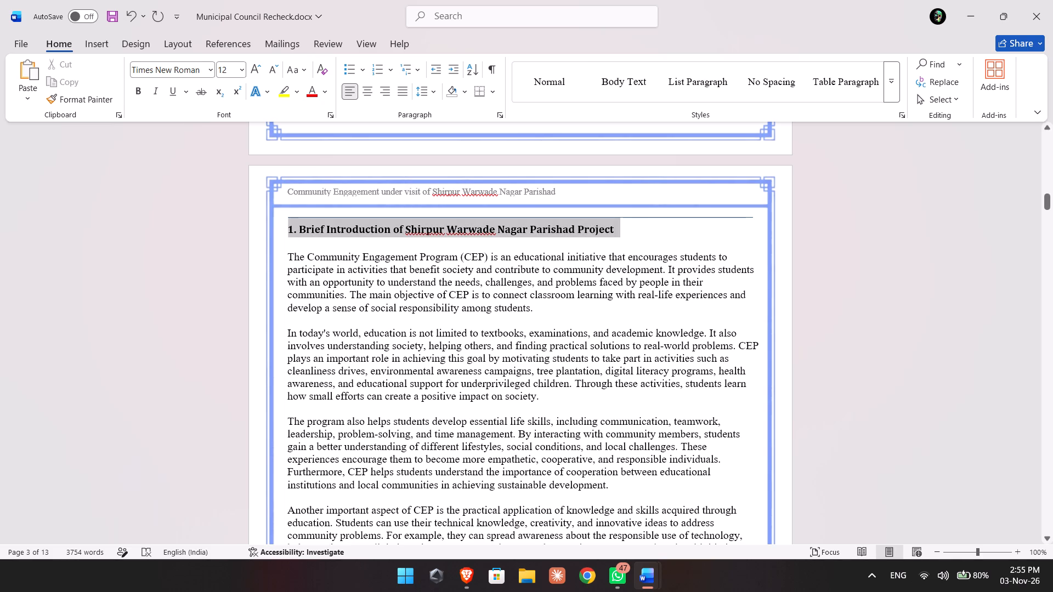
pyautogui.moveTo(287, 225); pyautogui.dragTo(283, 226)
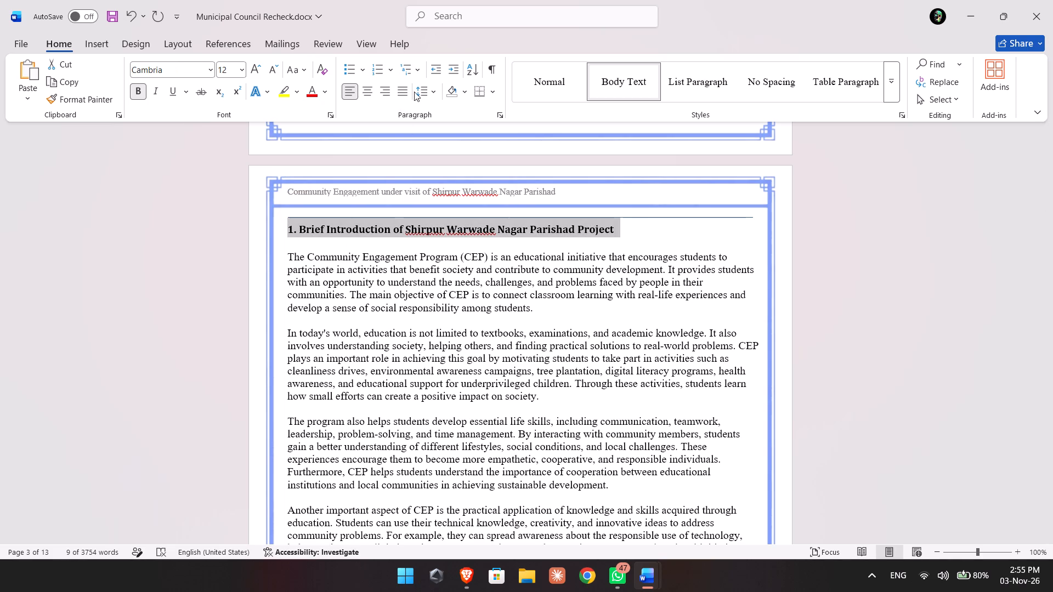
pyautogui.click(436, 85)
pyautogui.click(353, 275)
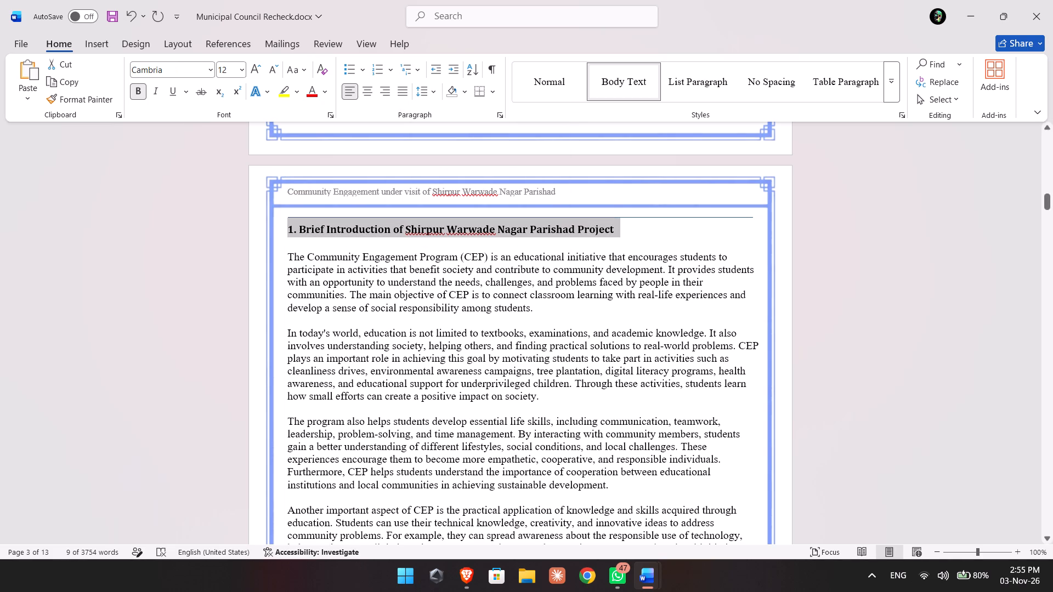
# Set all body paragraphs of section 1 in Cambria and slightly increase their line spacing.
pyautogui.moveTo(285, 258); pyautogui.dragTo(565, 559)
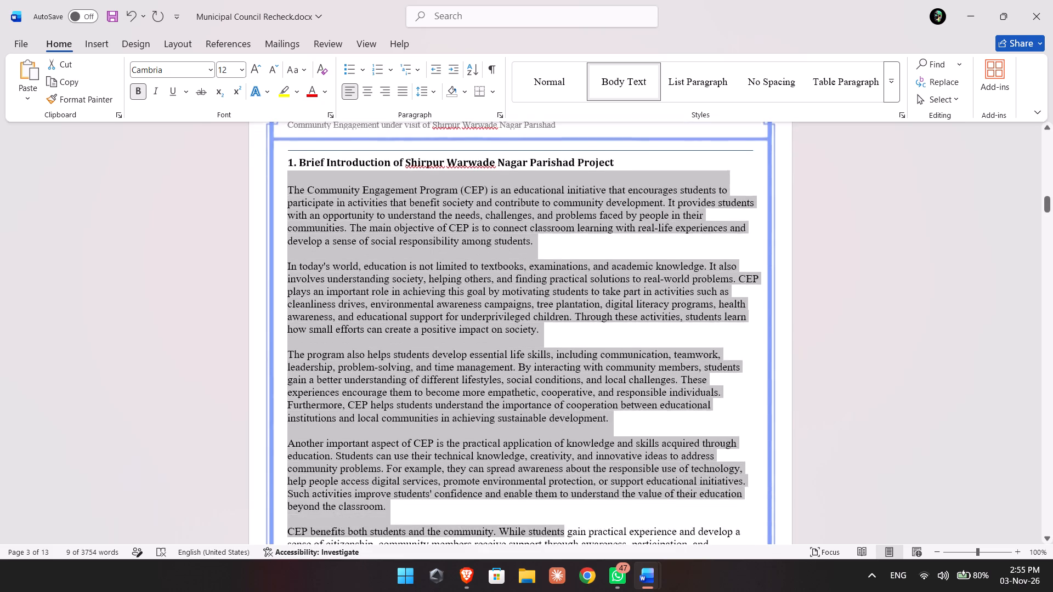
pyautogui.moveTo(565, 559); pyautogui.dragTo(452, 453)
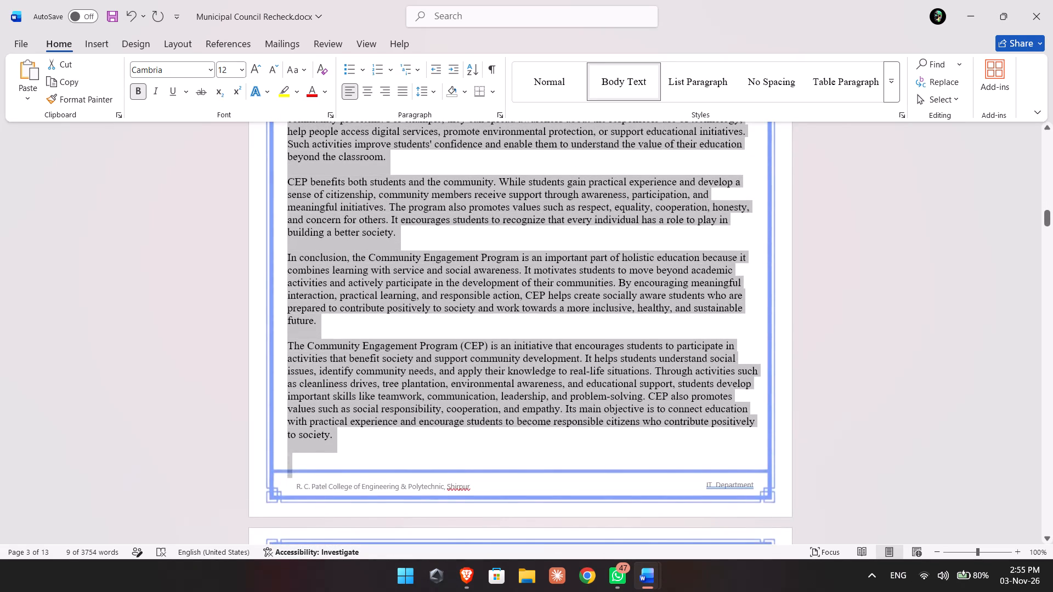
pyautogui.moveTo(452, 453); pyautogui.dragTo(399, 434)
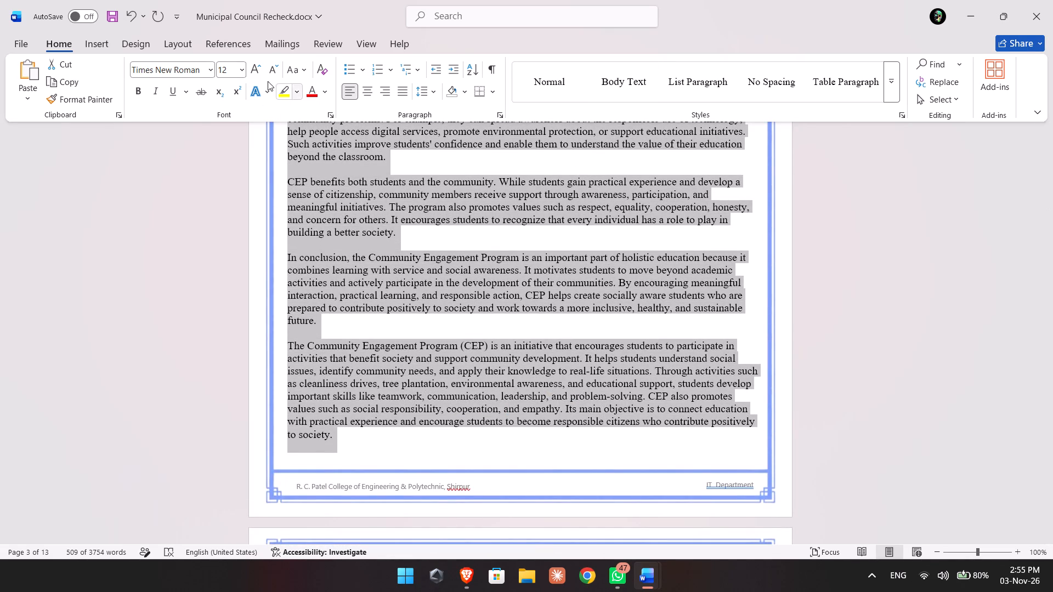
pyautogui.click(212, 68)
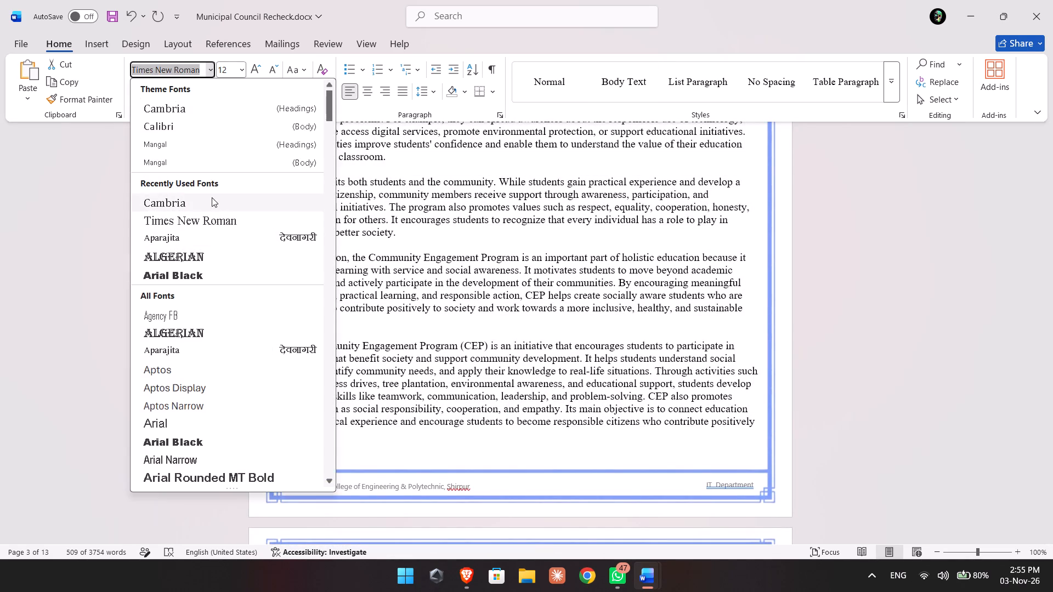
pyautogui.click(212, 197)
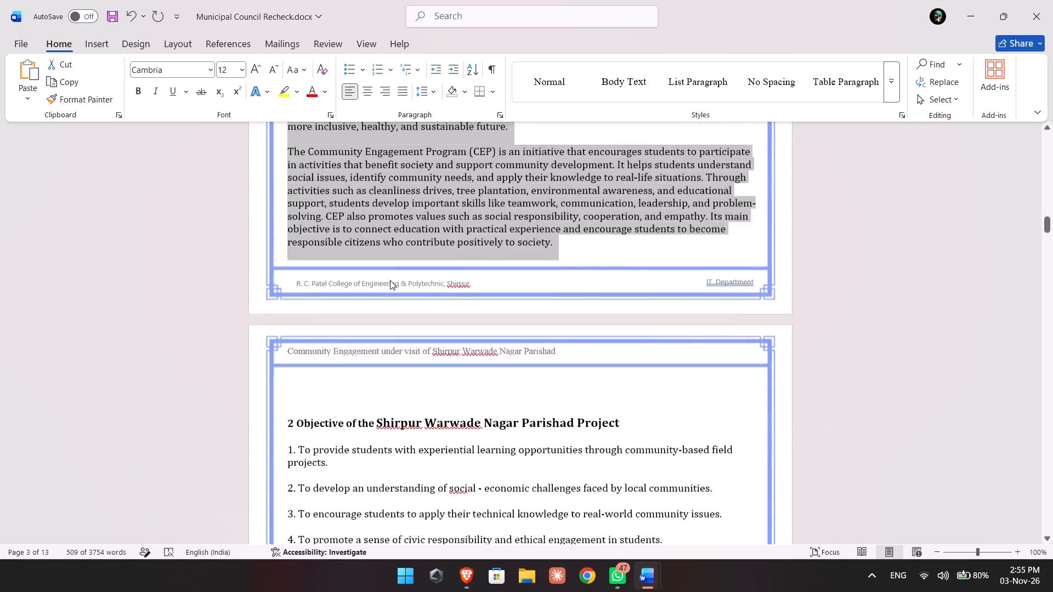
pyautogui.scroll(2, 390, 280)
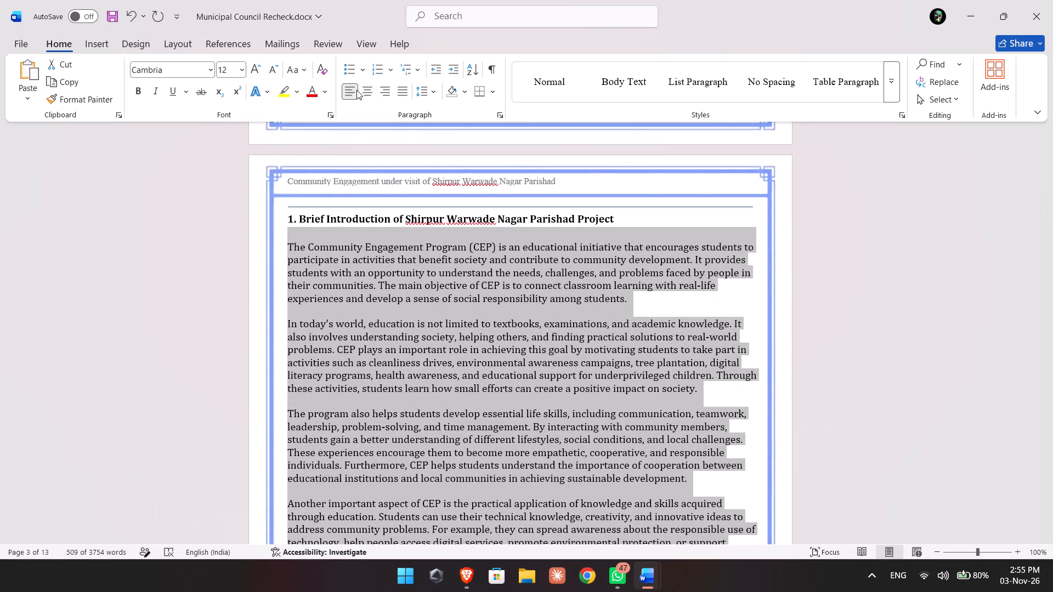
pyautogui.click(434, 94)
pyautogui.click(441, 128)
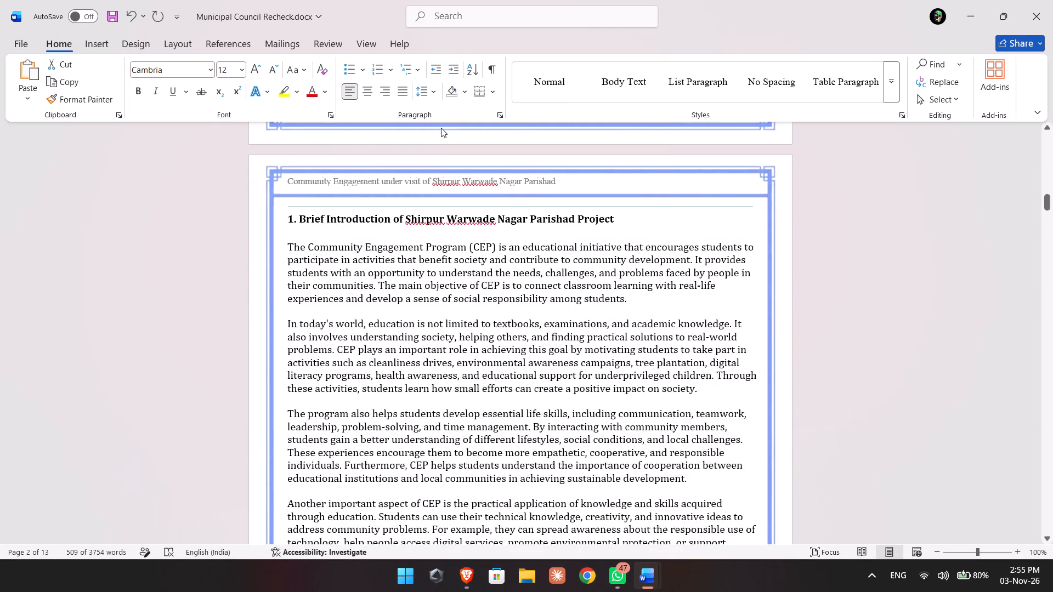
# Delete the end of section 1's last paragraph, from "Through activities such as cleanliness drives" to "contribute positively to society.".
pyautogui.scroll(-3, 451, 240)
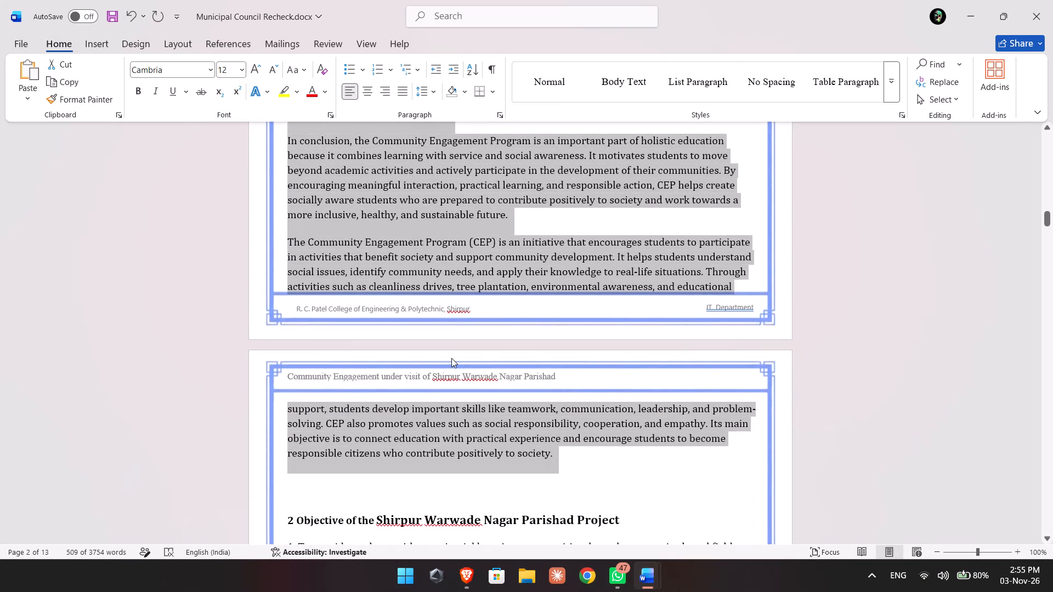
pyautogui.click(574, 442)
pyautogui.moveTo(561, 459); pyautogui.dragTo(309, 384)
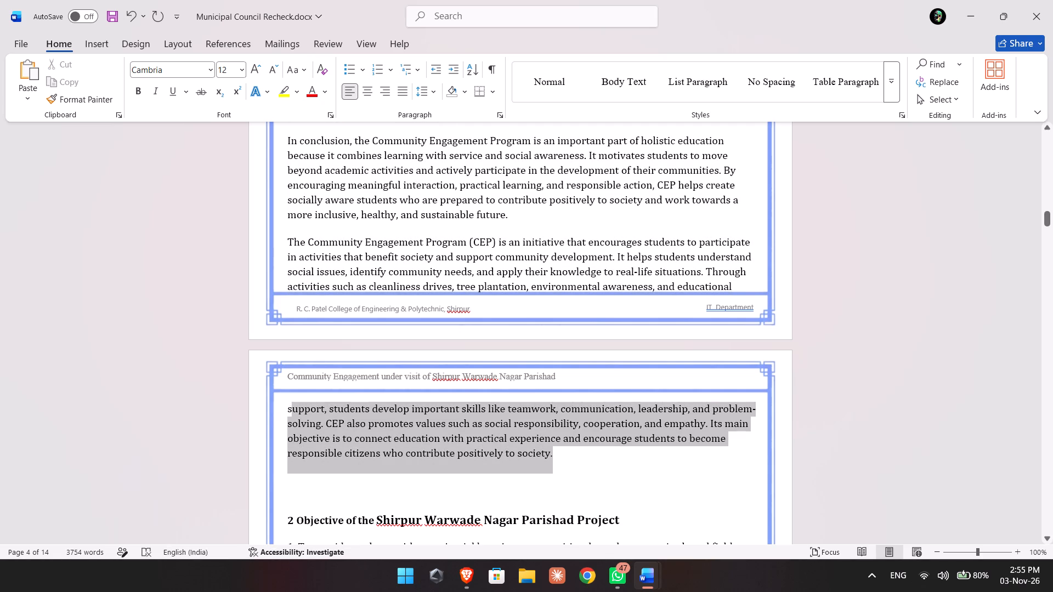
pyautogui.moveTo(309, 384); pyautogui.dragTo(733, 258)
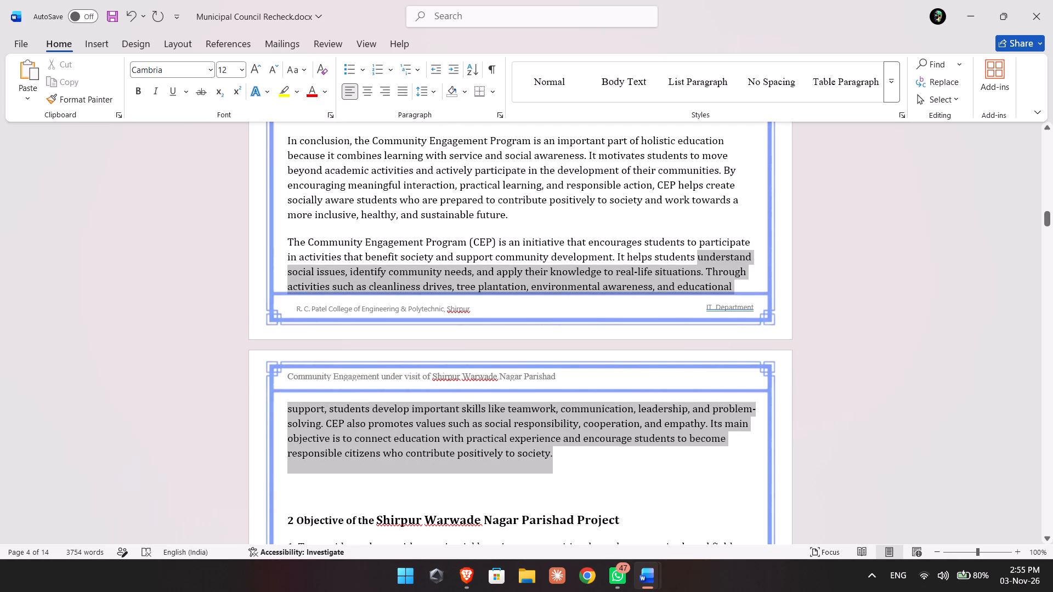
pyautogui.moveTo(733, 258); pyautogui.dragTo(705, 274)
pyautogui.press('BackSpace')
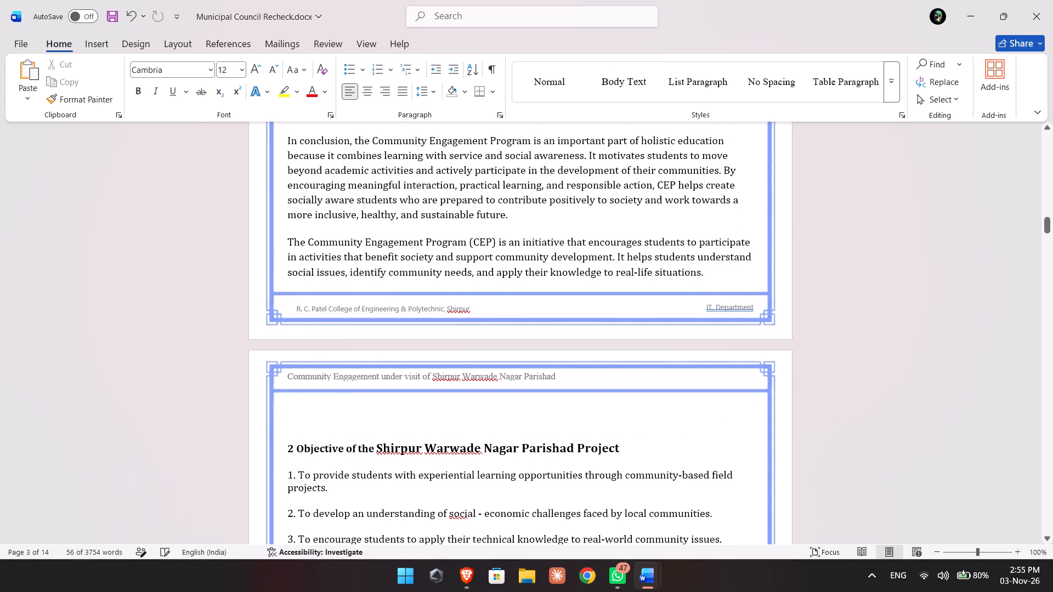
# Remove the blank lines above the section 2 heading "Objective of the Shirpur Warwade Nagar Parishad Project".
pyautogui.click(348, 429)
pyautogui.press('BackSpace')
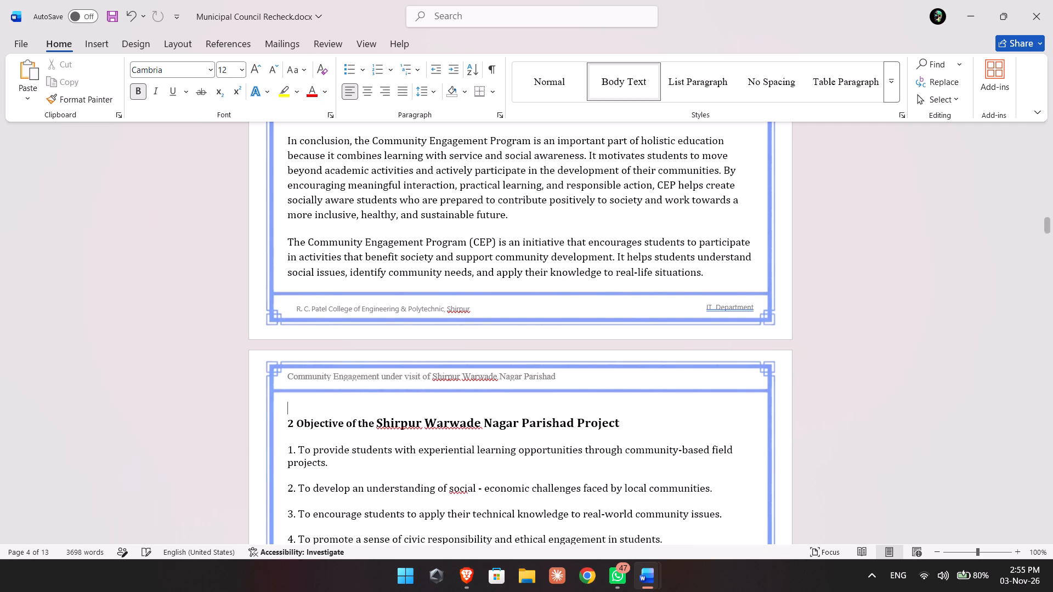
pyautogui.press('BackSpace')
# Reduce "Shirpur Warwade Nagar Parishad Project" in the section 2 heading "Objective of the" to font size 12.
pyautogui.scroll(-1, 331, 481)
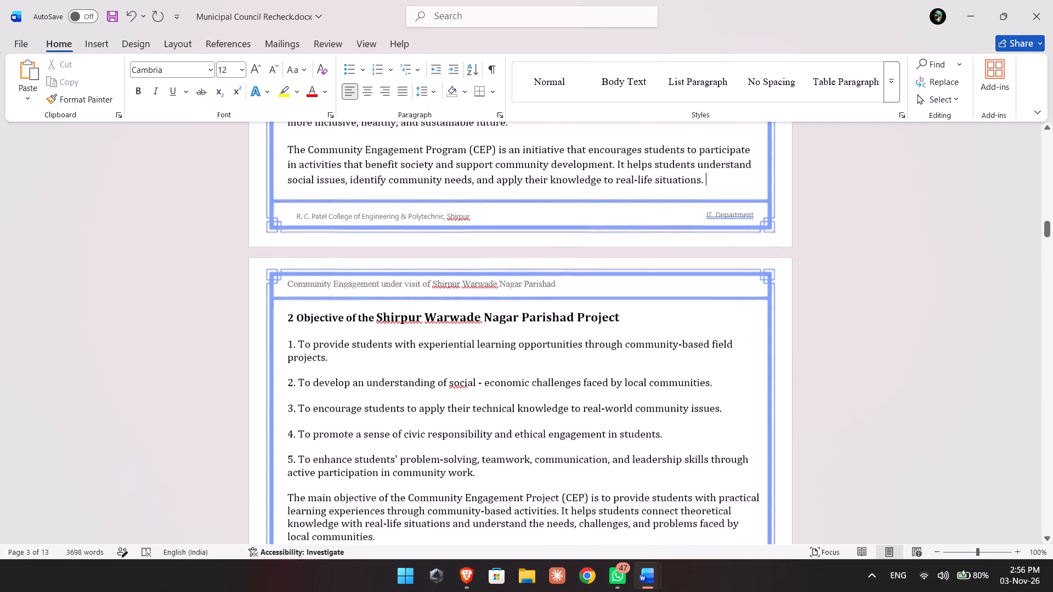
pyautogui.click(616, 316)
pyautogui.moveTo(621, 315); pyautogui.dragTo(389, 308)
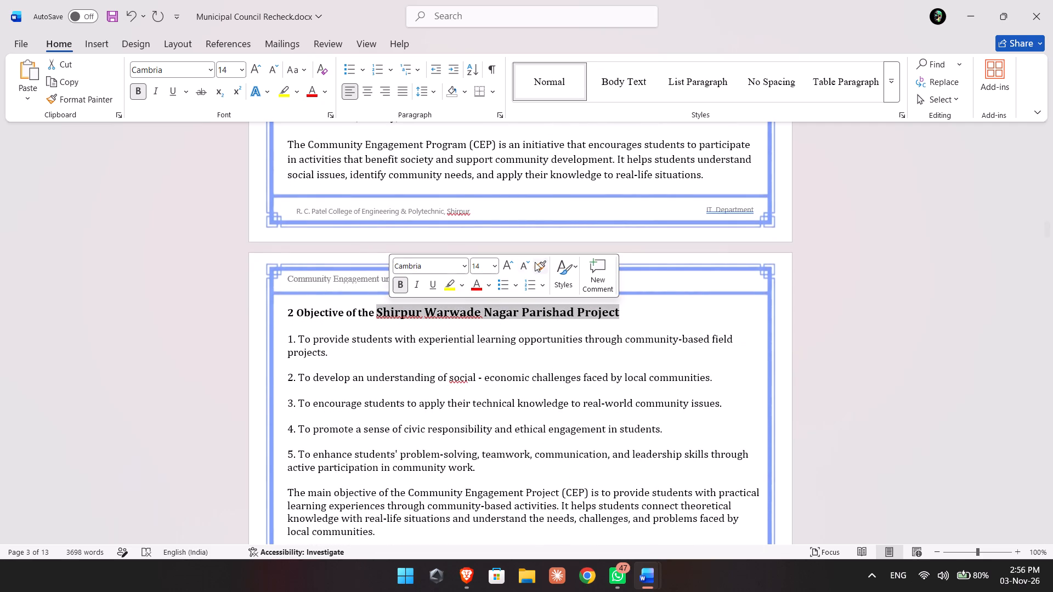
pyautogui.click(523, 261)
pyautogui.click(404, 352)
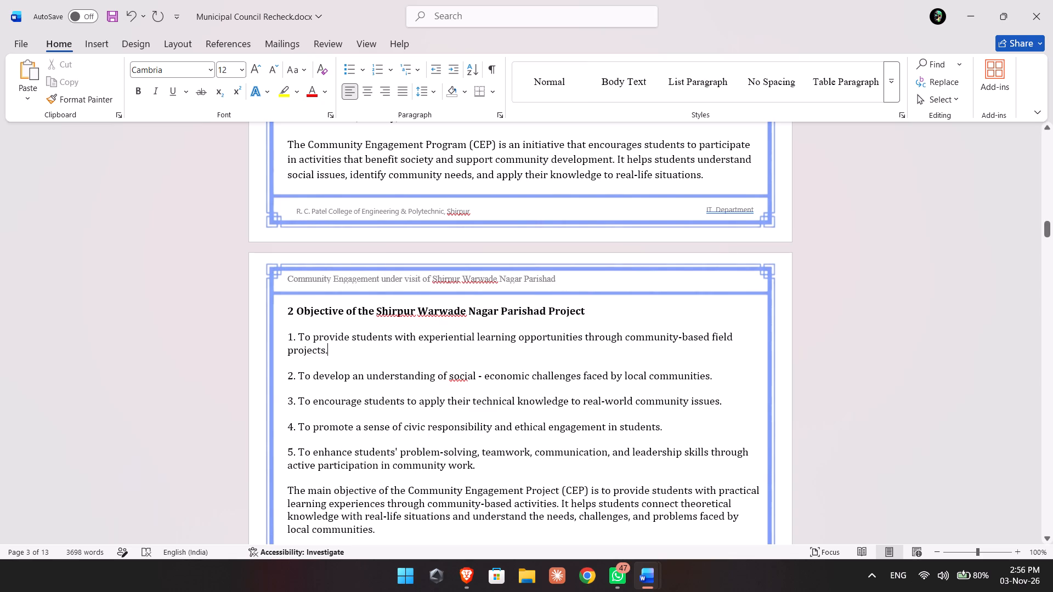
# Slightly increase the line spacing of the whole section 2 heading "Objective of the Shirpur Warwade Nagar Parishad Project".
pyautogui.moveTo(287, 309); pyautogui.dragTo(607, 297)
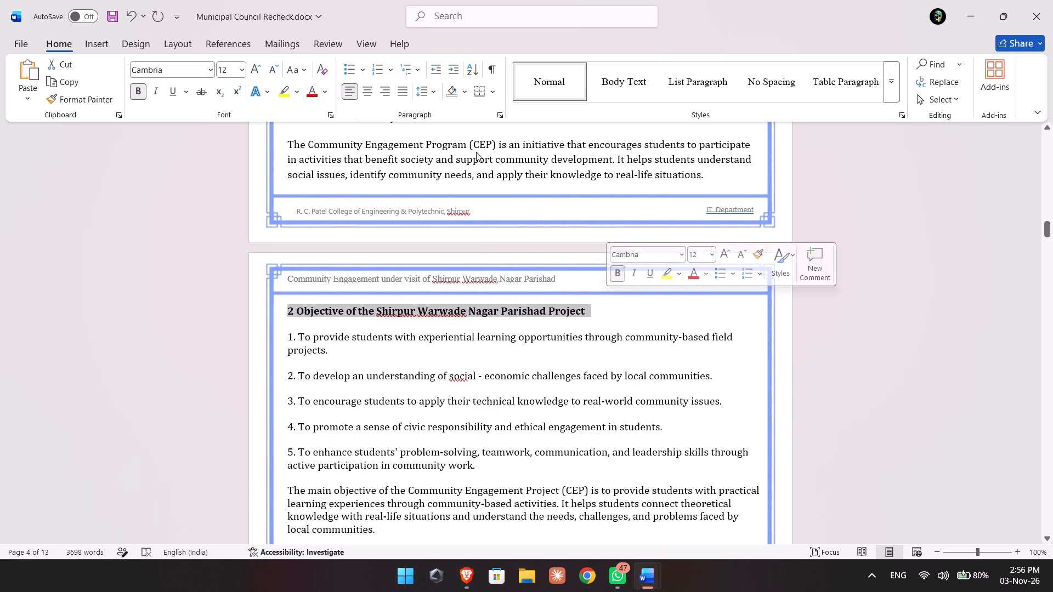
pyautogui.click(433, 92)
pyautogui.click(449, 129)
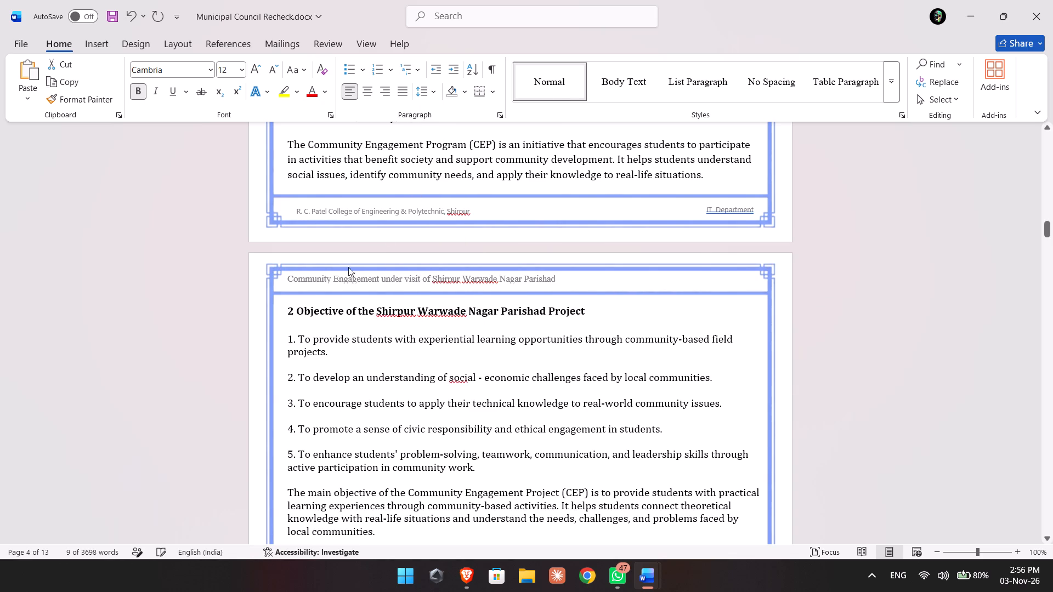
pyautogui.click(290, 334)
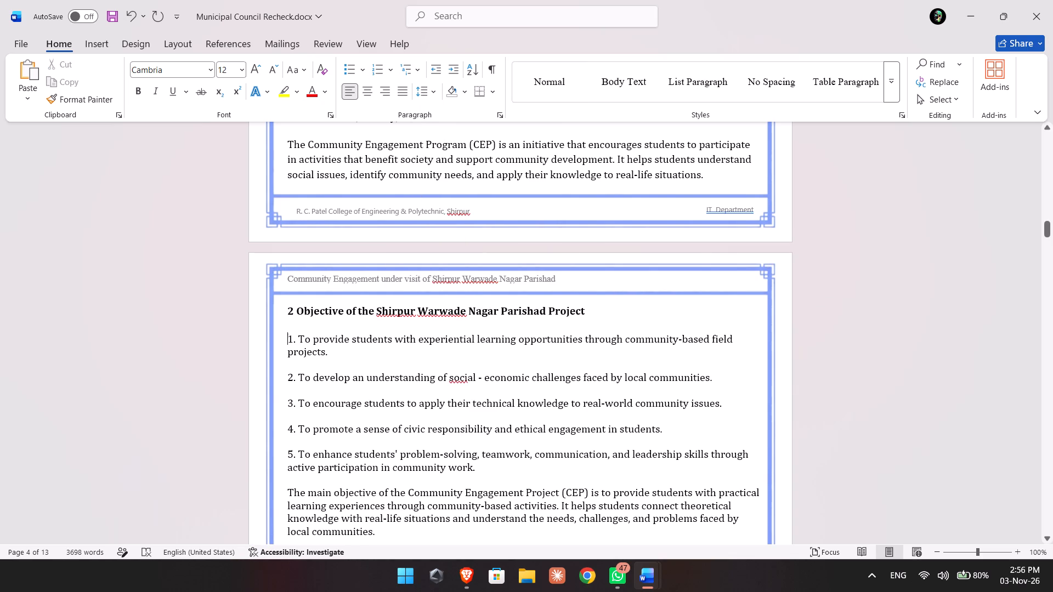
# Set the line spacing of all section 2 body text below the objective heading to 1.15.
pyautogui.moveTo(290, 334); pyautogui.dragTo(511, 555)
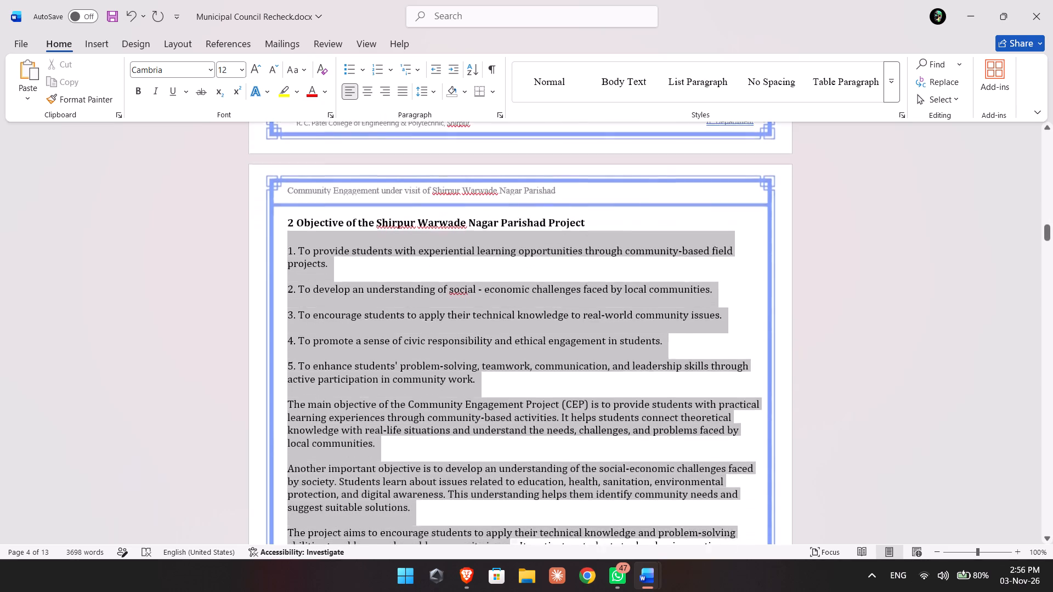
pyautogui.moveTo(511, 555); pyautogui.dragTo(510, 554)
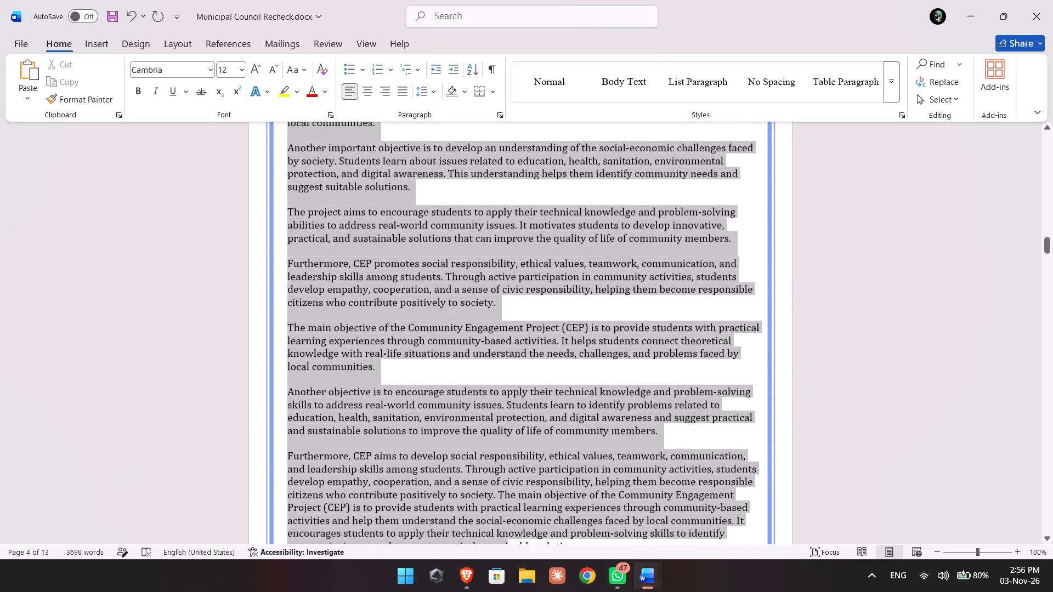
pyautogui.moveTo(510, 554); pyautogui.dragTo(620, 388)
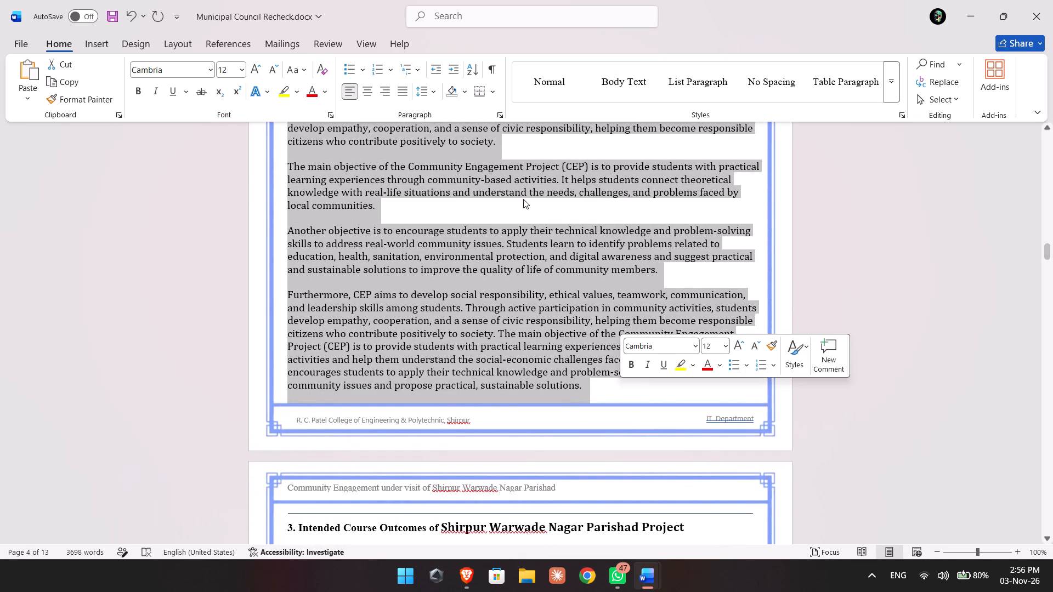
pyautogui.click(437, 86)
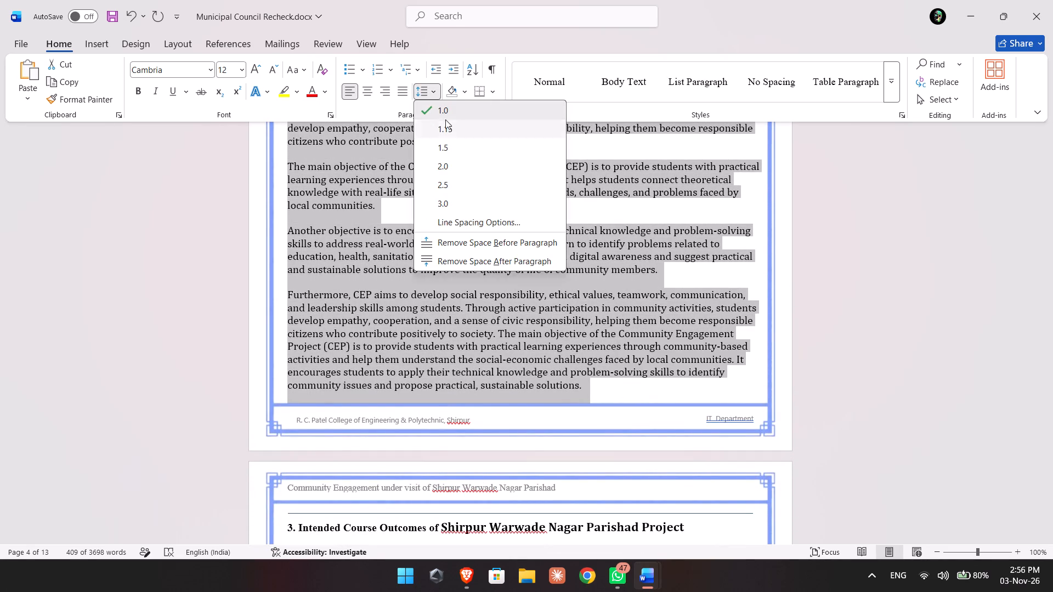
pyautogui.click(445, 117)
pyautogui.click(434, 96)
pyautogui.click(445, 127)
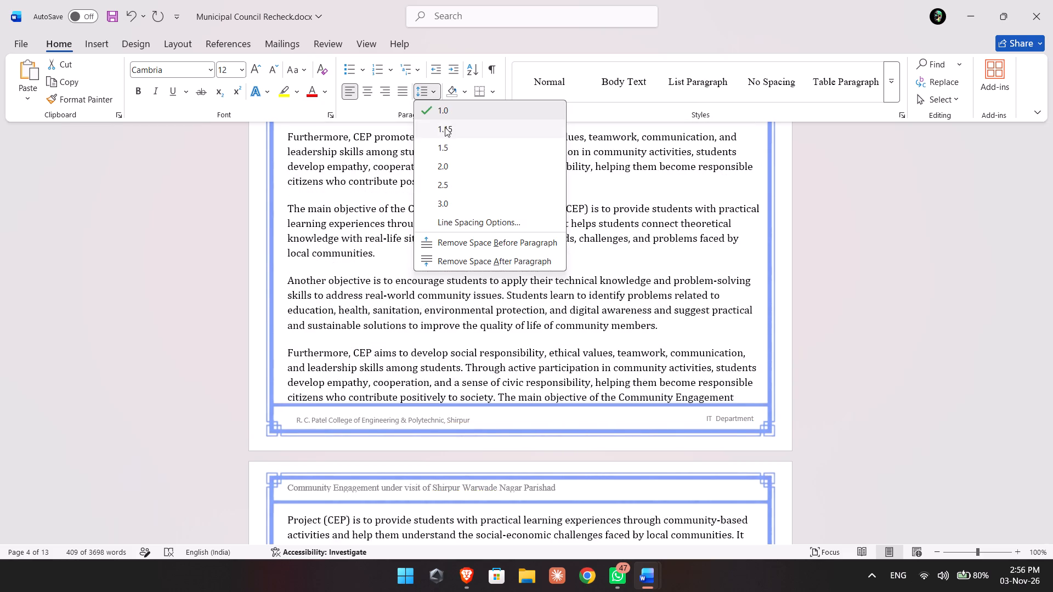
# Delete the end of section 2's last paragraph, from "The main objective of the Community Engagement Project (CEP)" to "practical, sustainable solutions.".
pyautogui.scroll(-1, 467, 238)
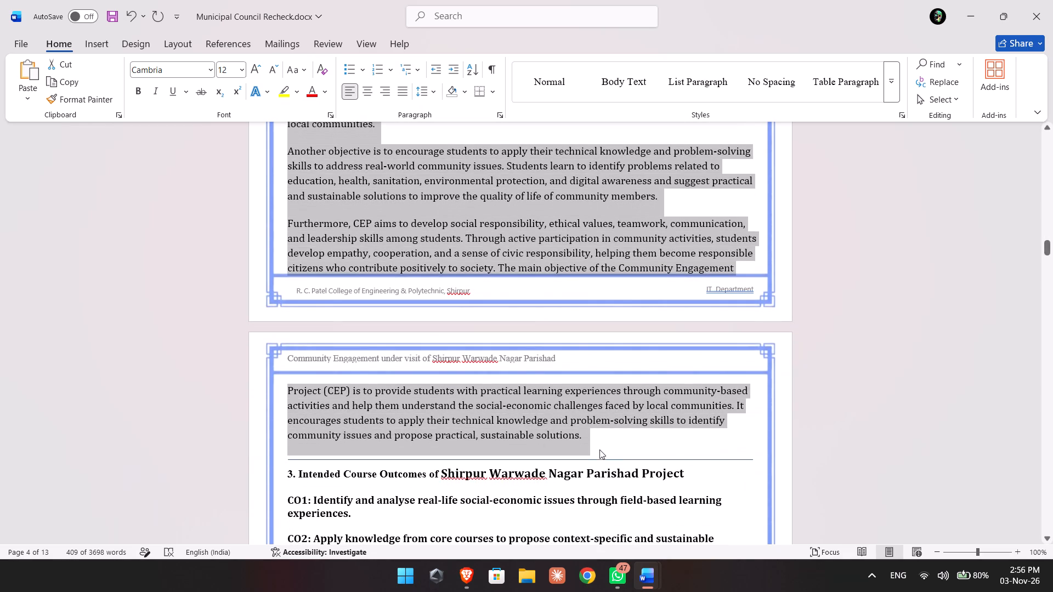
pyautogui.click(602, 446)
pyautogui.moveTo(601, 442); pyautogui.dragTo(578, 302)
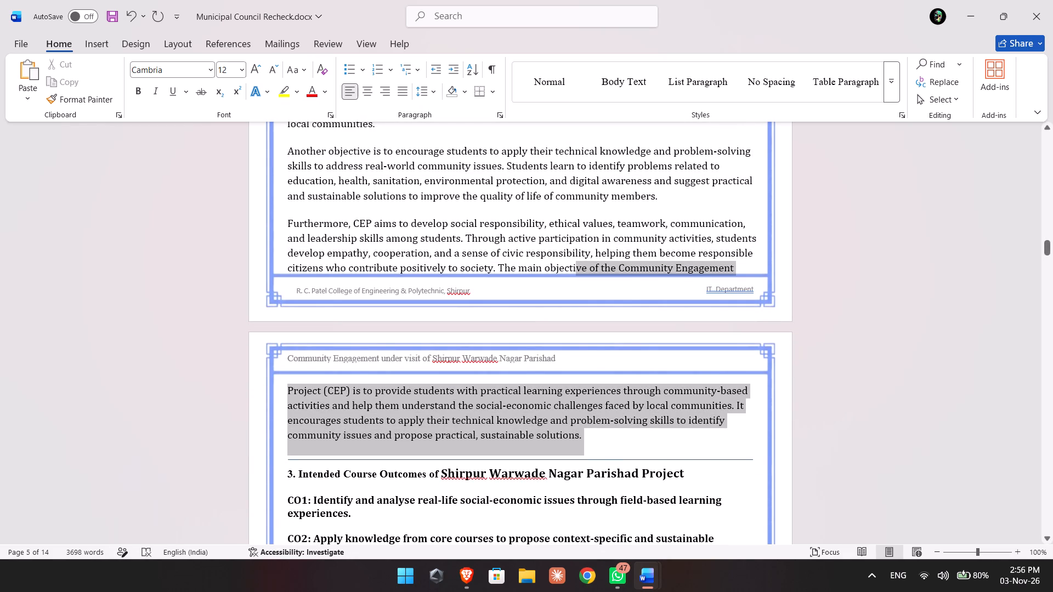
pyautogui.moveTo(578, 302); pyautogui.dragTo(504, 271)
pyautogui.press('BackSpace')
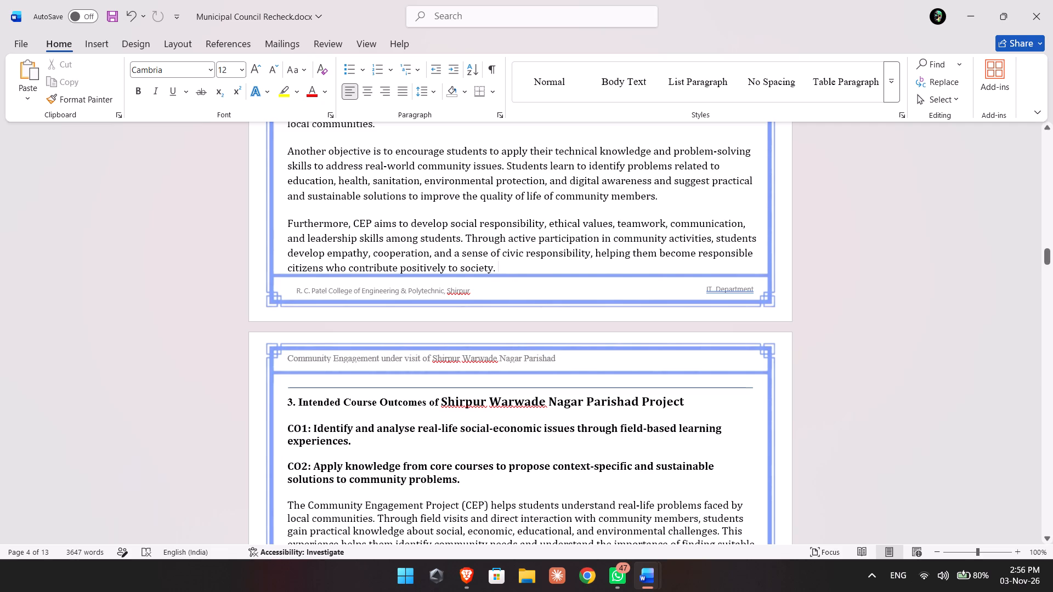
# Remove the bold formatting from the CO1 and CO2 statements in section 3.
pyautogui.moveTo(463, 480); pyautogui.dragTo(293, 430)
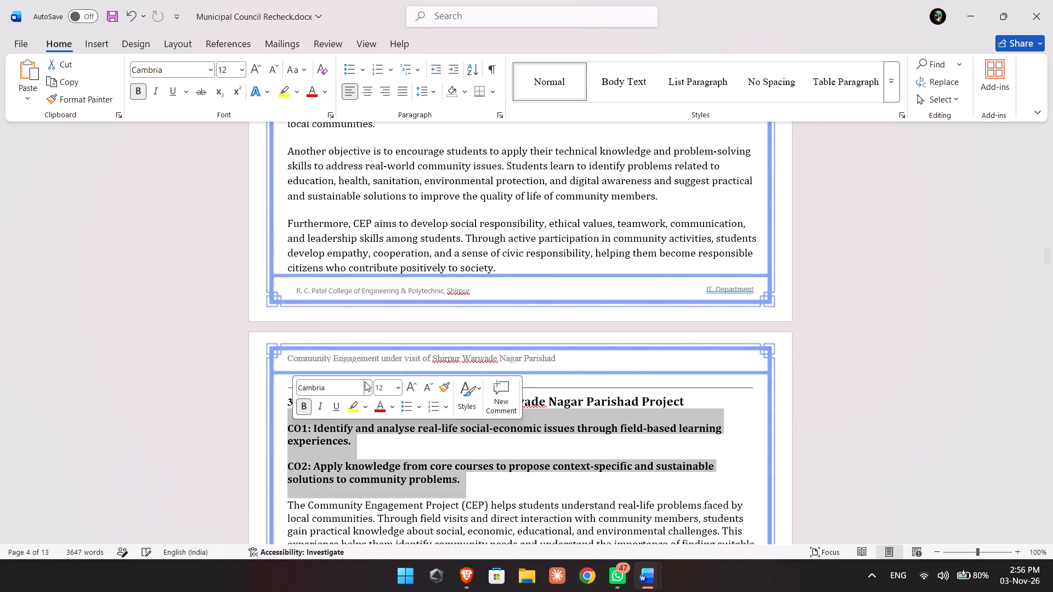
pyautogui.click(304, 411)
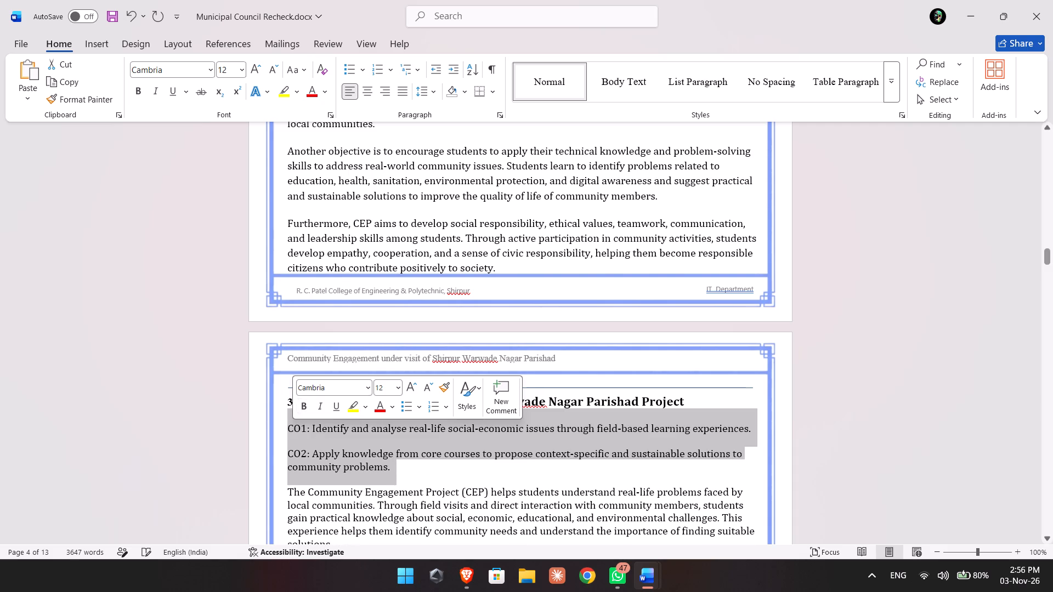
pyautogui.click(406, 488)
# Reduce "Shirpur Warwade Nagar Parishad Project" in the section 3 heading "Intended Course Outcomes of" to font size 12.
pyautogui.moveTo(686, 407); pyautogui.dragTo(602, 401)
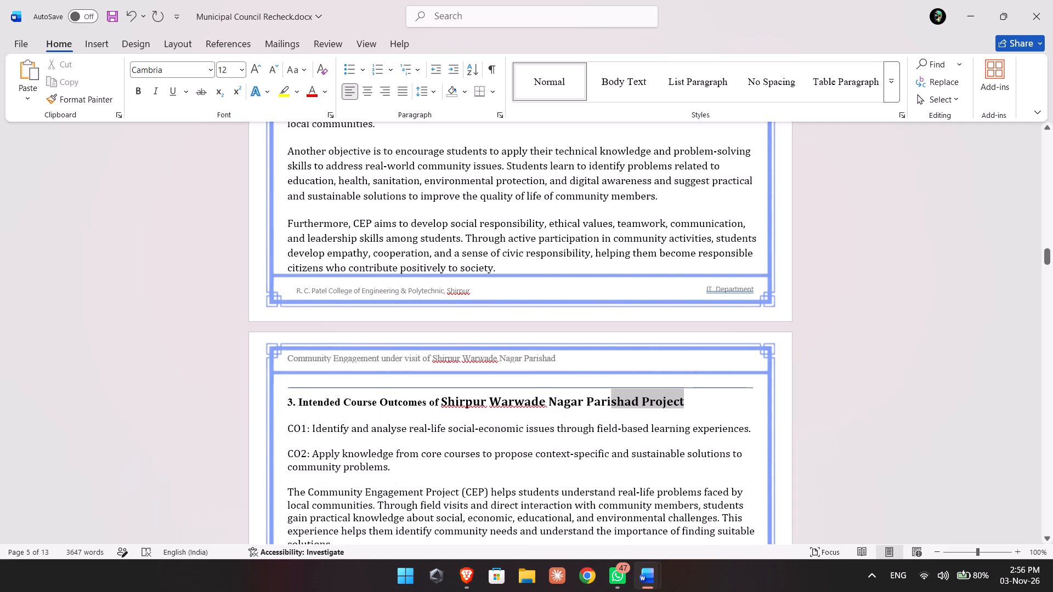
pyautogui.moveTo(602, 401); pyautogui.dragTo(462, 397)
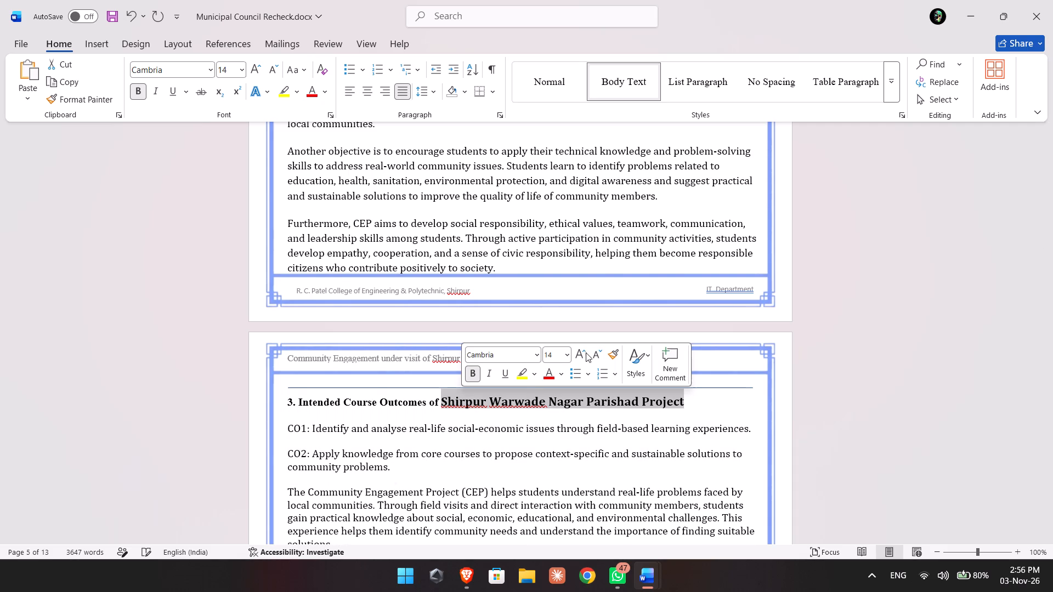
pyautogui.click(590, 350)
pyautogui.click(550, 411)
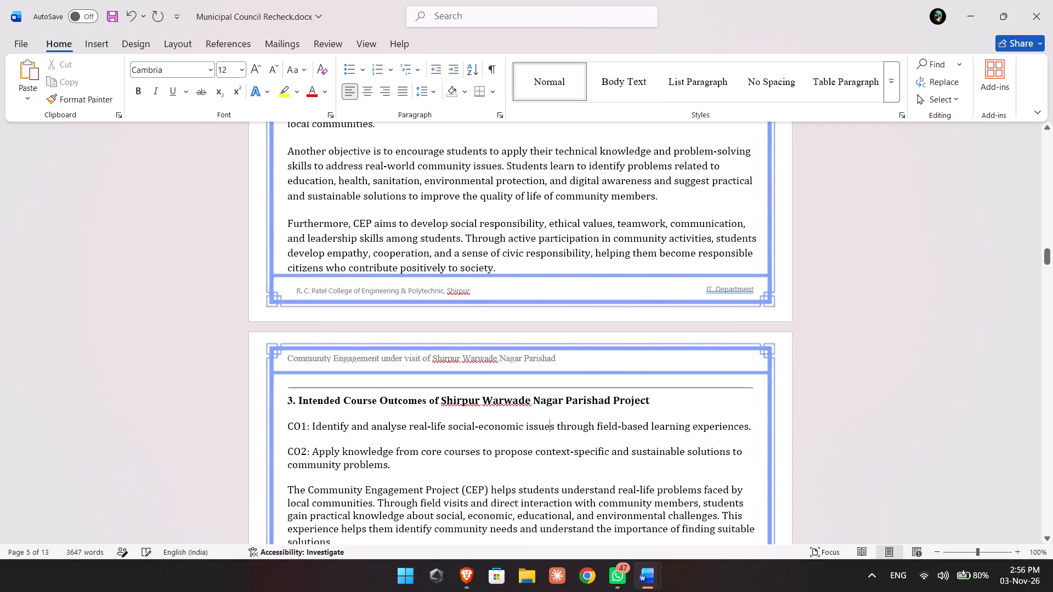
# Format the whole section 3 heading "Intended Course Outcomes of Shirpur Warwade Nagar Parishad Project" in Cambria (Headings) with 1.15 line spacing.
pyautogui.moveTo(658, 395); pyautogui.dragTo(329, 413)
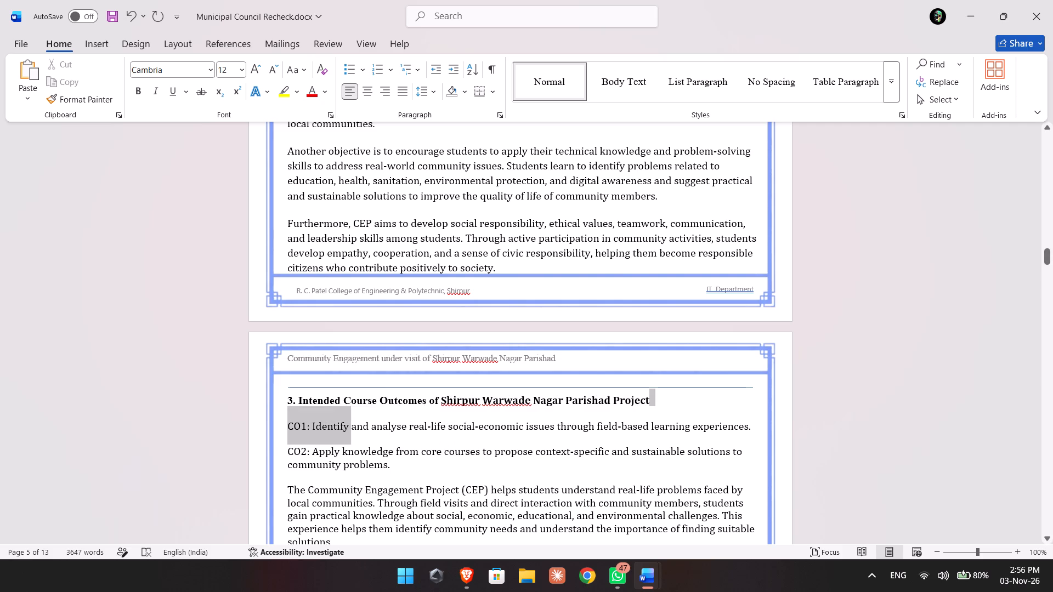
pyautogui.moveTo(329, 413); pyautogui.dragTo(290, 401)
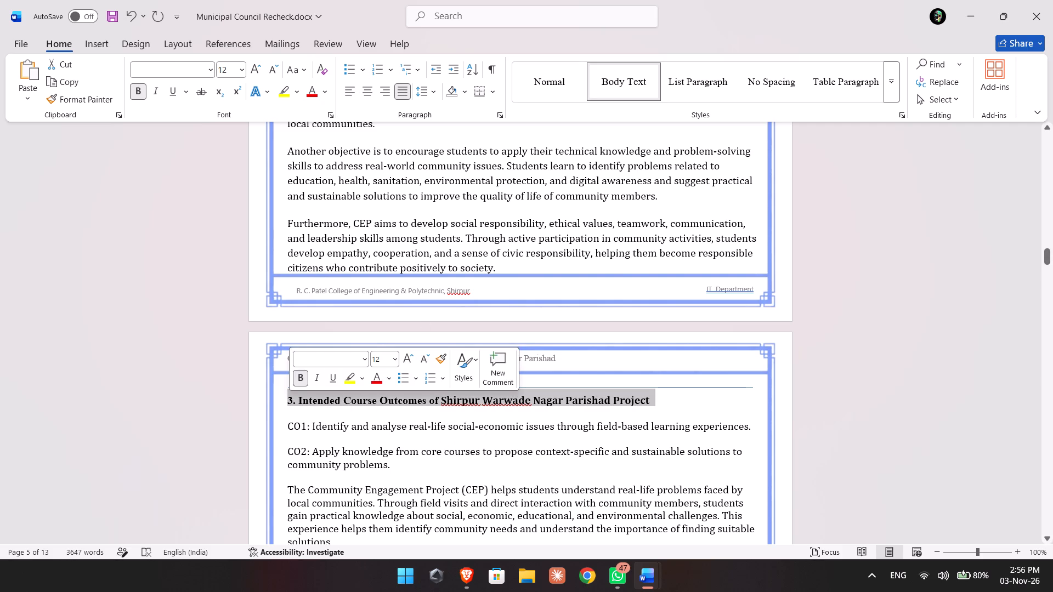
pyautogui.click(211, 71)
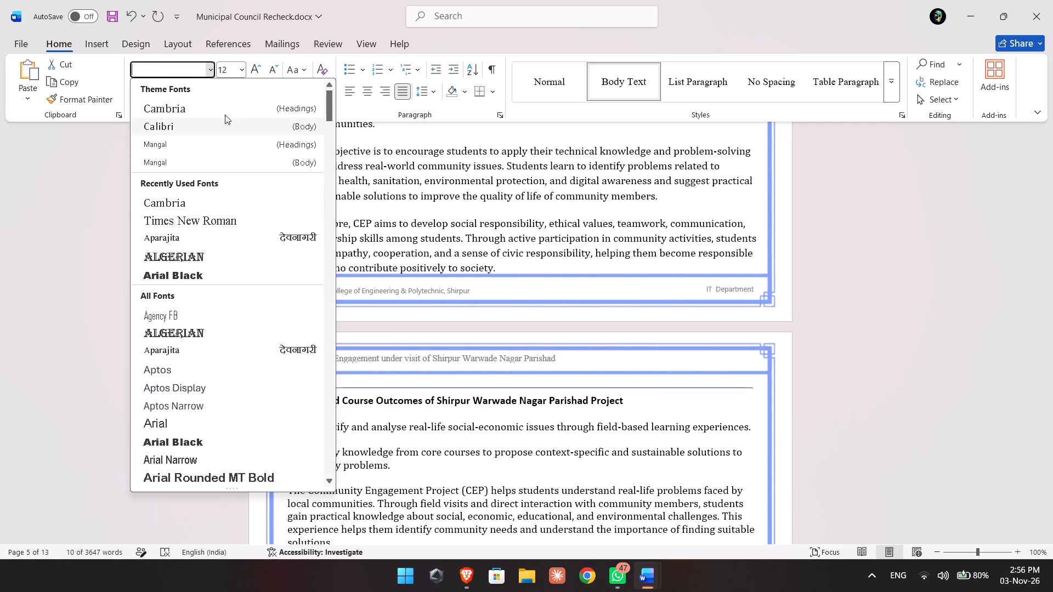
pyautogui.click(227, 115)
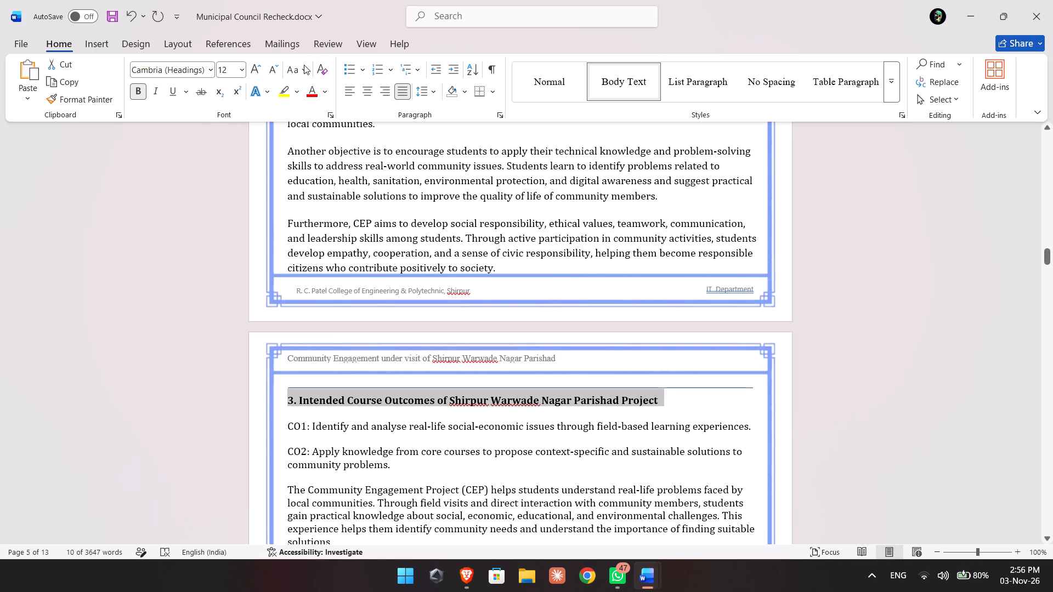
pyautogui.click(433, 93)
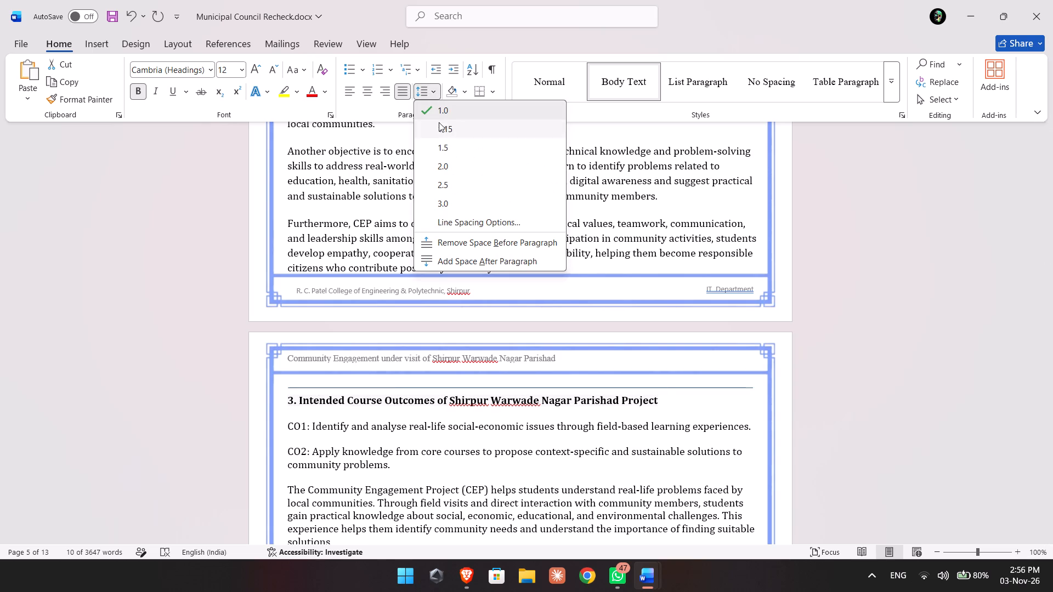
pyautogui.click(439, 123)
pyautogui.click(358, 400)
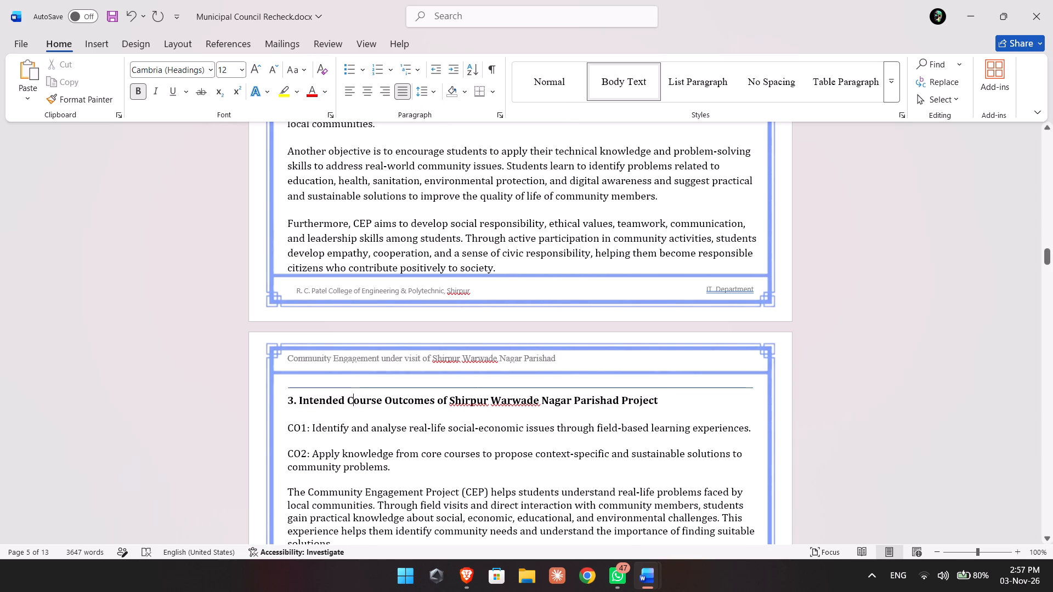
# Format all section 3 body text, from CO1 to "and environmental protection.", in Cambria with 1.15 line spacing.
pyautogui.moveTo(288, 428); pyautogui.dragTo(513, 554)
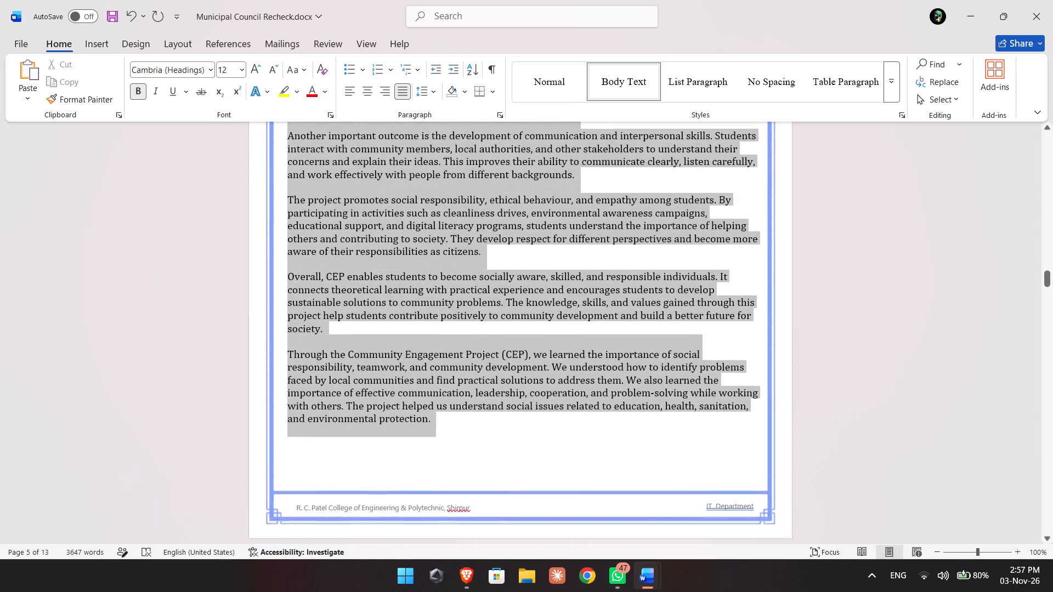
pyautogui.moveTo(513, 554); pyautogui.dragTo(455, 399)
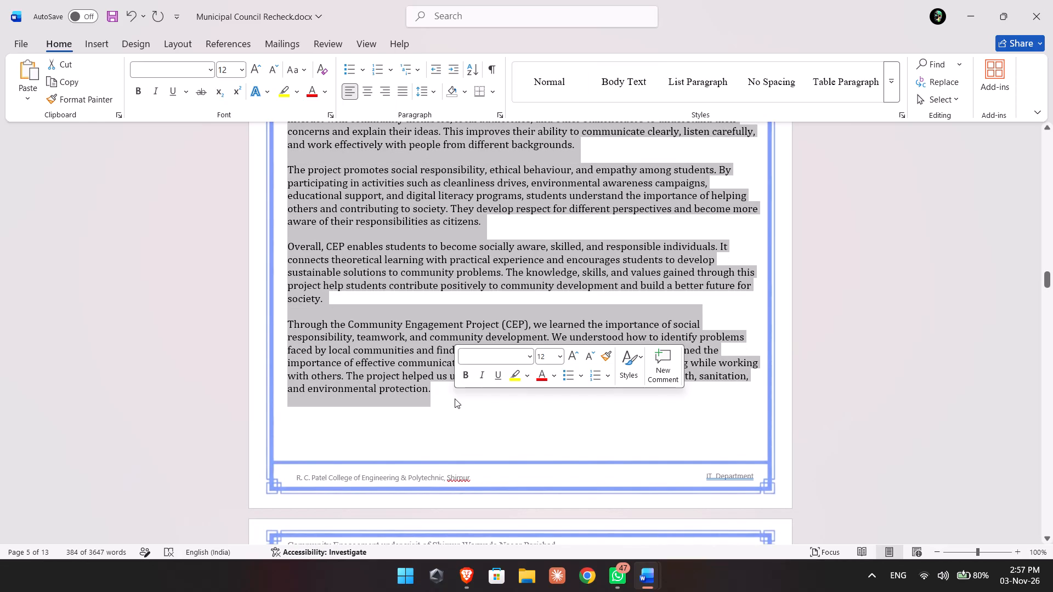
pyautogui.click(213, 75)
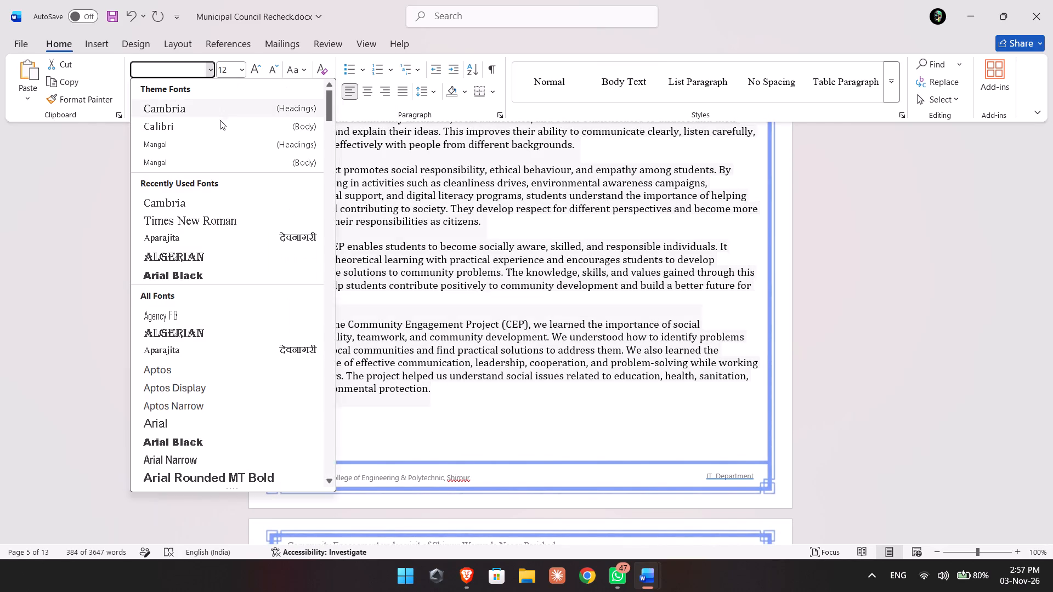
pyautogui.click(203, 203)
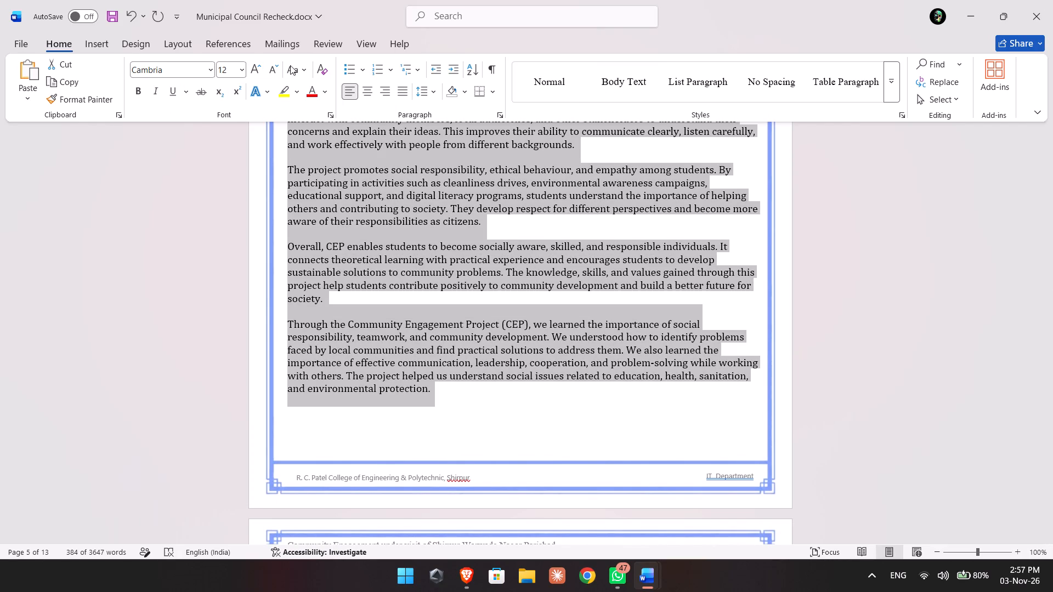
pyautogui.click(437, 95)
pyautogui.click(435, 126)
# Reduce "Shirpur Warwade Nagar Parishad Project" in the section 4 heading "Scope of" to font size 12.
pyautogui.scroll(-1, 457, 280)
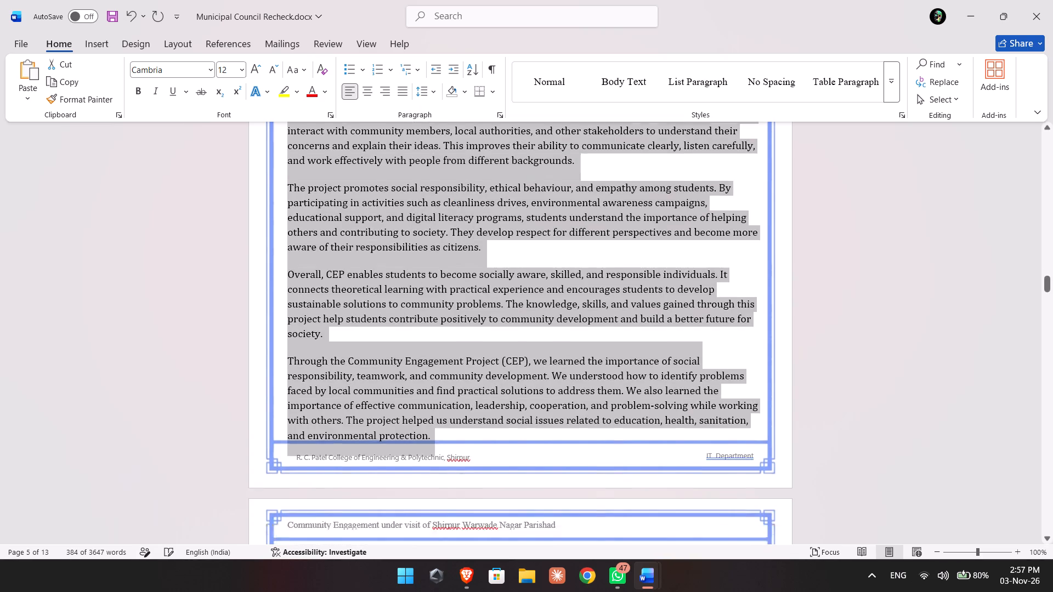
pyautogui.scroll(-1, 457, 280)
pyautogui.moveTo(458, 276); pyautogui.dragTo(455, 288)
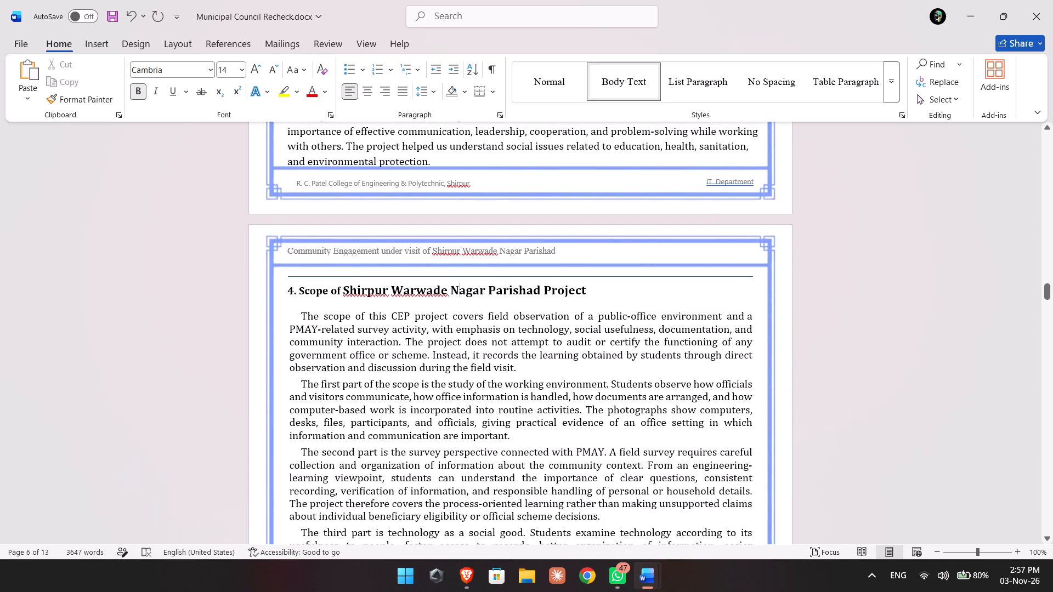
pyautogui.moveTo(285, 289); pyautogui.dragTo(581, 298)
pyautogui.click(613, 295)
pyautogui.moveTo(598, 293); pyautogui.dragTo(426, 304)
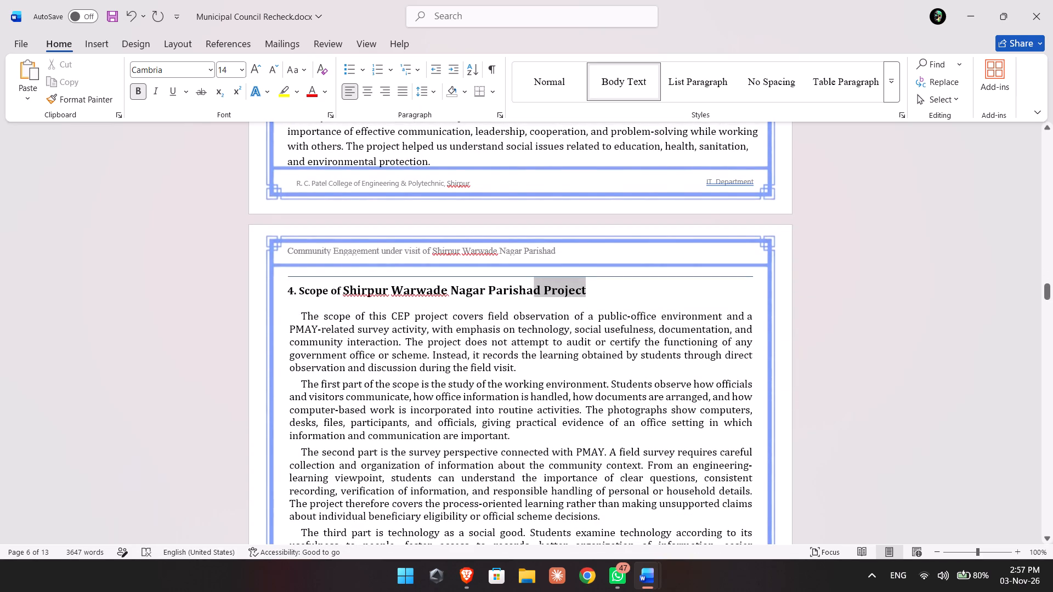
pyautogui.moveTo(426, 304); pyautogui.dragTo(343, 291)
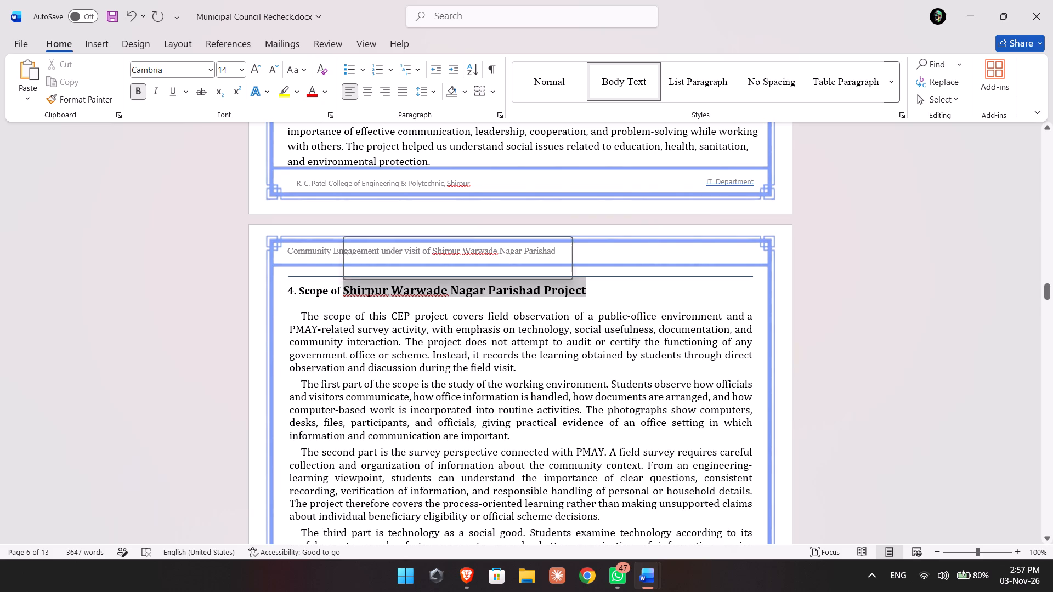
pyautogui.click(484, 248)
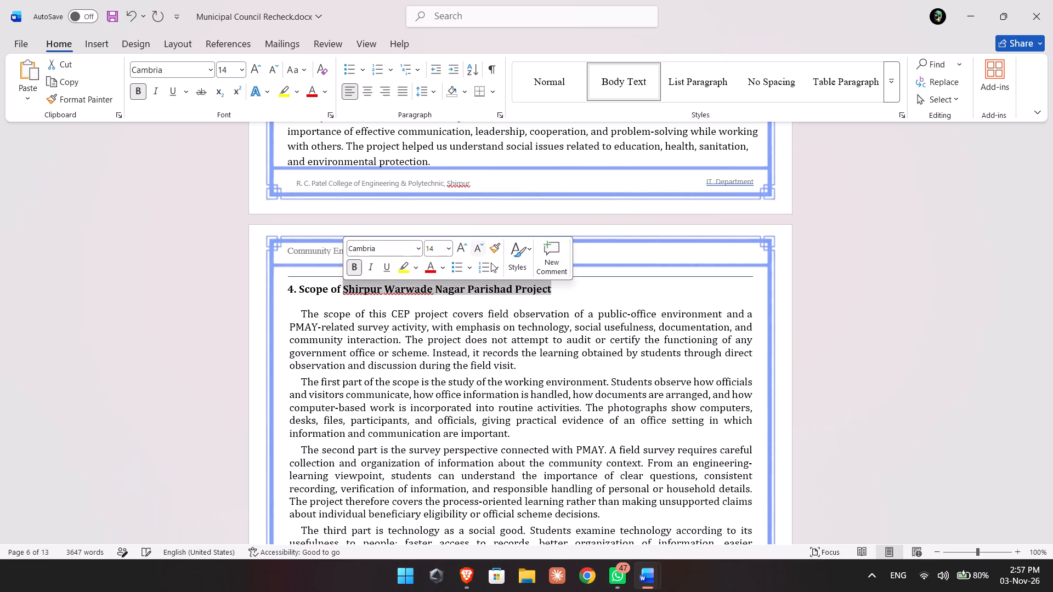
pyautogui.click(562, 305)
# Set the line spacing of the whole section 4 heading "Scope of Shirpur Warwade Nagar Parishad Project" to 1.15.
pyautogui.moveTo(563, 299); pyautogui.dragTo(380, 286)
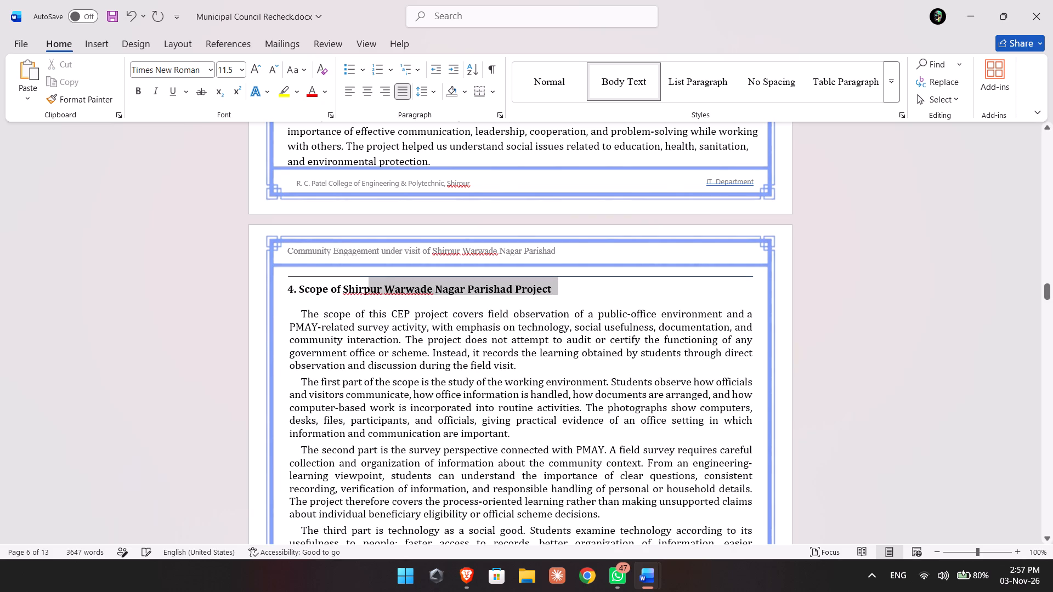
pyautogui.moveTo(380, 286); pyautogui.dragTo(290, 292)
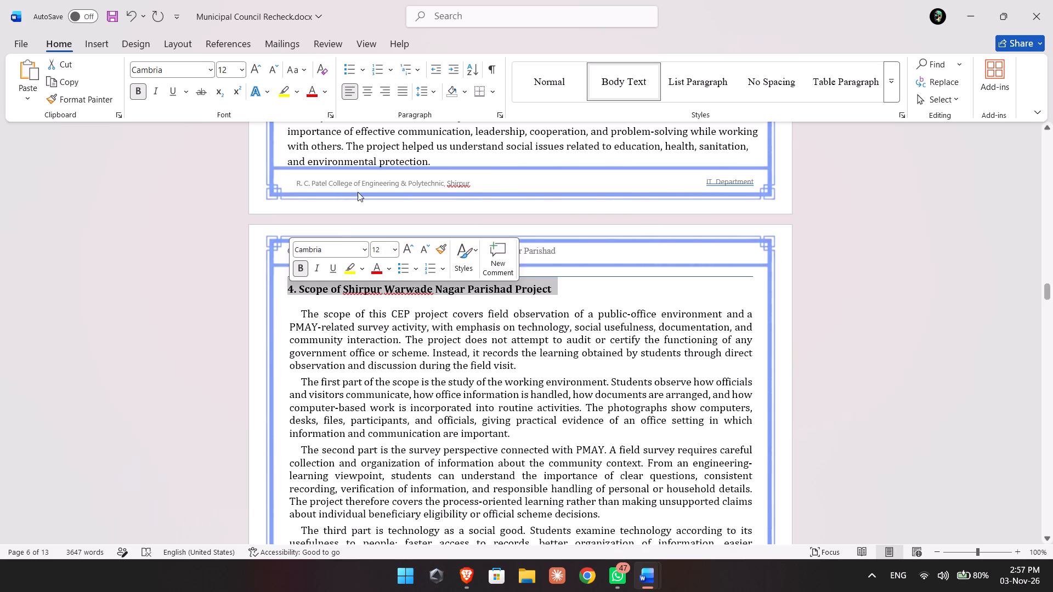
pyautogui.click(429, 86)
pyautogui.click(441, 122)
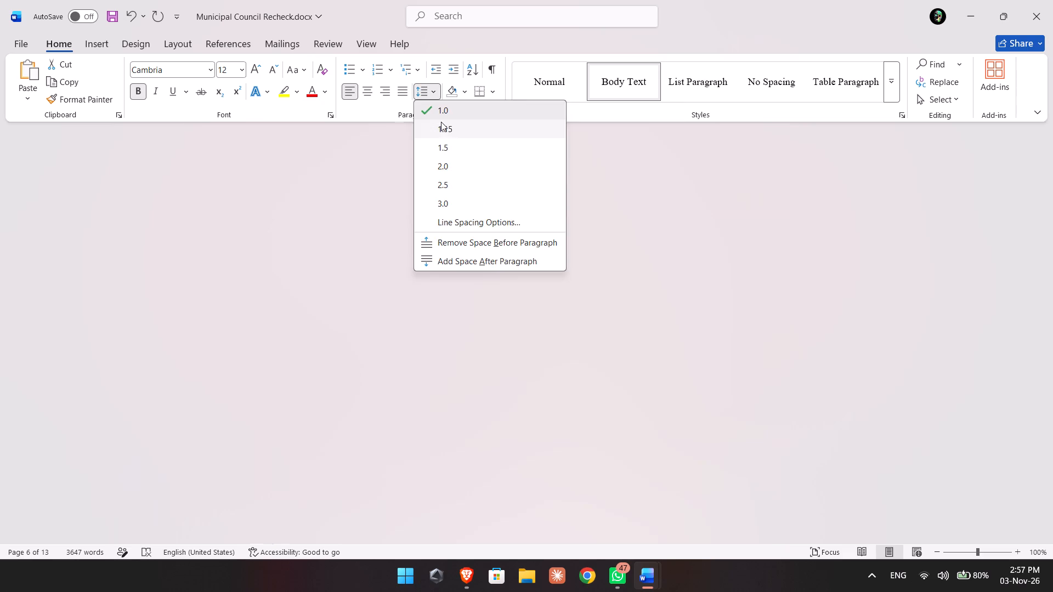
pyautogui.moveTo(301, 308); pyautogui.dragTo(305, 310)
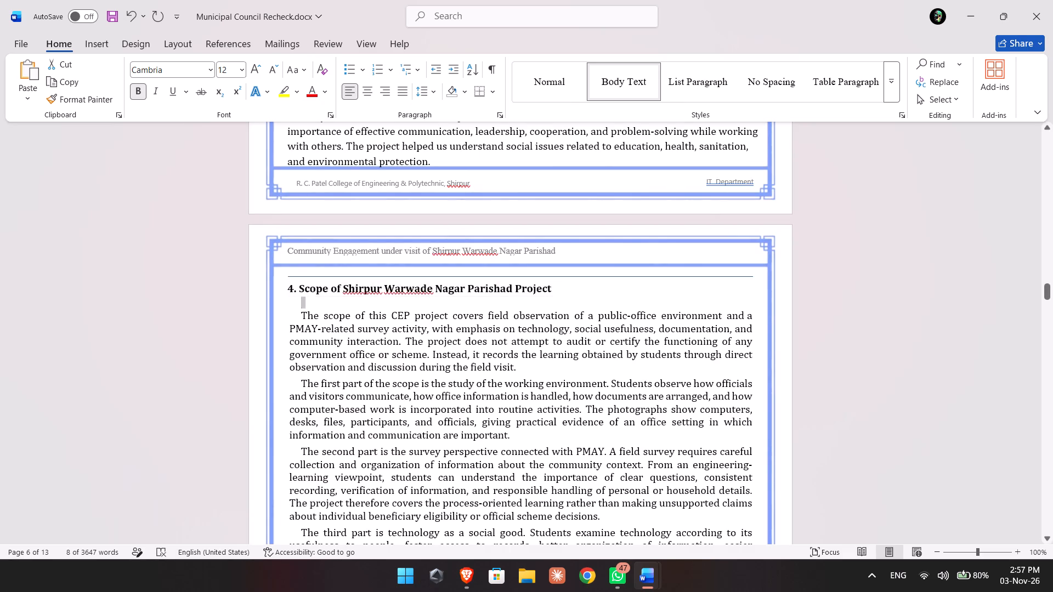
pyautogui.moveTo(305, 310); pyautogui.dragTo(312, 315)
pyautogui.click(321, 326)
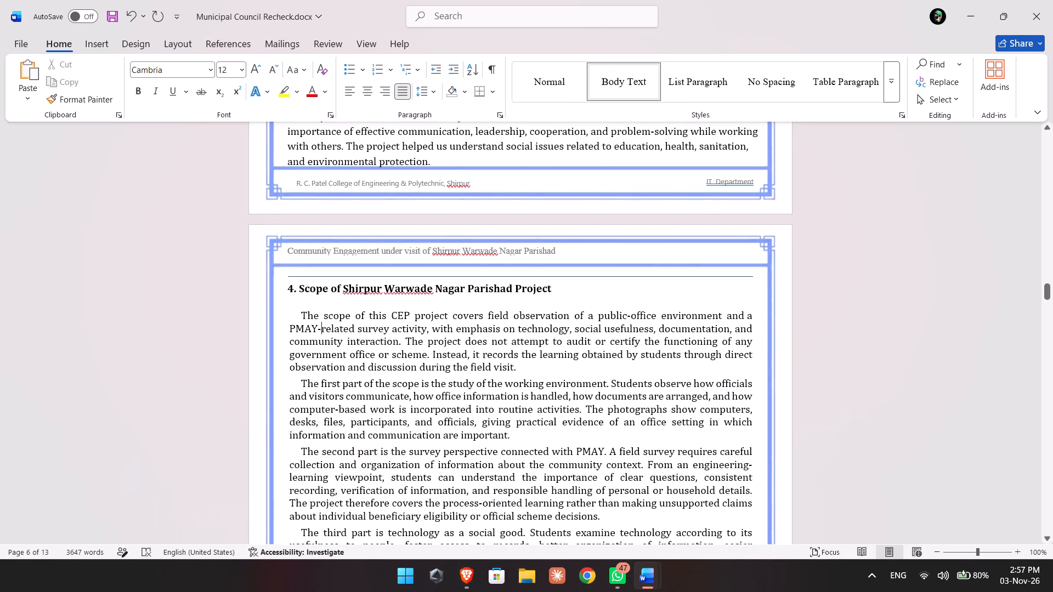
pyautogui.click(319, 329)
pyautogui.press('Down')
# Delete "PMAY-" before "related survey activity" in the first paragraph of section 4.
pyautogui.press('Up')
pyautogui.press('Right')
pyautogui.press('BackSpace')
pyautogui.press('BackSpace')
pyautogui.press('BackSpace')
pyautogui.press('BackSpace')
pyautogui.press('BackSpace')
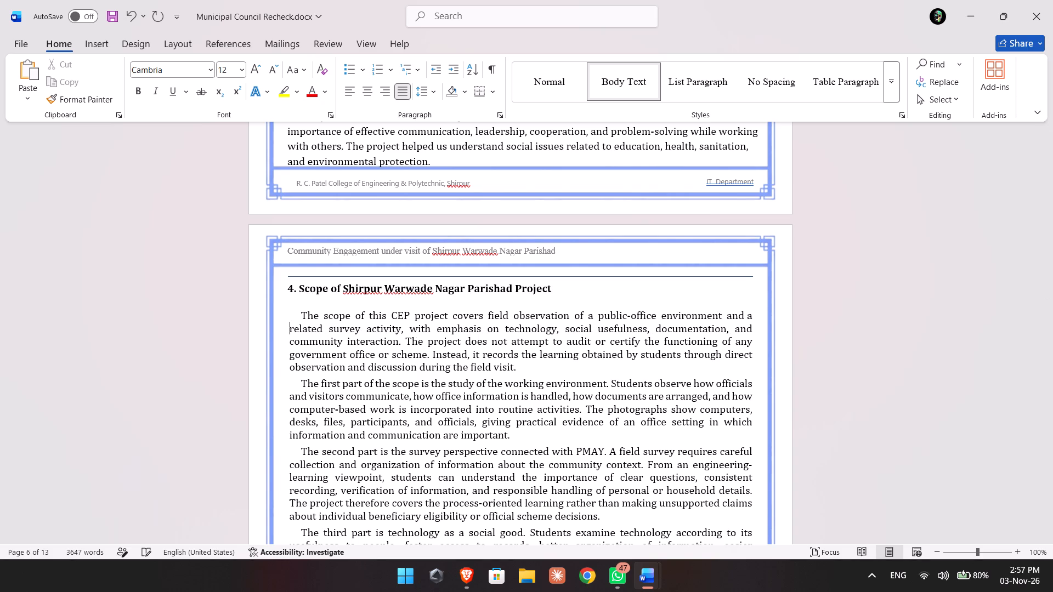
# Set the line spacing of all section 4 body text, from "The scope of this CEP project" to "community problems.", to 1.15.
pyautogui.moveTo(301, 311); pyautogui.dragTo(468, 488)
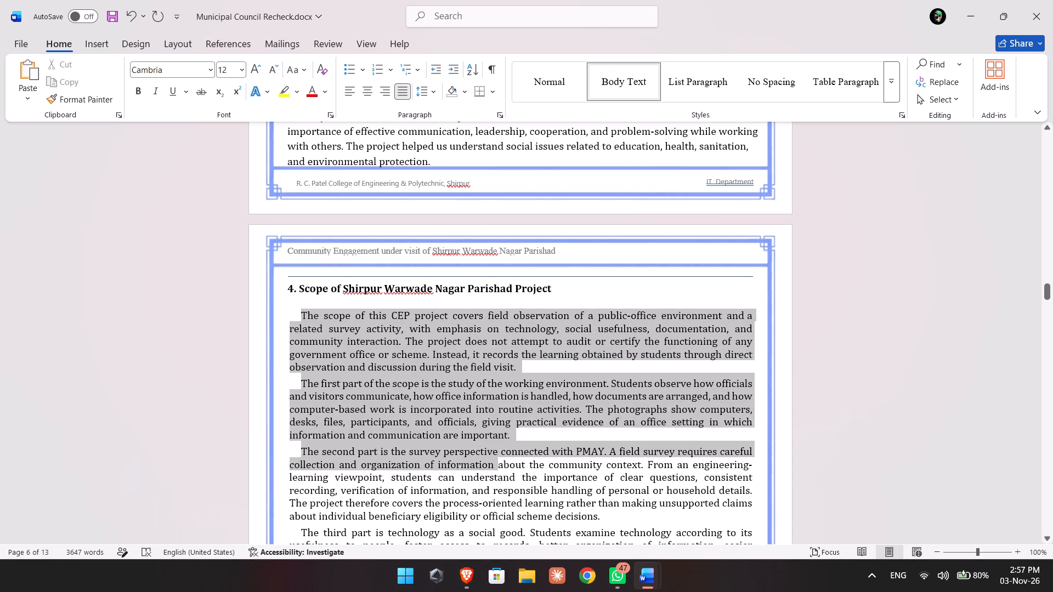
pyautogui.moveTo(468, 488); pyautogui.dragTo(492, 448)
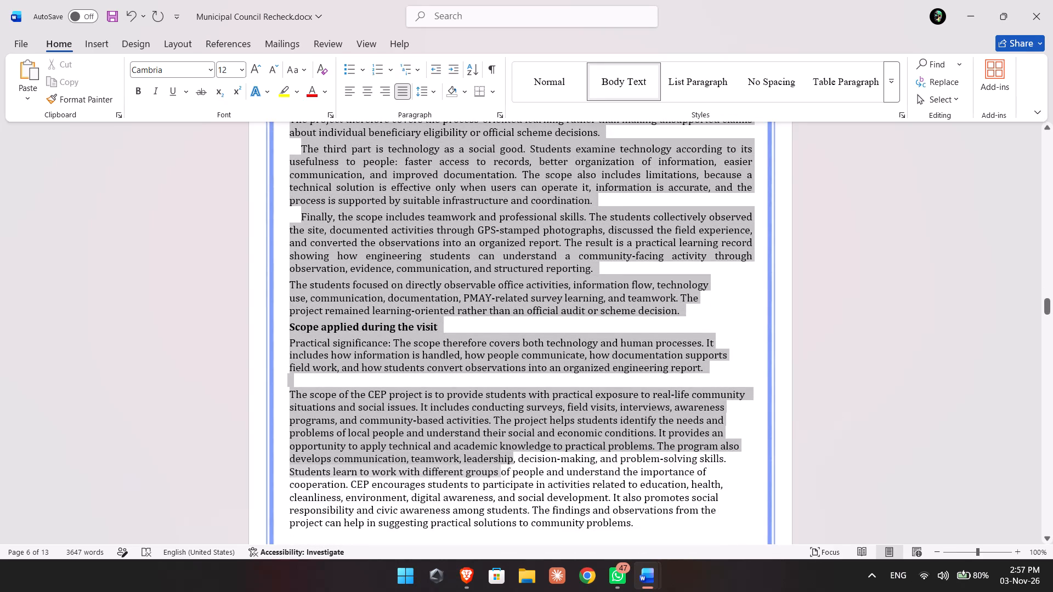
pyautogui.moveTo(492, 448); pyautogui.dragTo(633, 373)
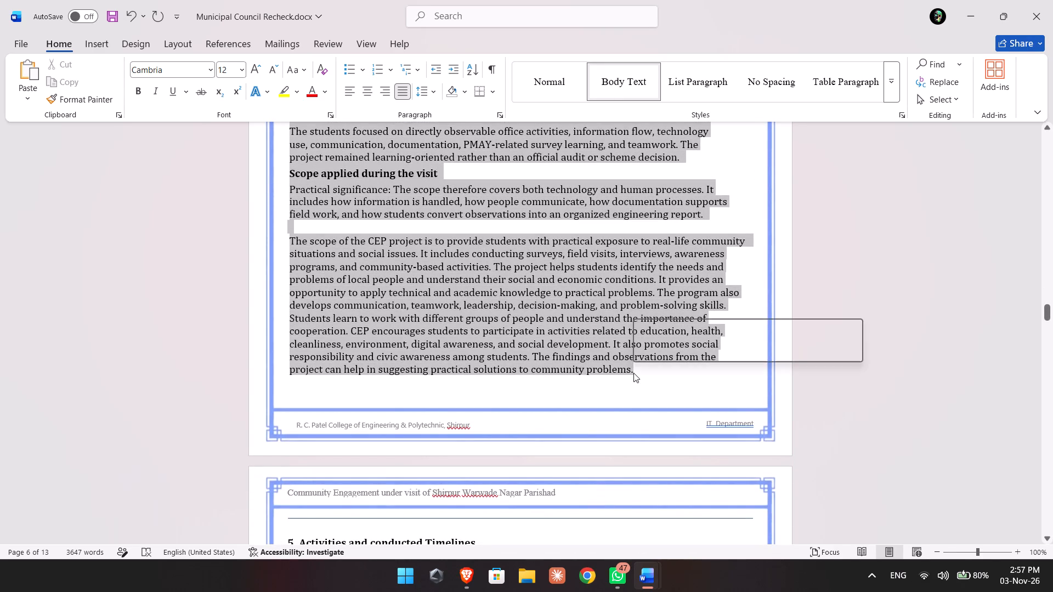
pyautogui.click(433, 97)
pyautogui.click(443, 124)
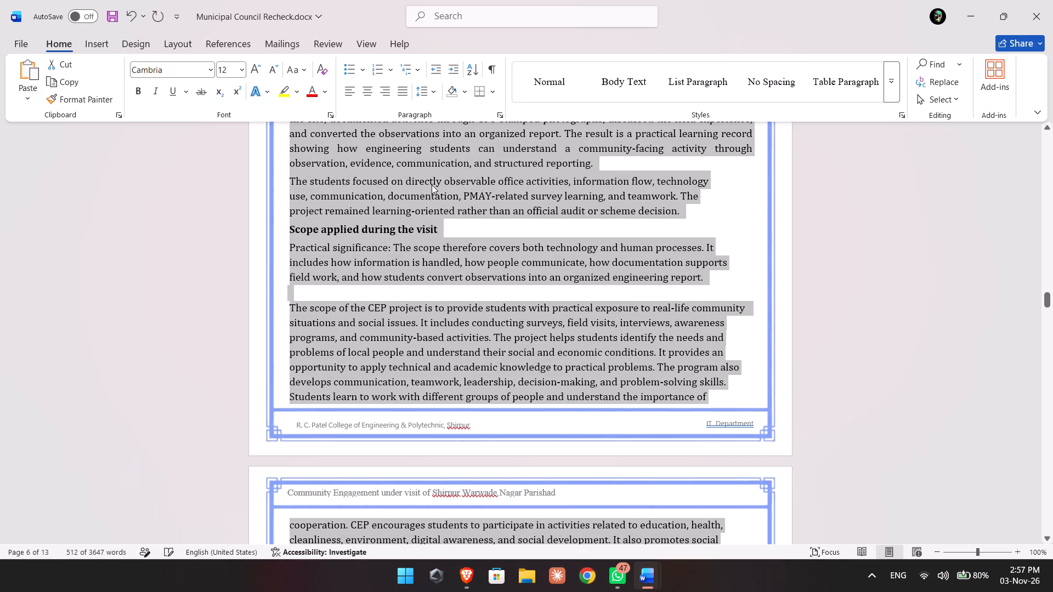
# Remove the bold formatting from the section 4 subheading "Scope applied during the visit".
pyautogui.click(427, 235)
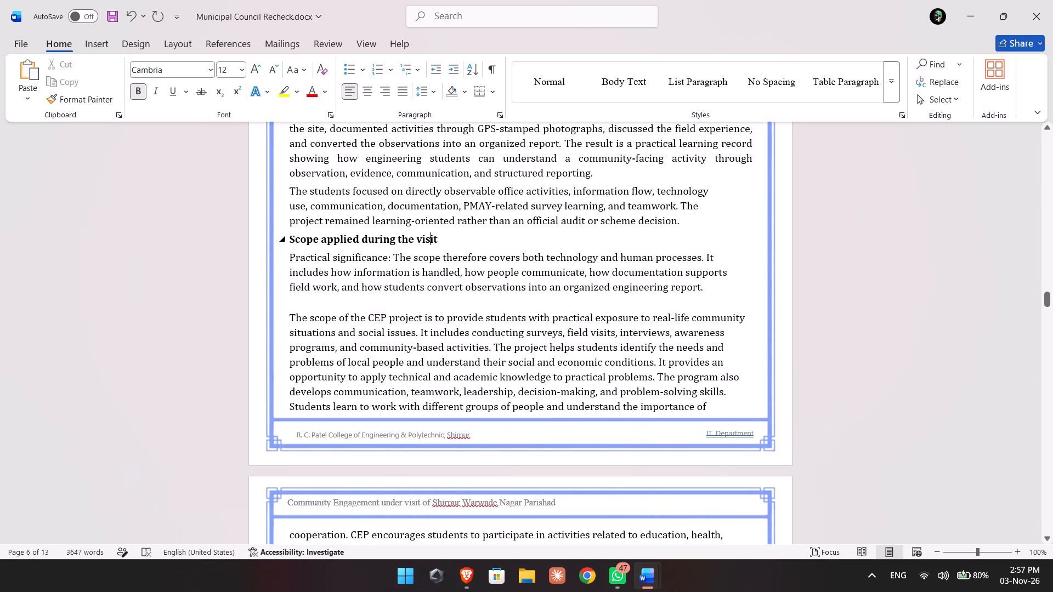
pyautogui.moveTo(440, 238); pyautogui.dragTo(305, 234)
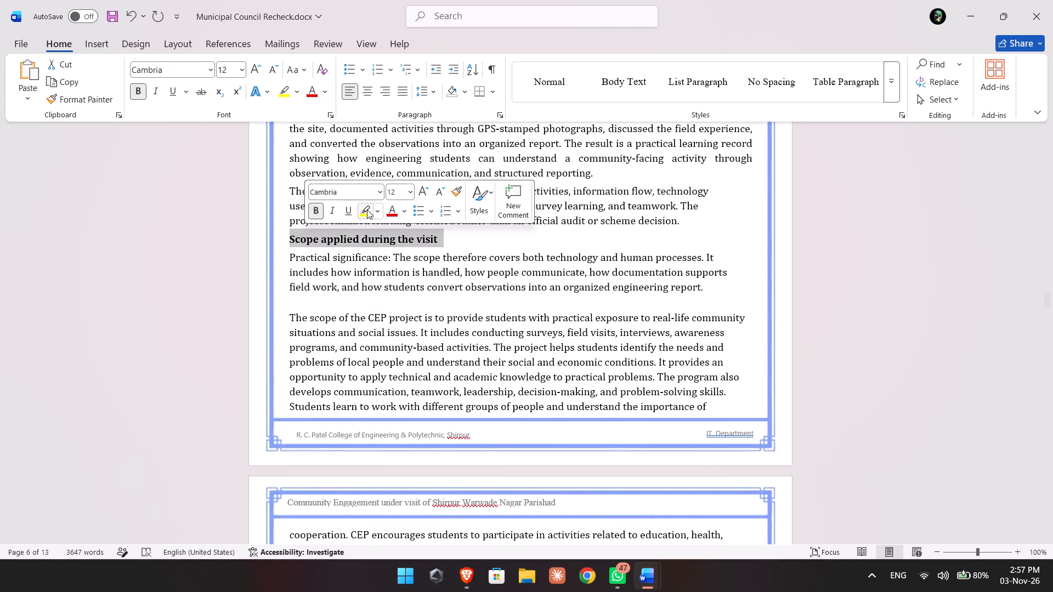
pyautogui.click(312, 206)
# Delete the end of section 4's last paragraph, from "Students learn to work with different groups" to "community problems.".
pyautogui.scroll(-1, 342, 277)
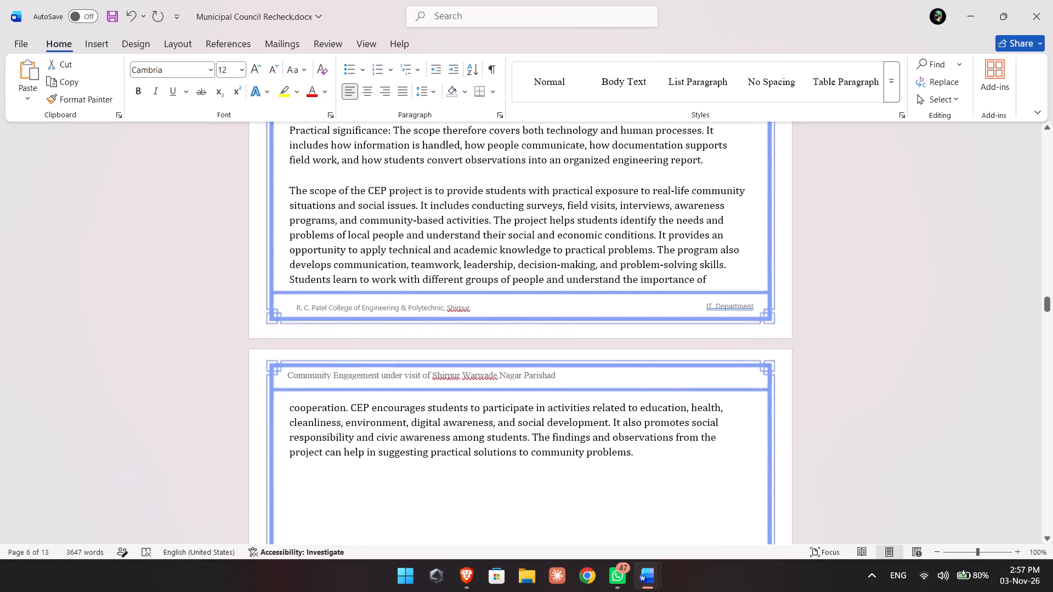
pyautogui.scroll(-1, 421, 418)
pyautogui.hscroll(1, 421, 418)
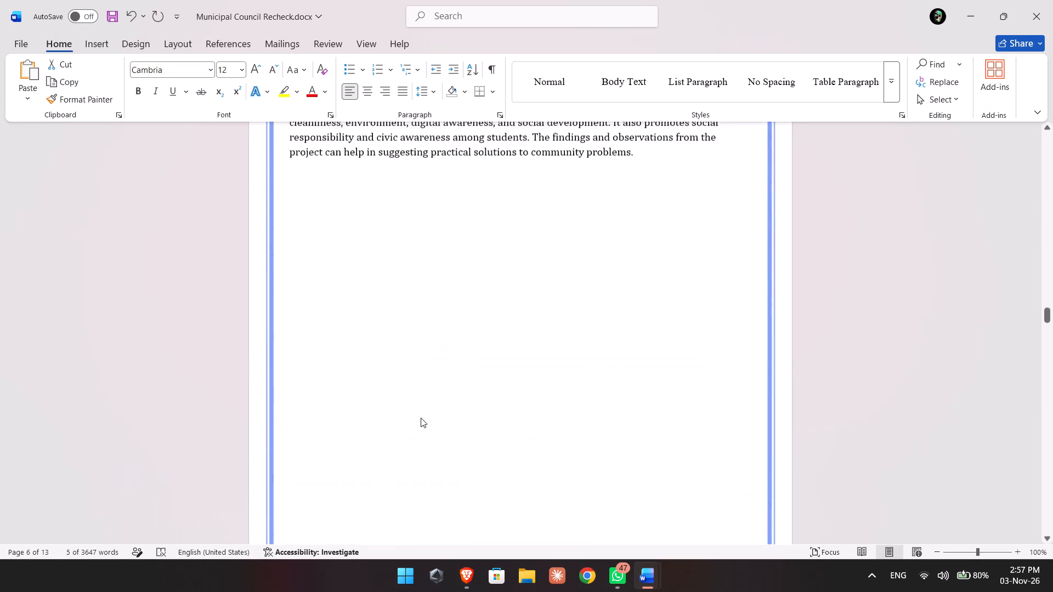
pyautogui.scroll(1, 421, 418)
pyautogui.scroll(1, 648, 249)
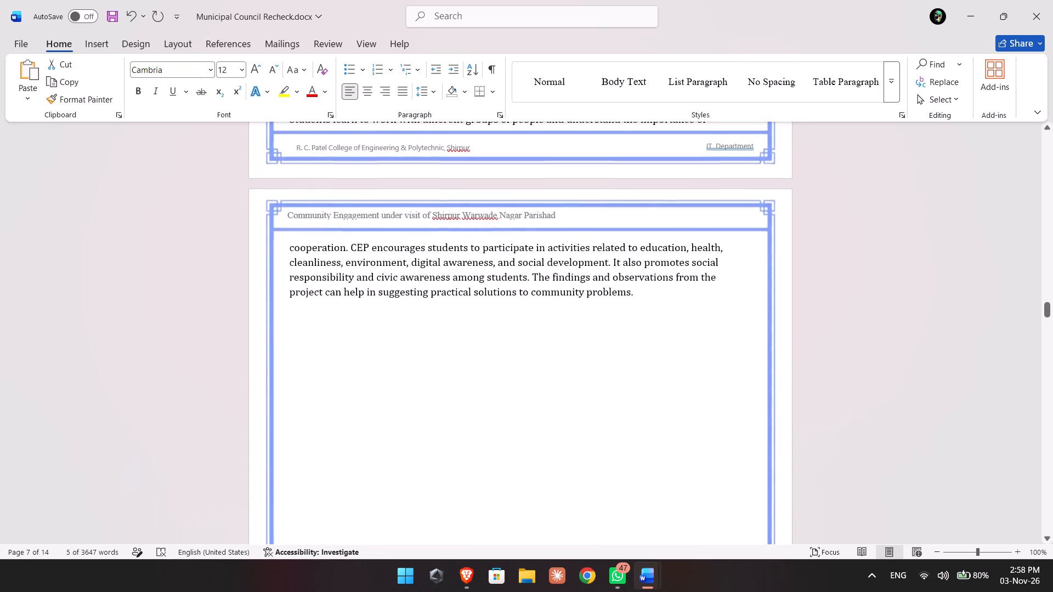
pyautogui.moveTo(650, 297); pyautogui.dragTo(516, 140)
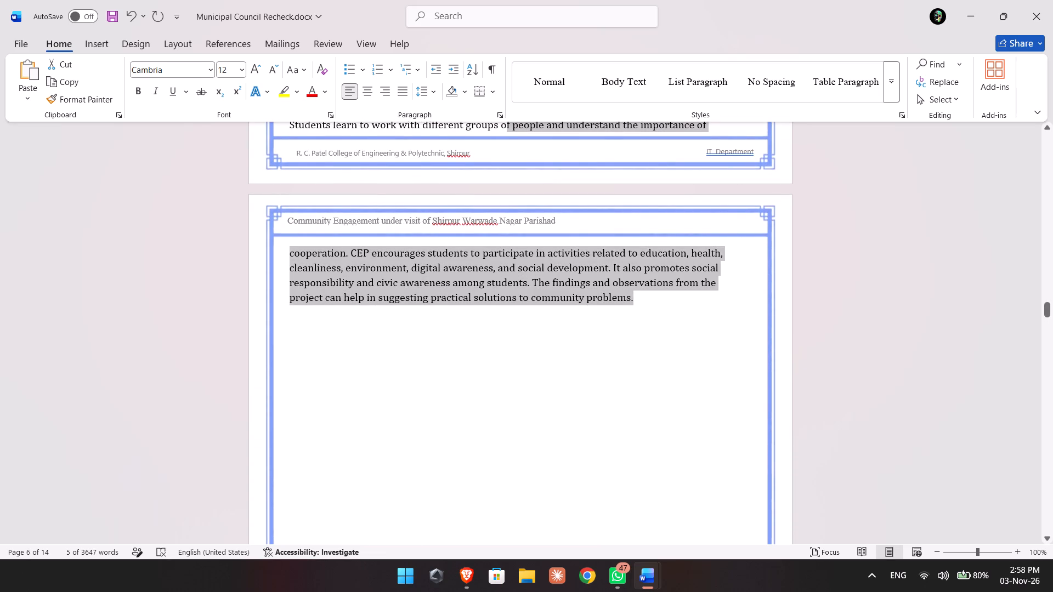
pyautogui.moveTo(516, 140); pyautogui.dragTo(522, 174)
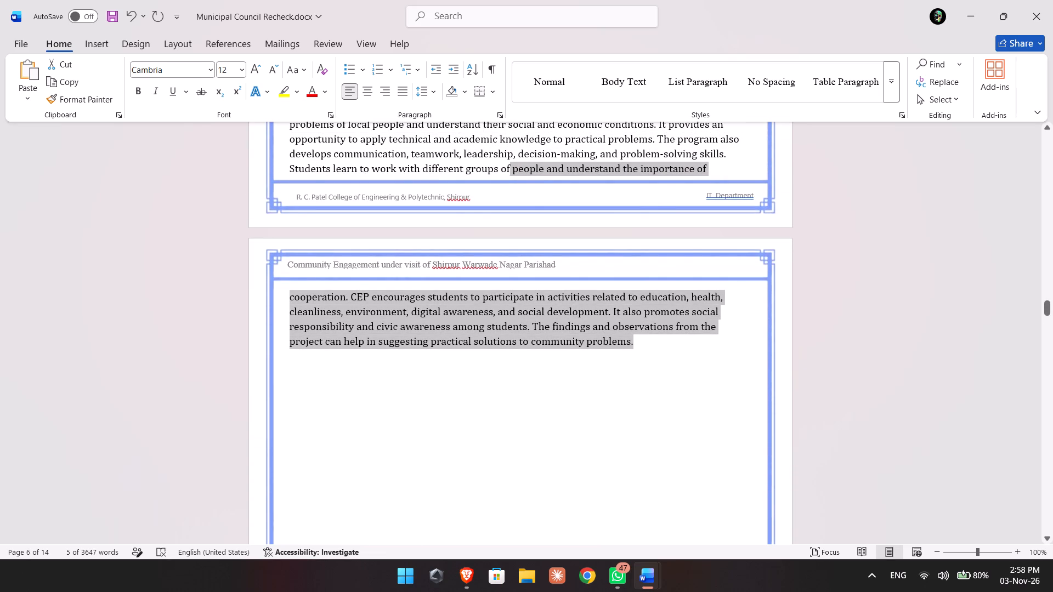
pyautogui.moveTo(522, 174); pyautogui.dragTo(299, 169)
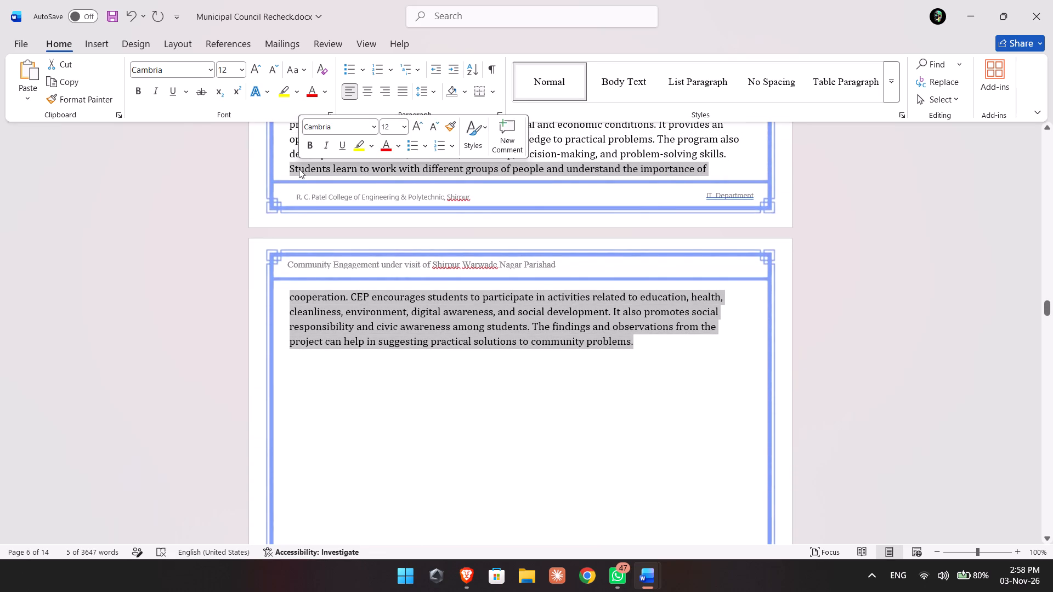
pyautogui.press('BackSpace')
# Set the line spacing of the section 5 heading "Activities and conducted Timelines" to 1.15.
pyautogui.scroll(1, 375, 260)
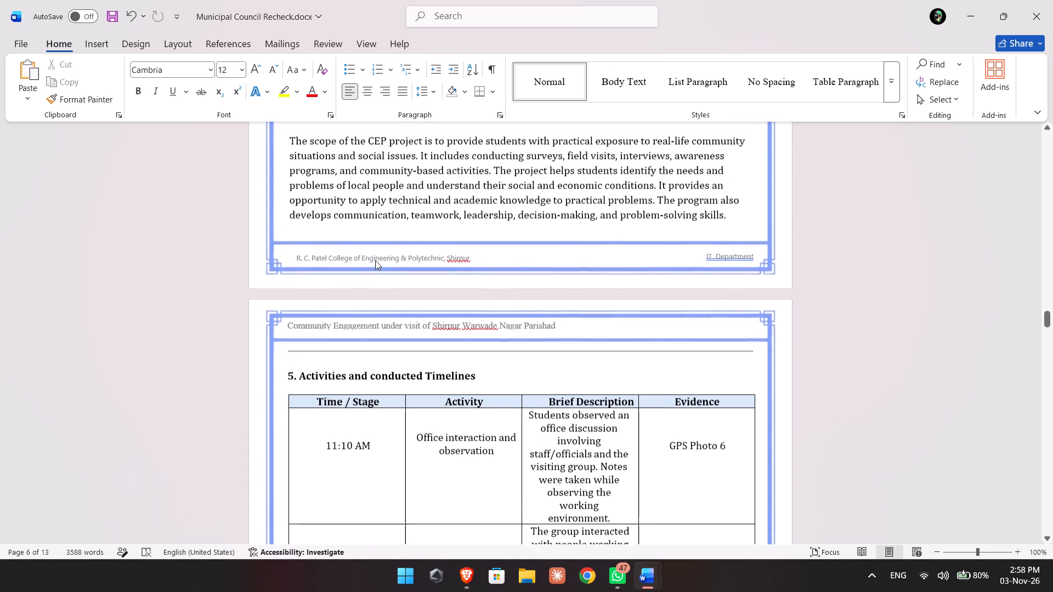
pyautogui.scroll(1, 375, 260)
pyautogui.scroll(-1, 375, 260)
pyautogui.scroll(1, 375, 260)
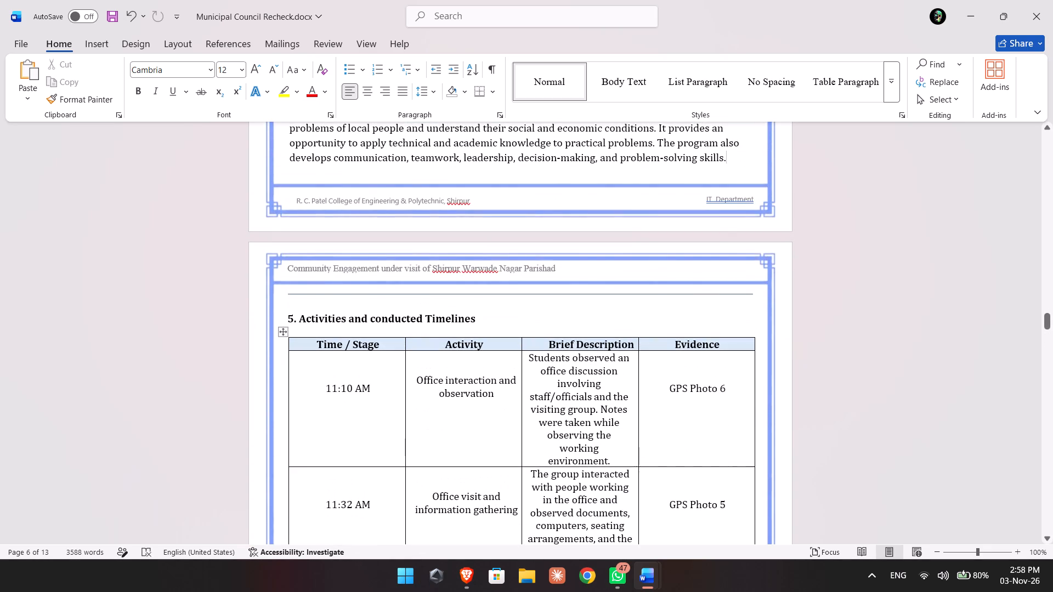
pyautogui.moveTo(477, 312); pyautogui.dragTo(291, 315)
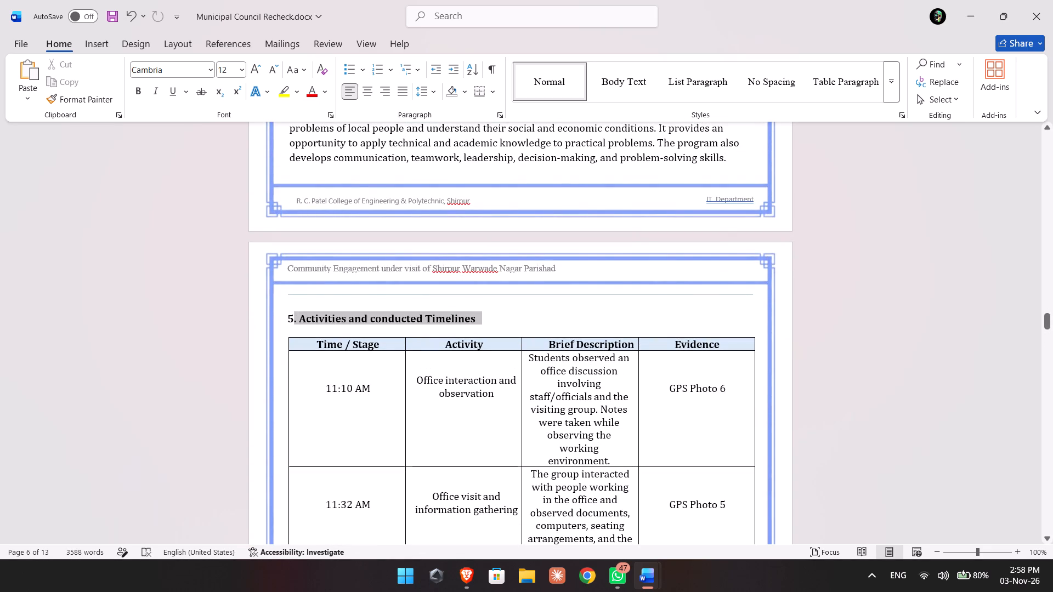
pyautogui.moveTo(291, 315); pyautogui.dragTo(290, 315)
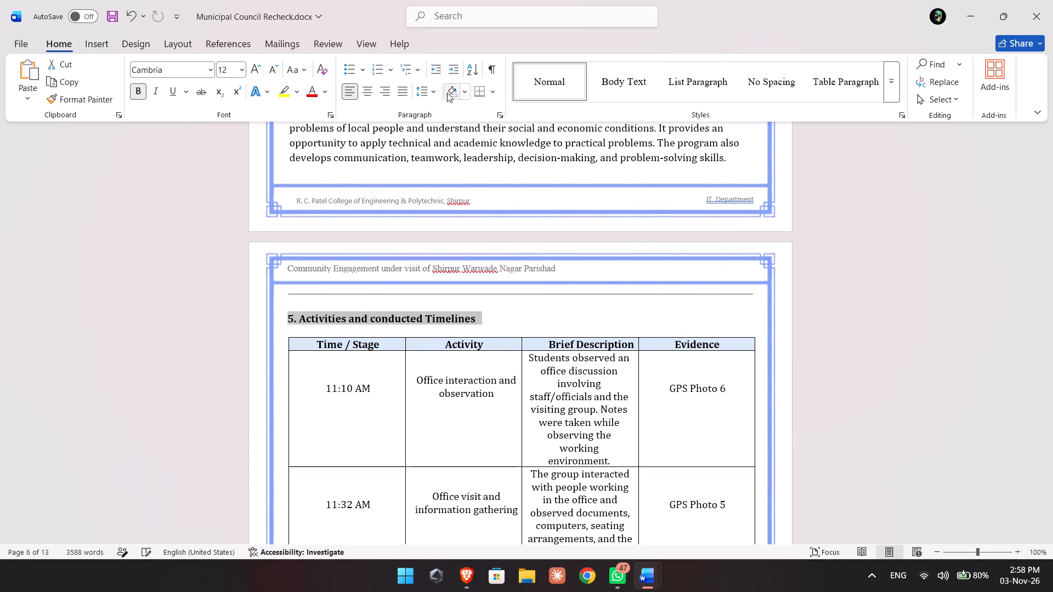
pyautogui.click(432, 92)
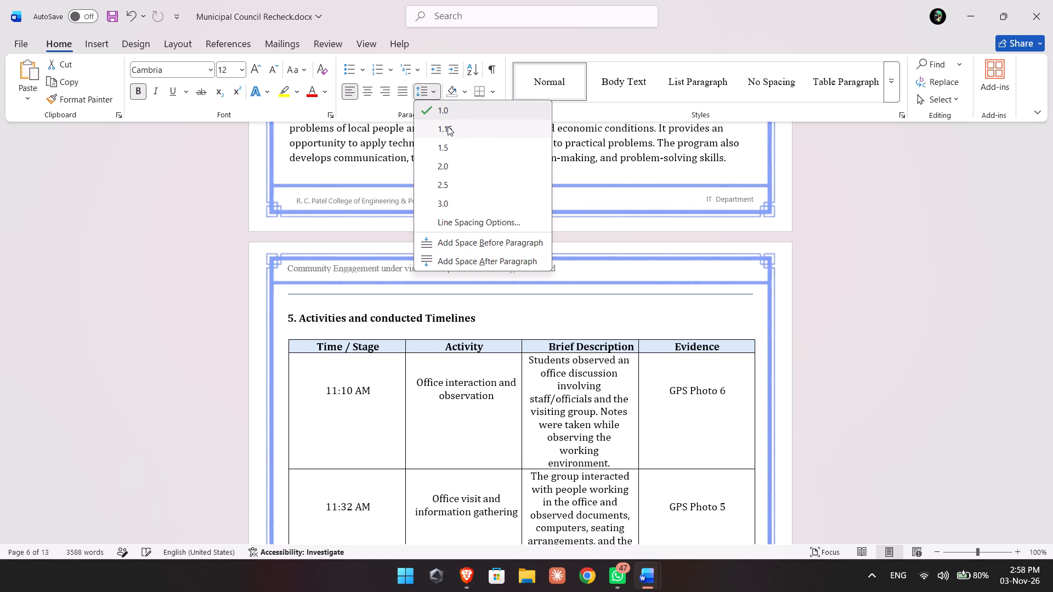
pyautogui.click(447, 128)
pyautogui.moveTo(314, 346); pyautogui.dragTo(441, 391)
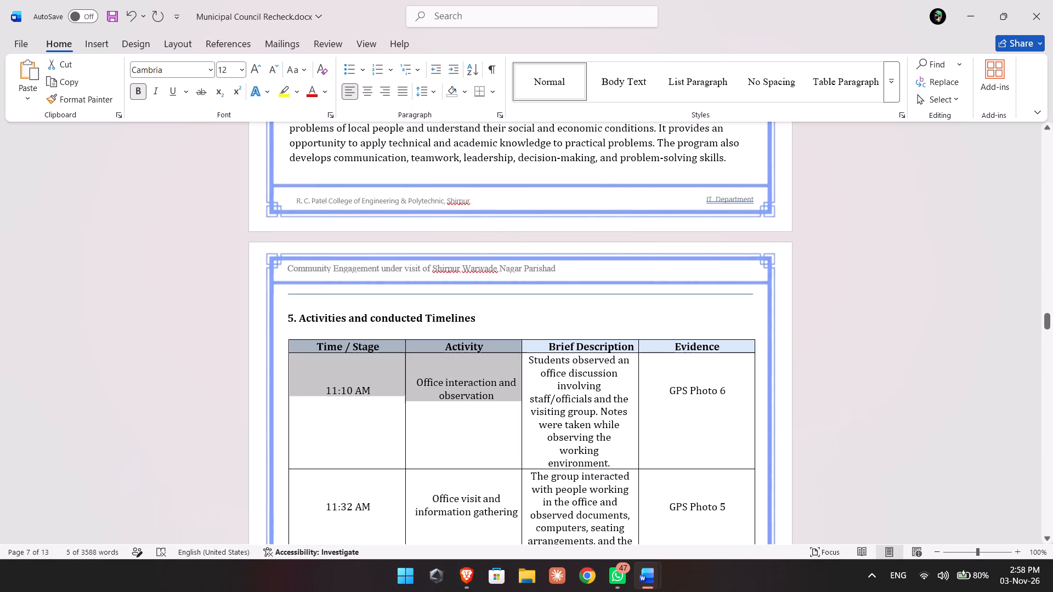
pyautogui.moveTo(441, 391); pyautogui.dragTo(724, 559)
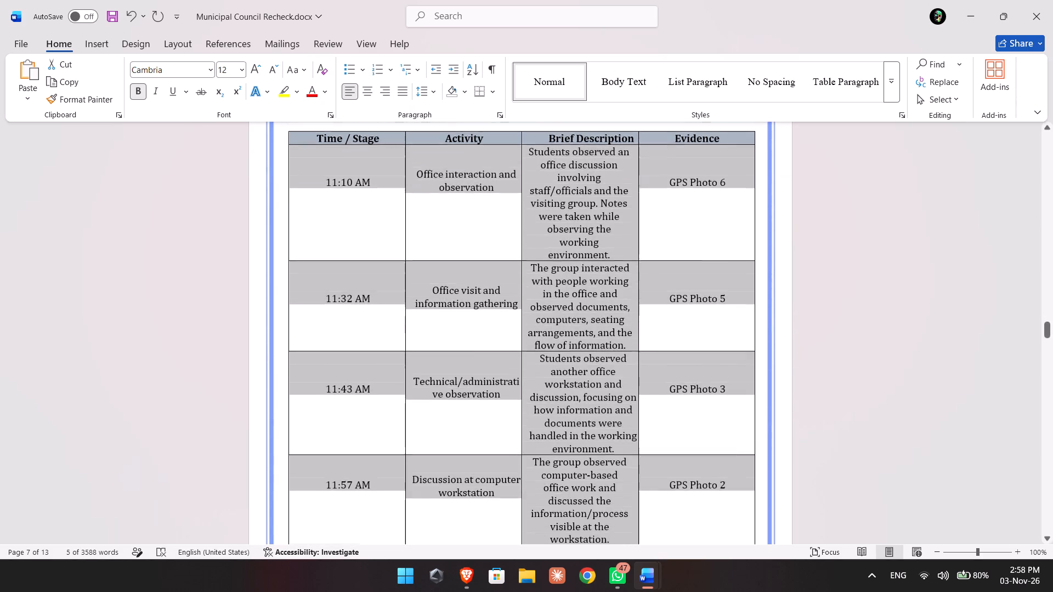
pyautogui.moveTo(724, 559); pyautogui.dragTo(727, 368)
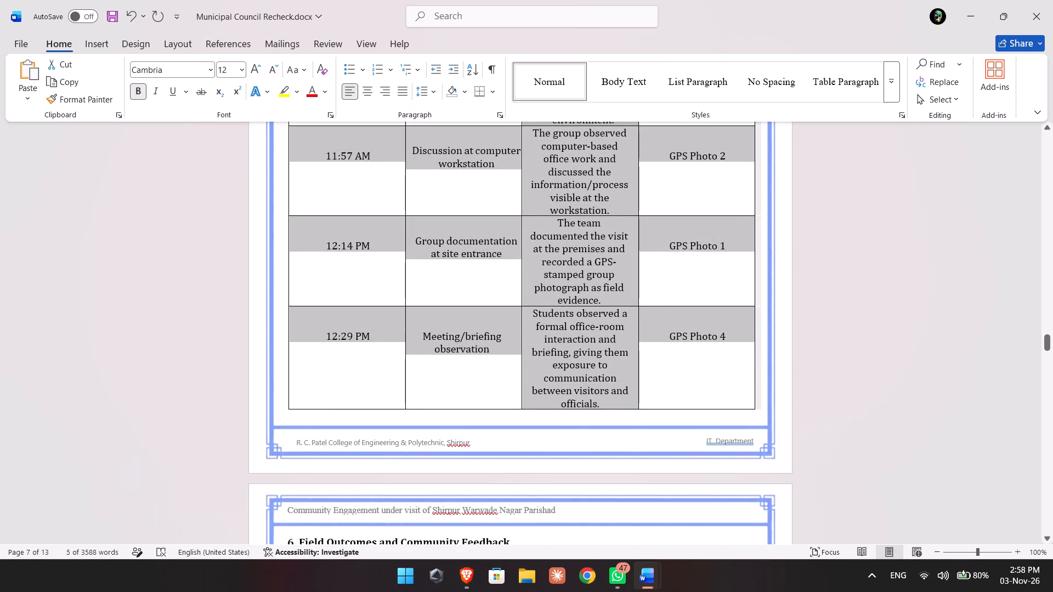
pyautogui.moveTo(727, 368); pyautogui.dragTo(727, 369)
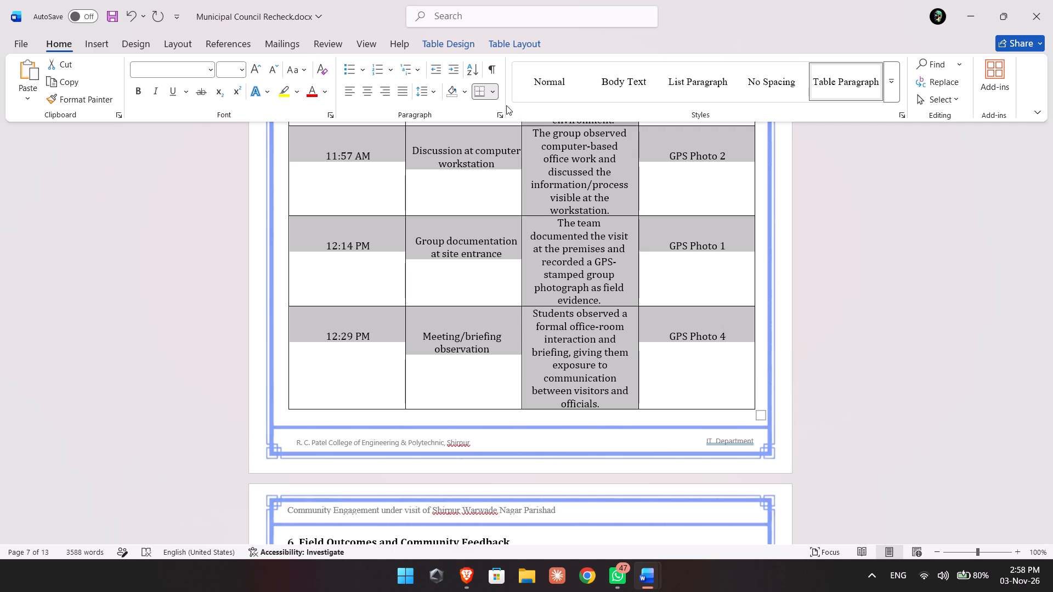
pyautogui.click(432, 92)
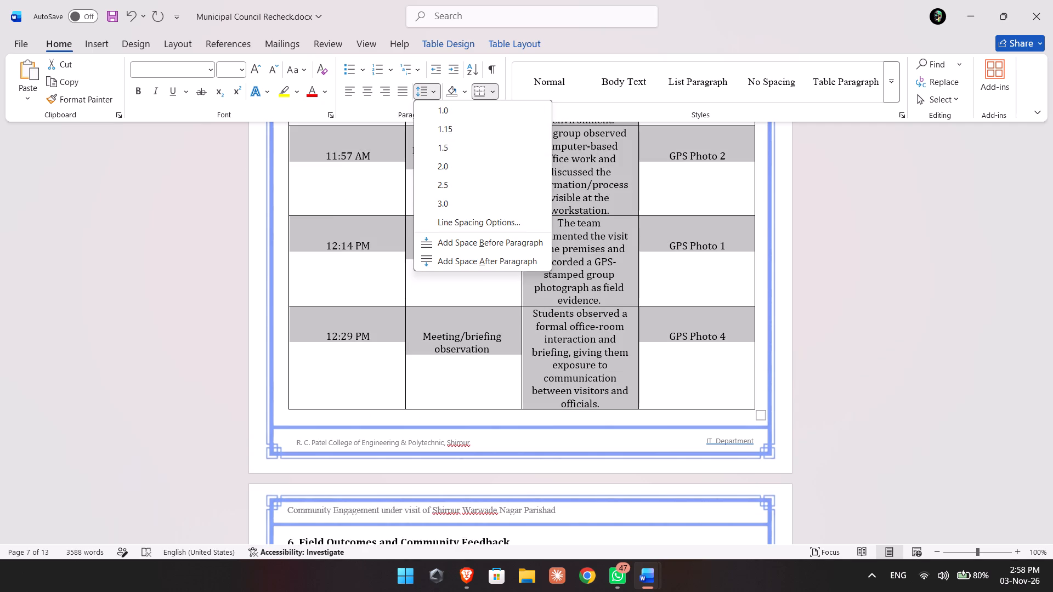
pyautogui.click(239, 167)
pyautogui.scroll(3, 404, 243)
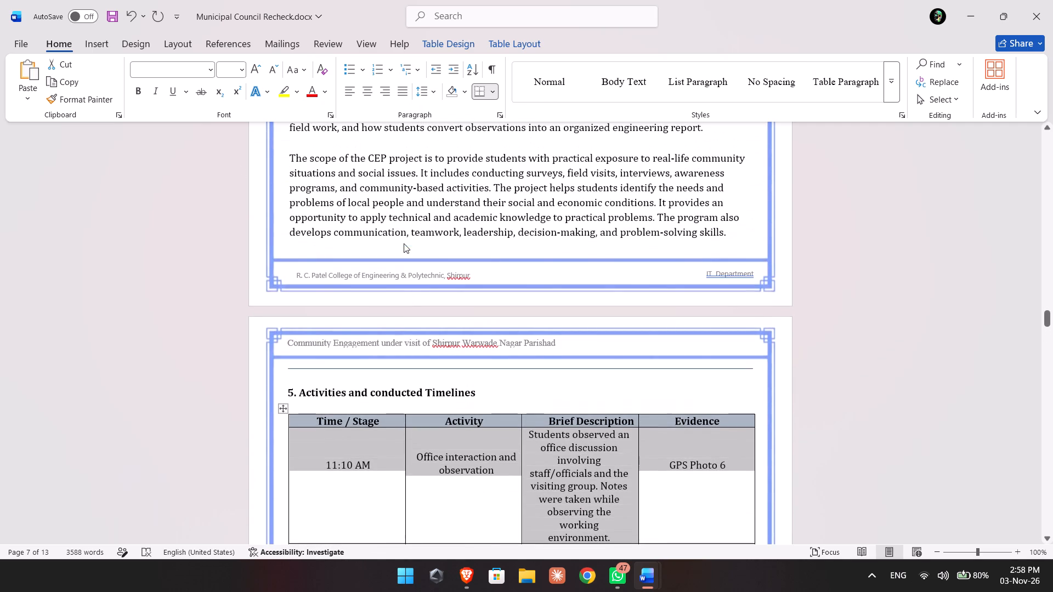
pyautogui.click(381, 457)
# Replace the section 5 table's column header "Evidence" with "Reference".
pyautogui.moveTo(721, 425); pyautogui.dragTo(671, 423)
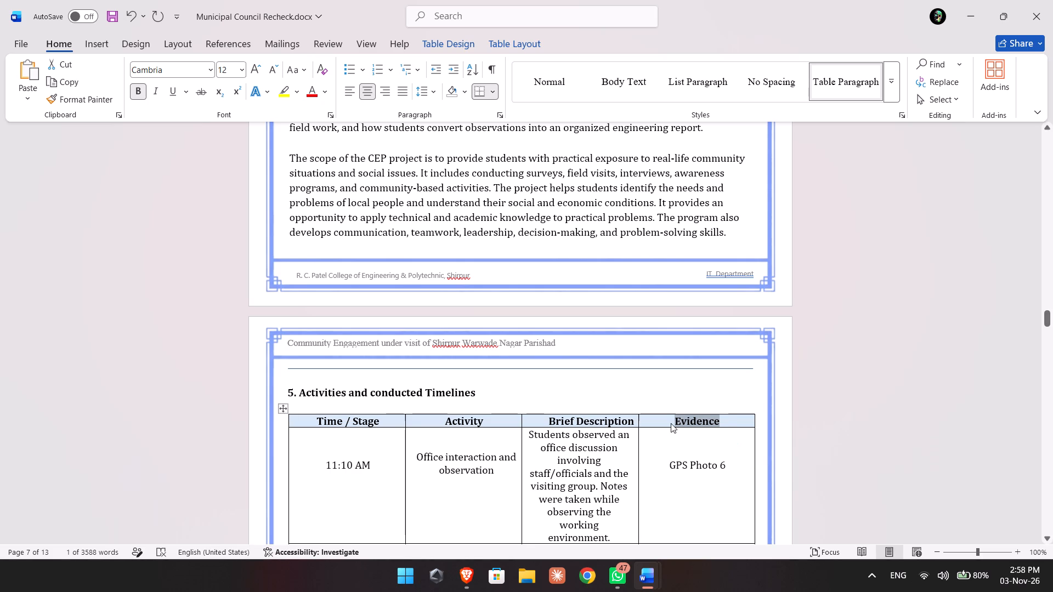
pyautogui.write('Reference')
# Set the line spacing of all four cells in the section 5 table's 11:10 AM row to 1.15.
pyautogui.moveTo(389, 460); pyautogui.dragTo(322, 465)
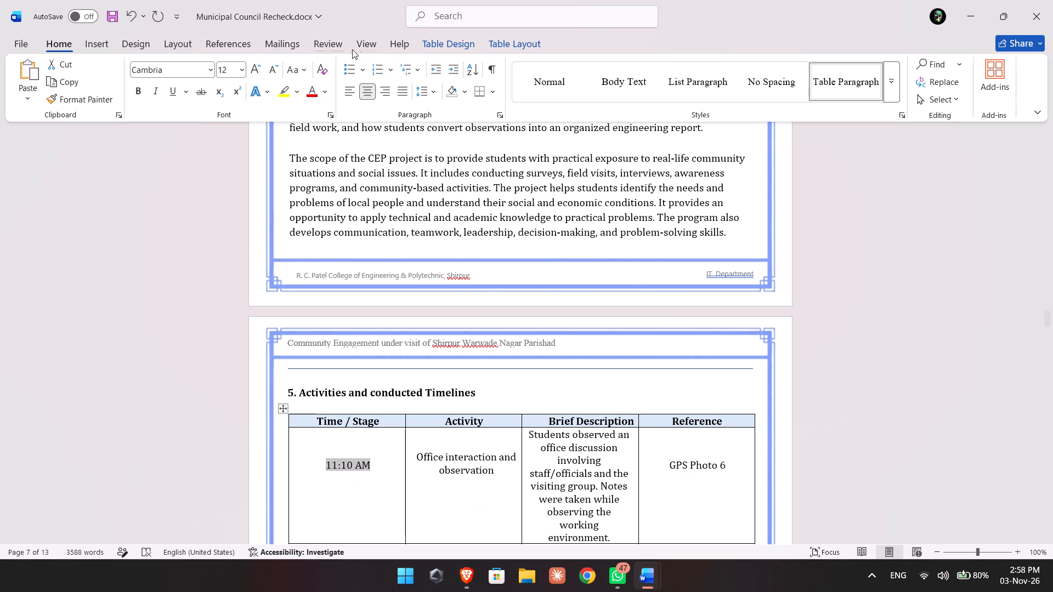
pyautogui.click(438, 93)
pyautogui.click(443, 123)
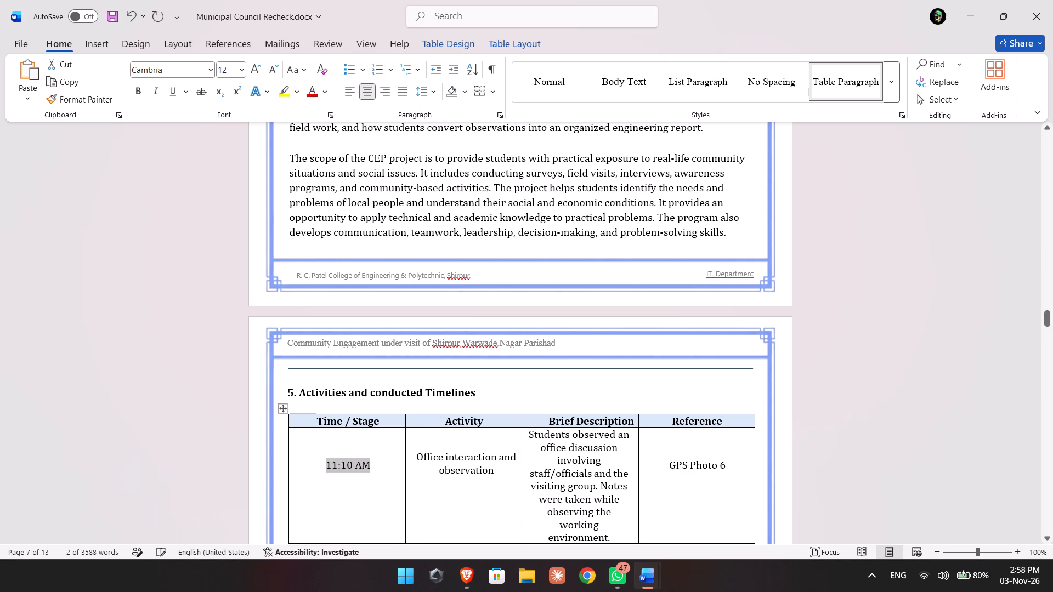
pyautogui.moveTo(501, 476); pyautogui.dragTo(416, 448)
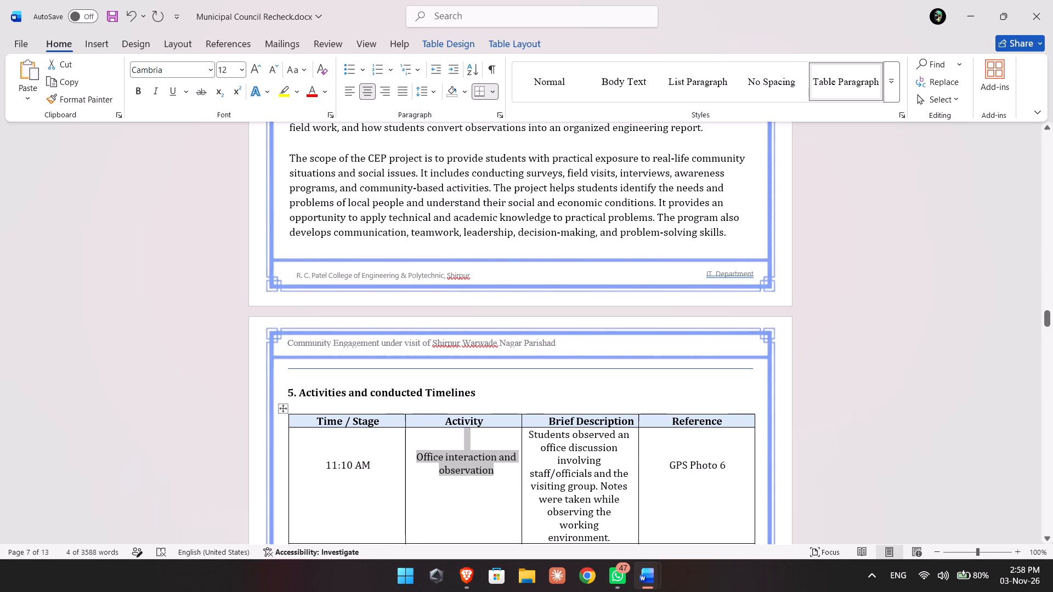
pyautogui.click(435, 96)
pyautogui.click(439, 131)
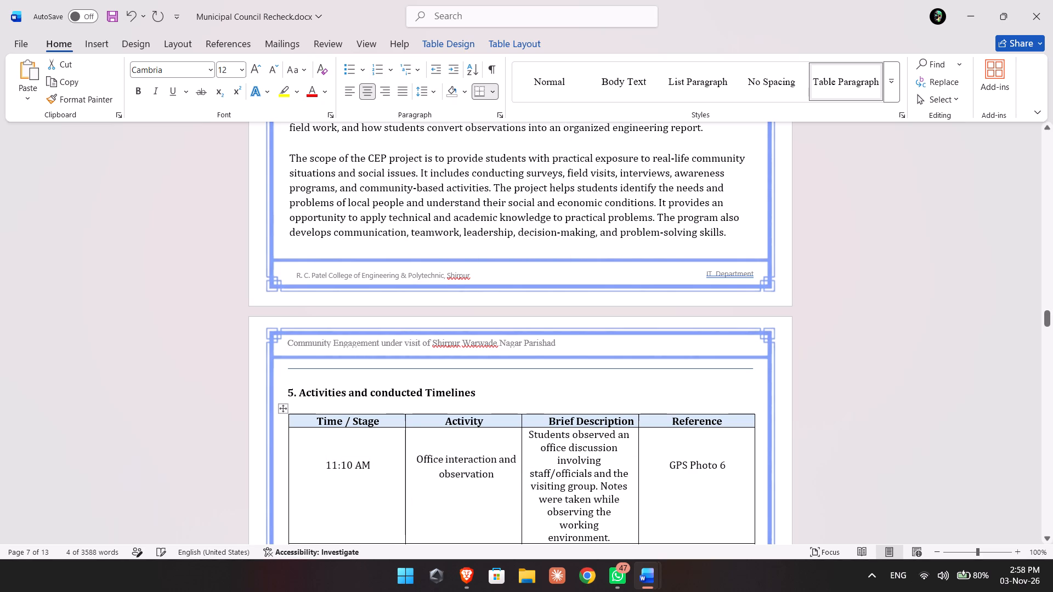
pyautogui.moveTo(615, 538); pyautogui.dragTo(531, 424)
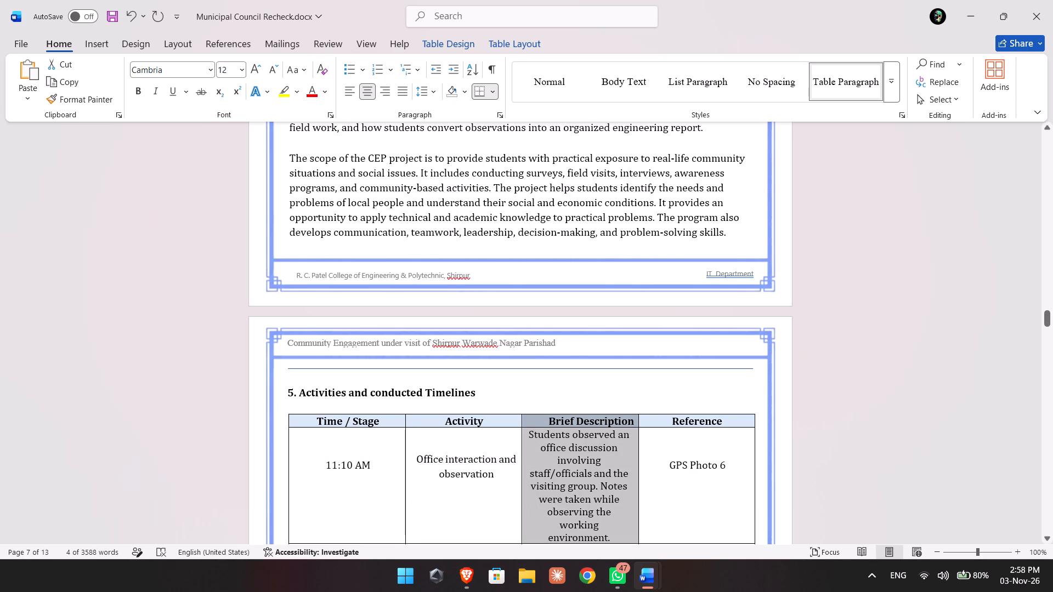
pyautogui.moveTo(531, 424); pyautogui.dragTo(539, 443)
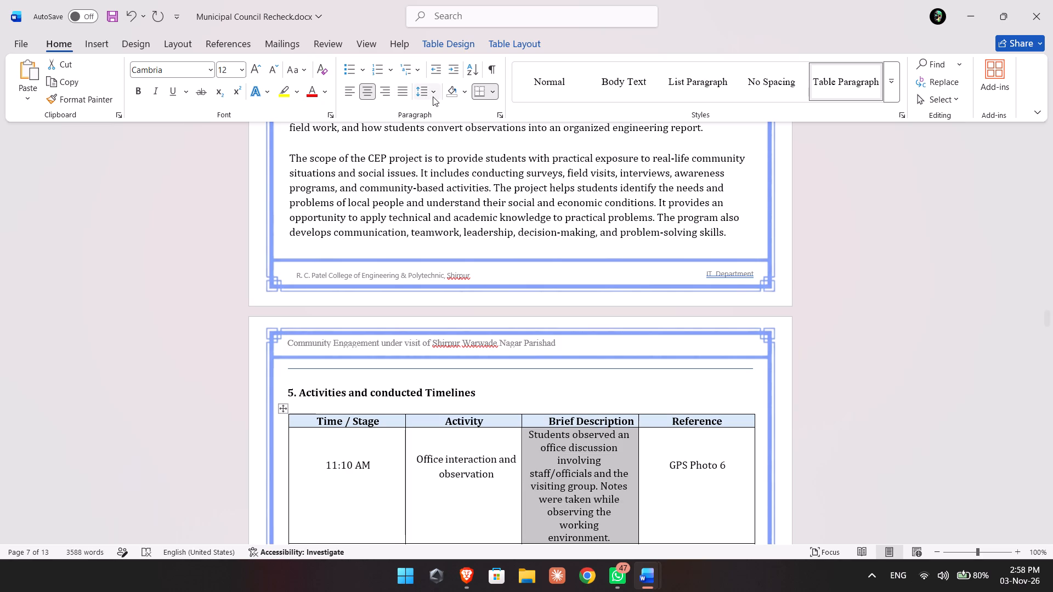
pyautogui.click(433, 96)
pyautogui.click(444, 126)
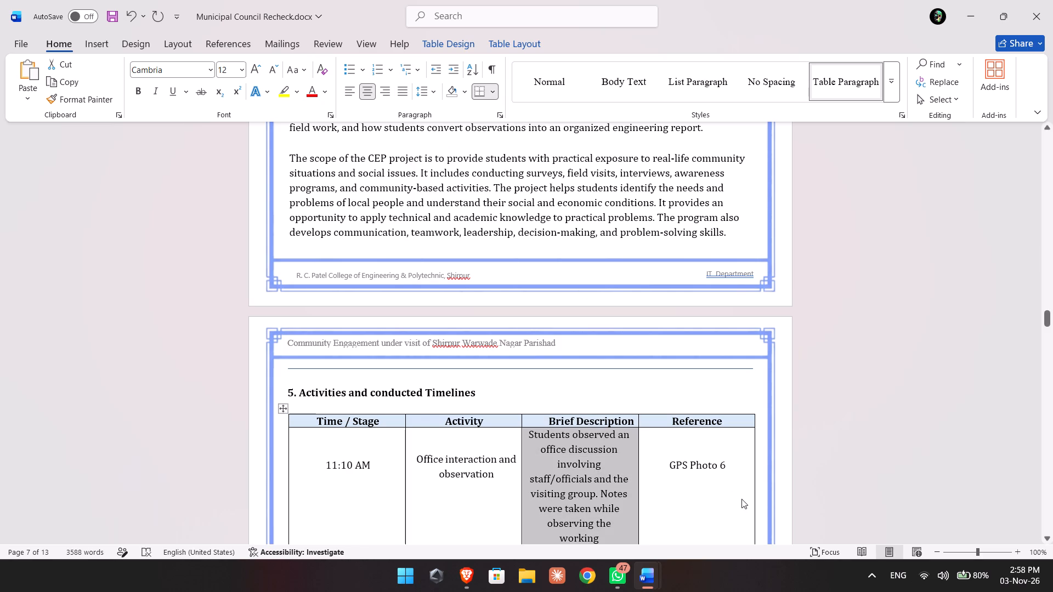
pyautogui.moveTo(734, 470); pyautogui.dragTo(676, 469)
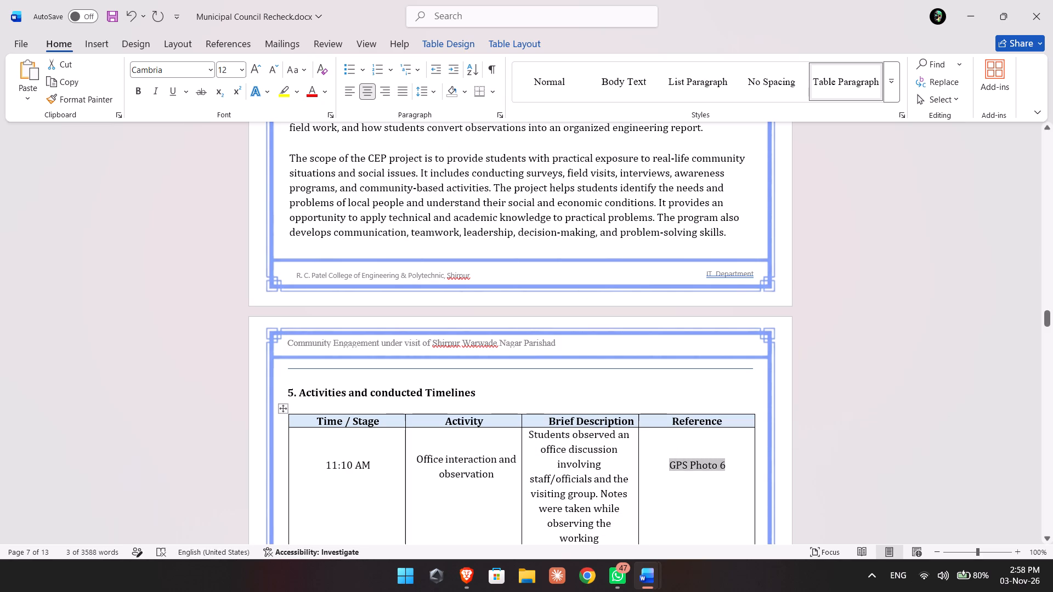
pyautogui.click(431, 100)
pyautogui.click(434, 94)
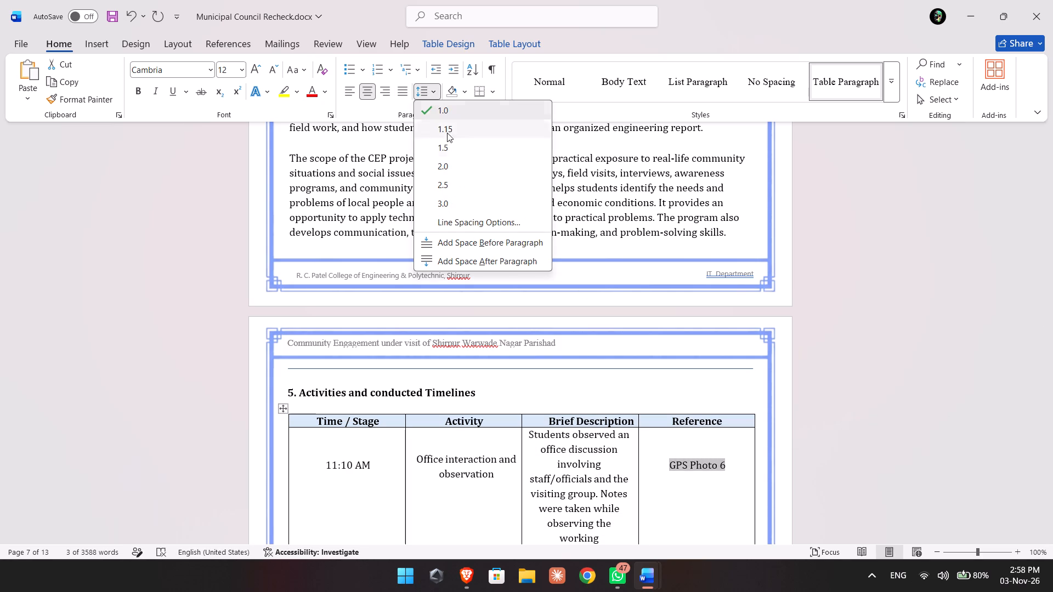
pyautogui.click(453, 124)
# Set the line spacing of the 11:32 AM time and its activity "Office visit and information gathering" to 1.15.
pyautogui.scroll(-2, 476, 232)
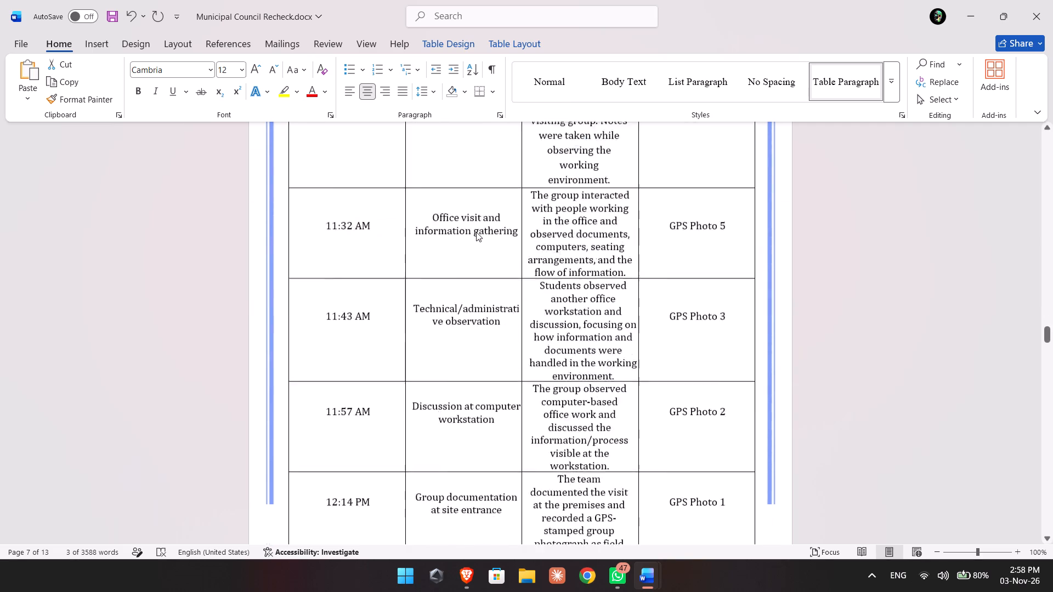
pyautogui.scroll(-1, 476, 232)
pyautogui.scroll(1, 476, 232)
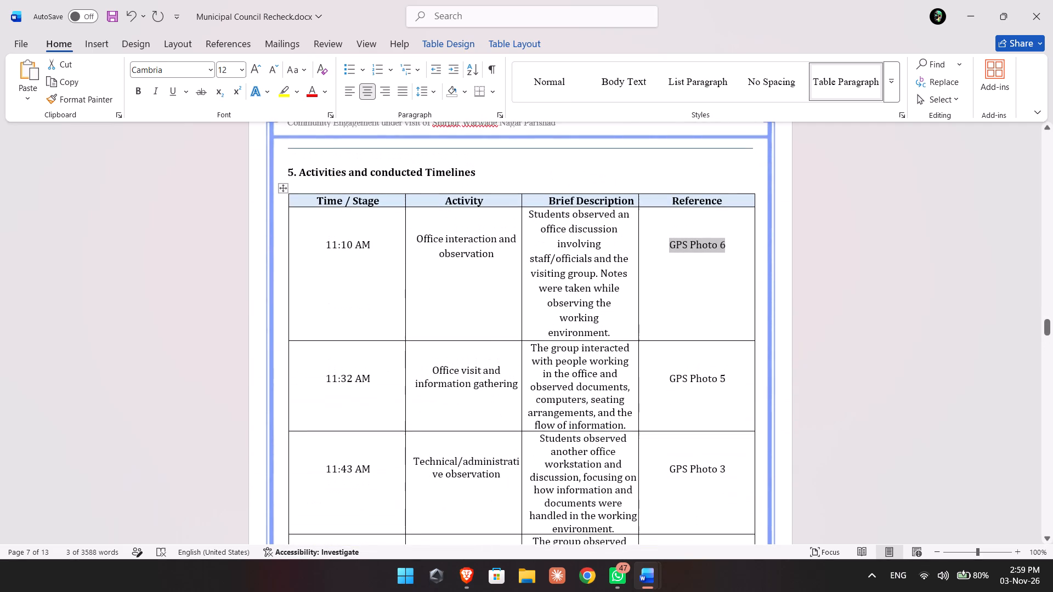
pyautogui.doubleClick(350, 380)
pyautogui.doubleClick(350, 380)
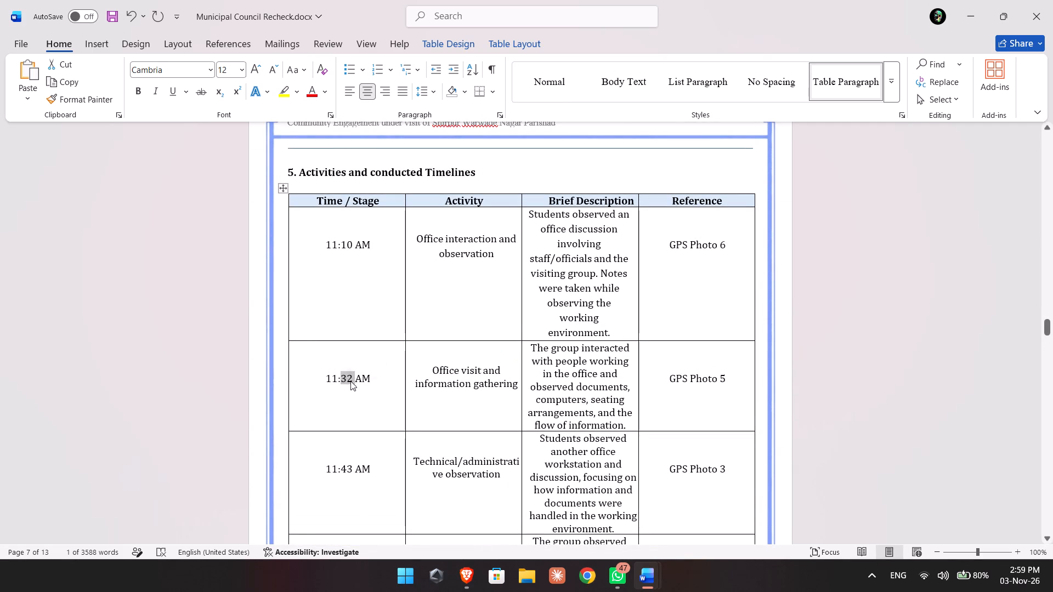
pyautogui.moveTo(376, 382); pyautogui.dragTo(321, 371)
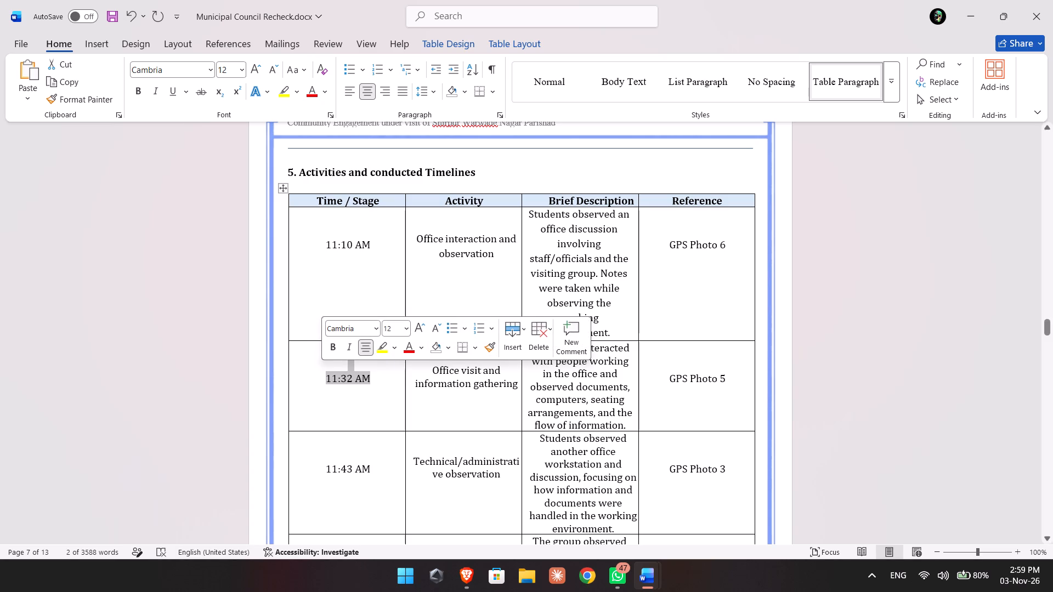
pyautogui.click(433, 95)
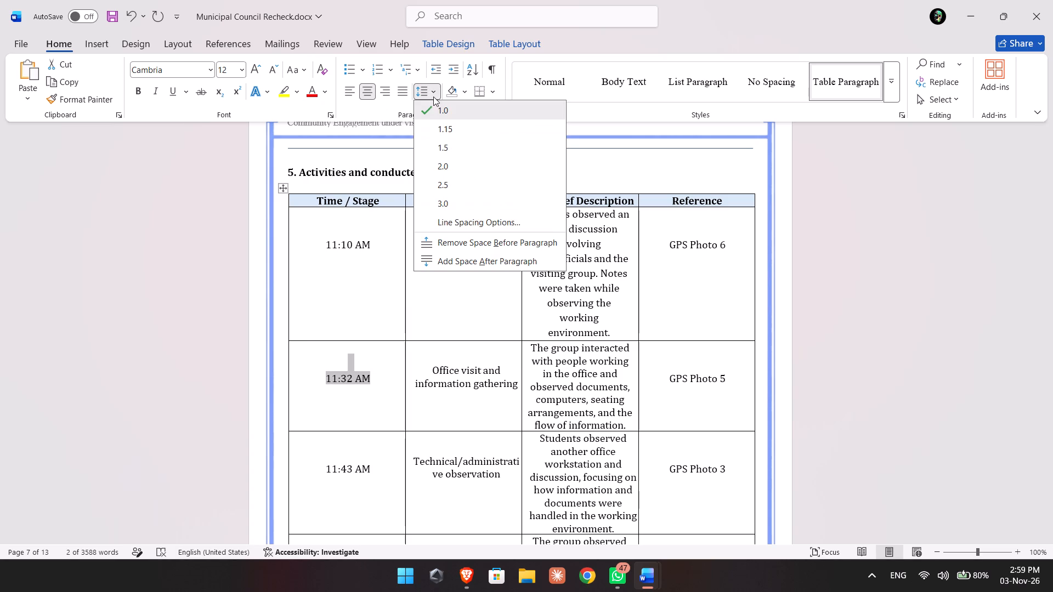
pyautogui.click(440, 123)
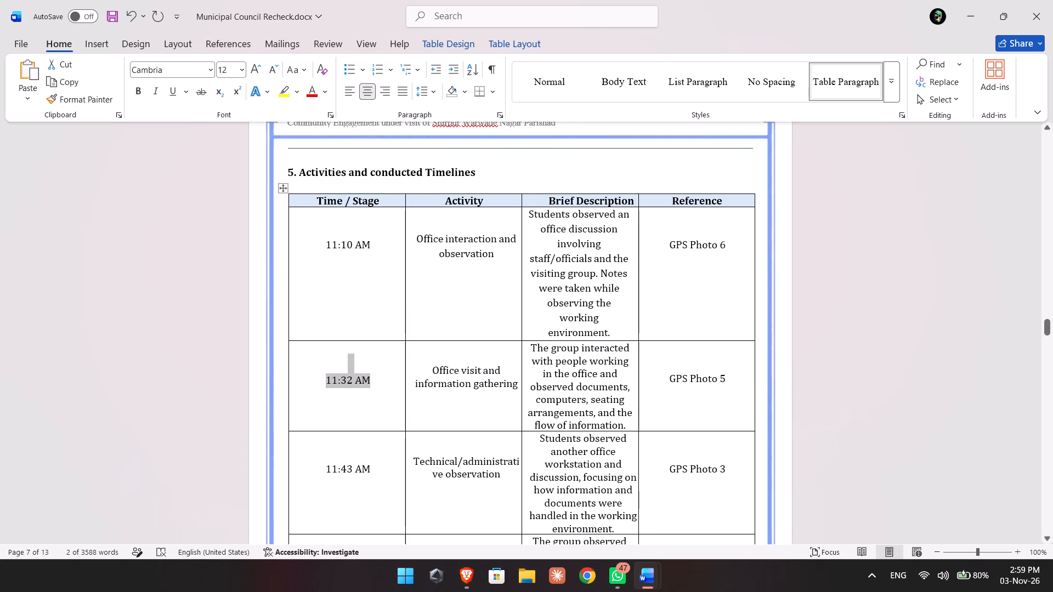
pyautogui.click(520, 385)
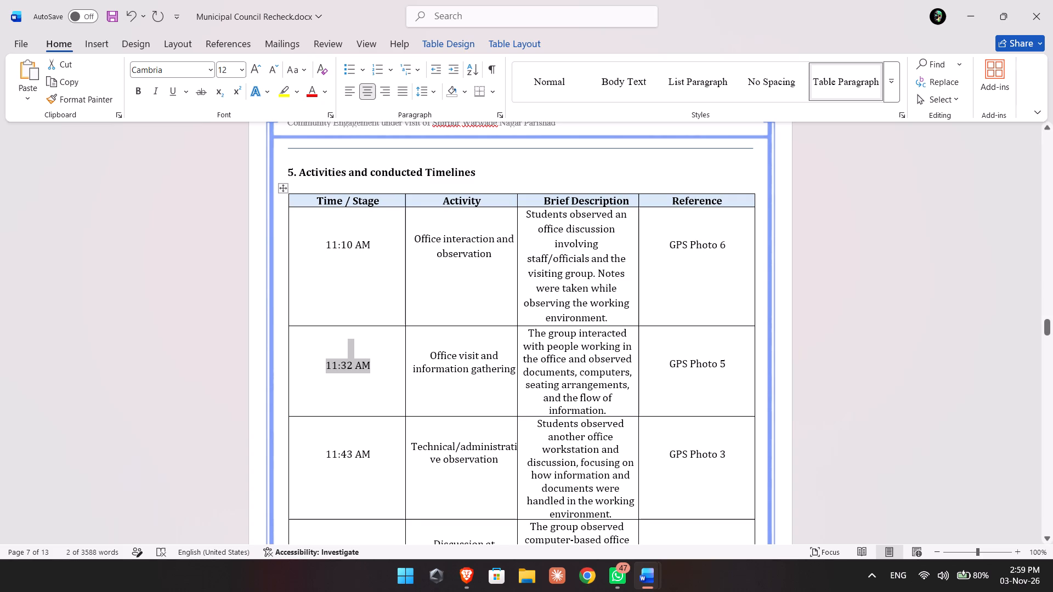
pyautogui.moveTo(432, 354); pyautogui.dragTo(487, 375)
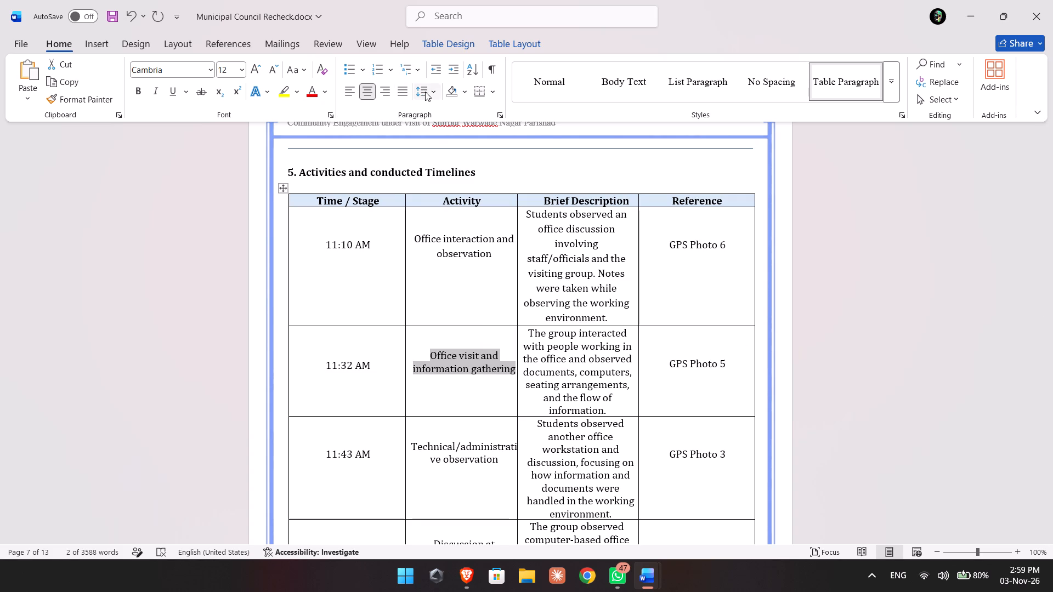
pyautogui.click(435, 92)
pyautogui.click(449, 126)
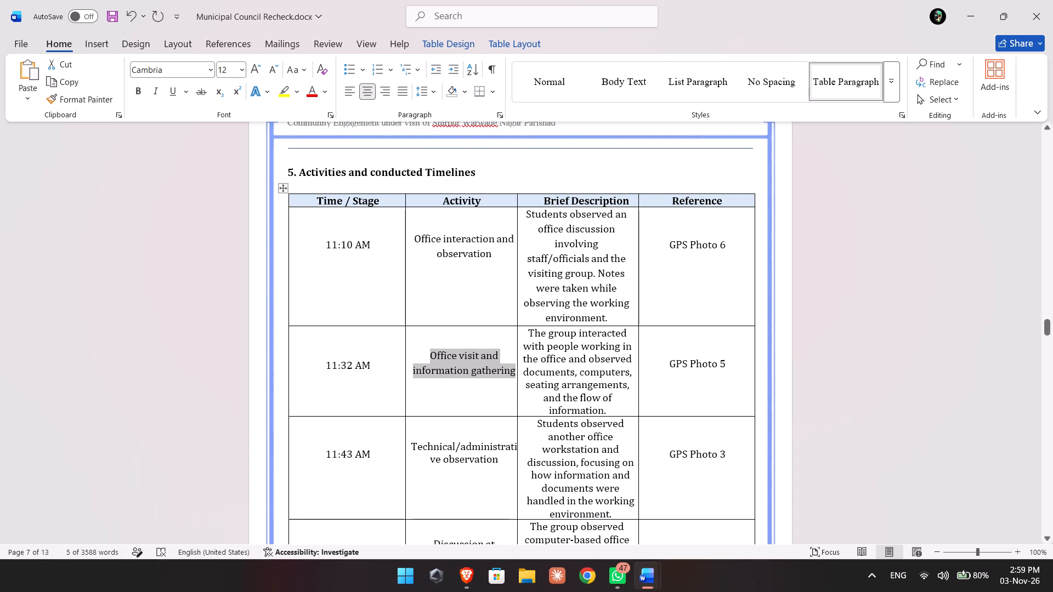
# Set the line spacing of the 11:32 AM row's brief description and its reference "GPS Photo 5" to 1.15.
pyautogui.moveTo(529, 333); pyautogui.dragTo(613, 405)
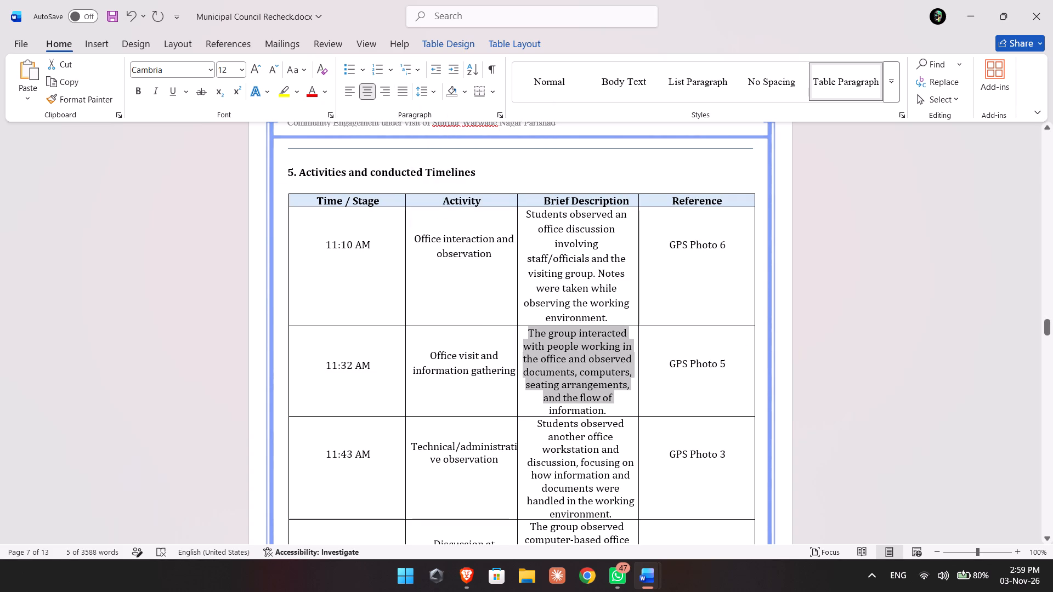
pyautogui.moveTo(613, 405); pyautogui.dragTo(616, 409)
pyautogui.click(430, 94)
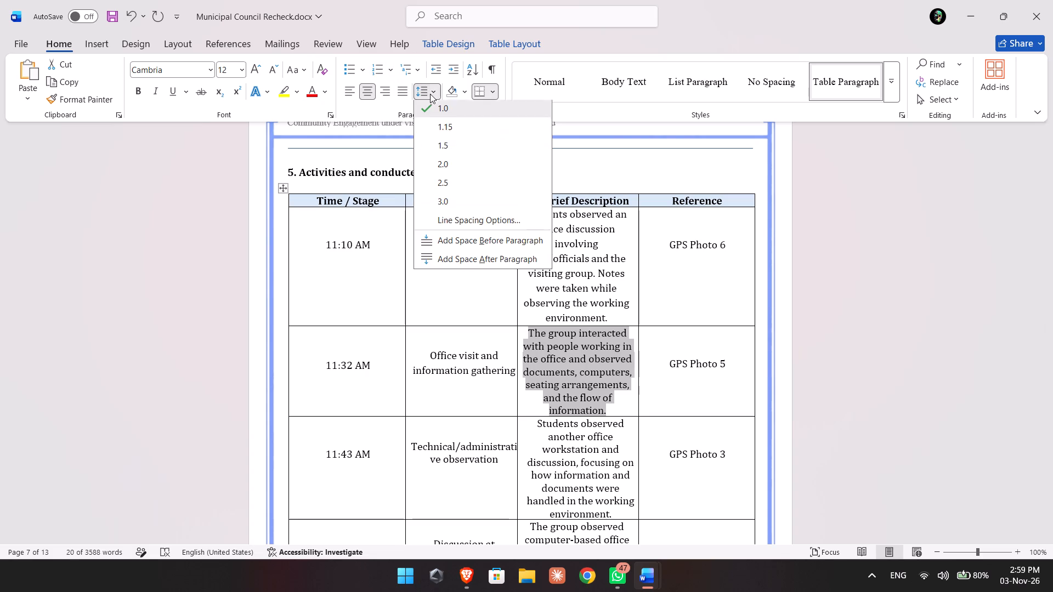
pyautogui.click(449, 138)
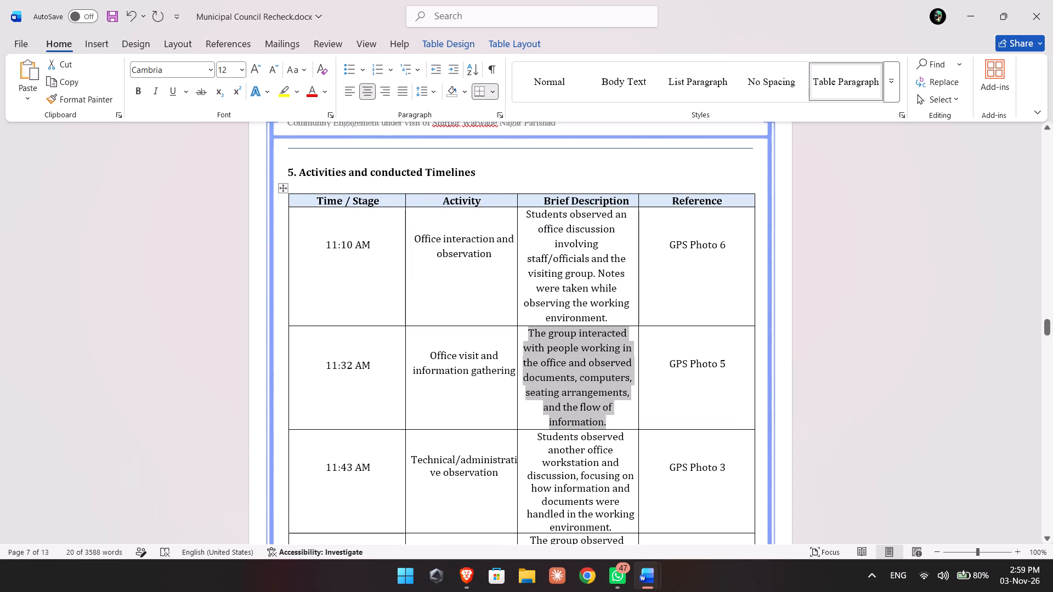
pyautogui.moveTo(665, 364); pyautogui.dragTo(727, 367)
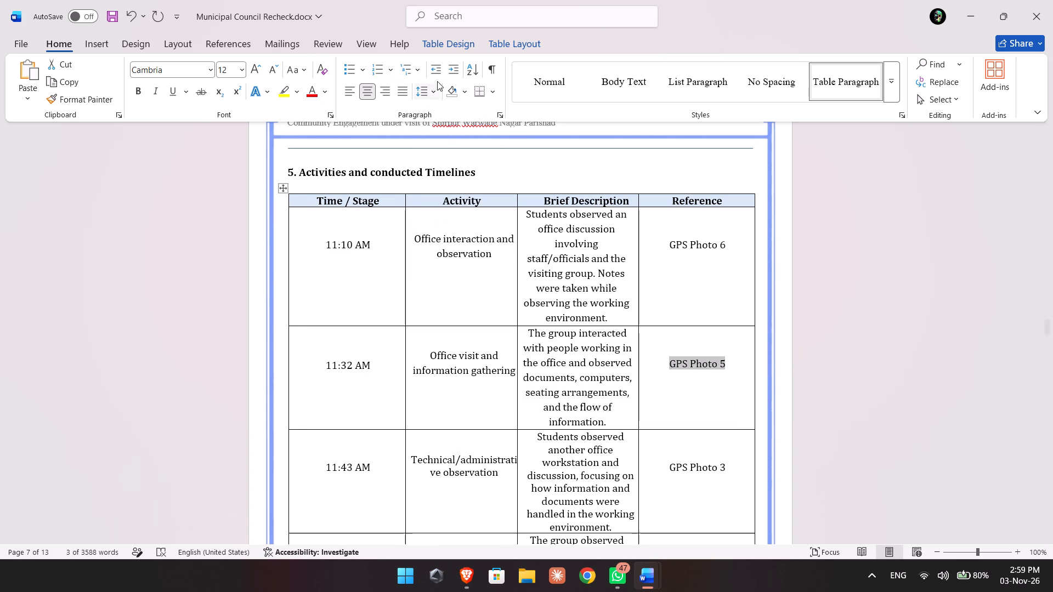
pyautogui.click(431, 93)
pyautogui.click(445, 125)
# Set the line spacing of the 11:43 AM time and its activity "Technical/administrative observation" to 1.15.
pyautogui.scroll(-1, 518, 254)
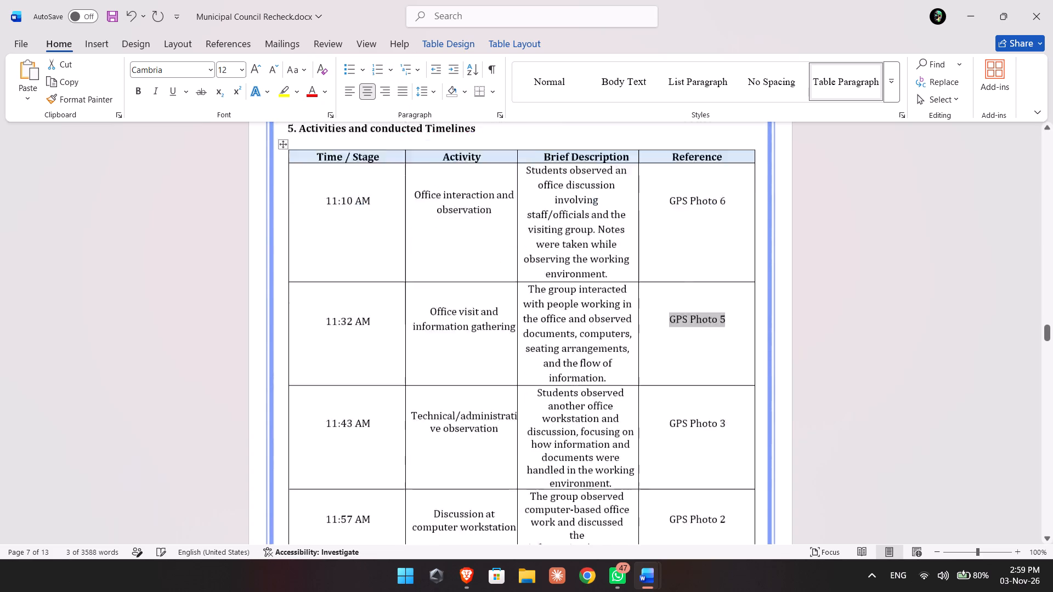
pyautogui.scroll(-1, 518, 254)
pyautogui.moveTo(374, 193); pyautogui.dragTo(310, 180)
pyautogui.click(431, 89)
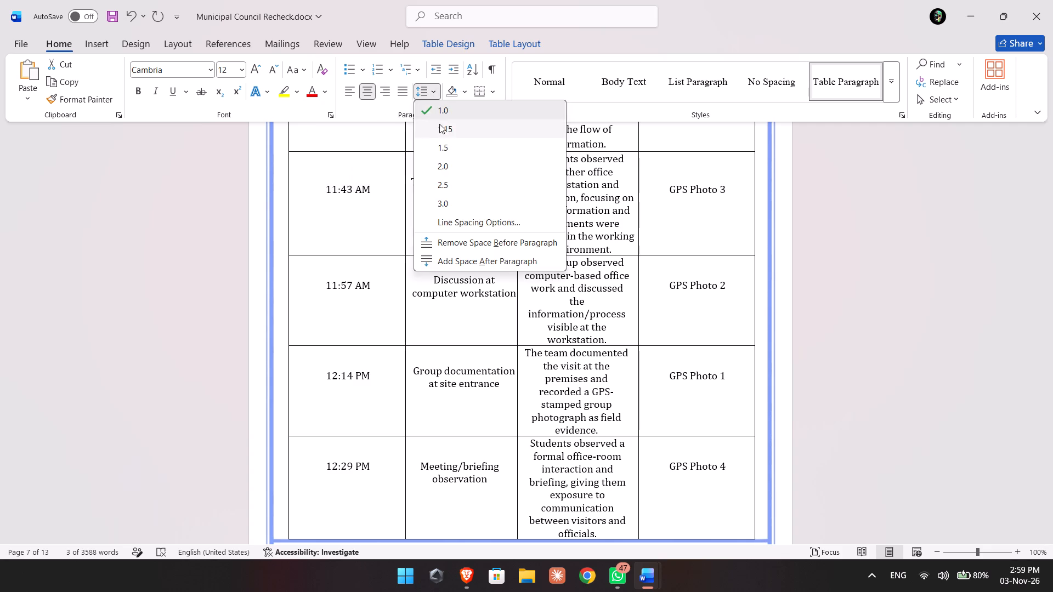
pyautogui.click(440, 125)
pyautogui.moveTo(415, 184); pyautogui.dragTo(433, 188)
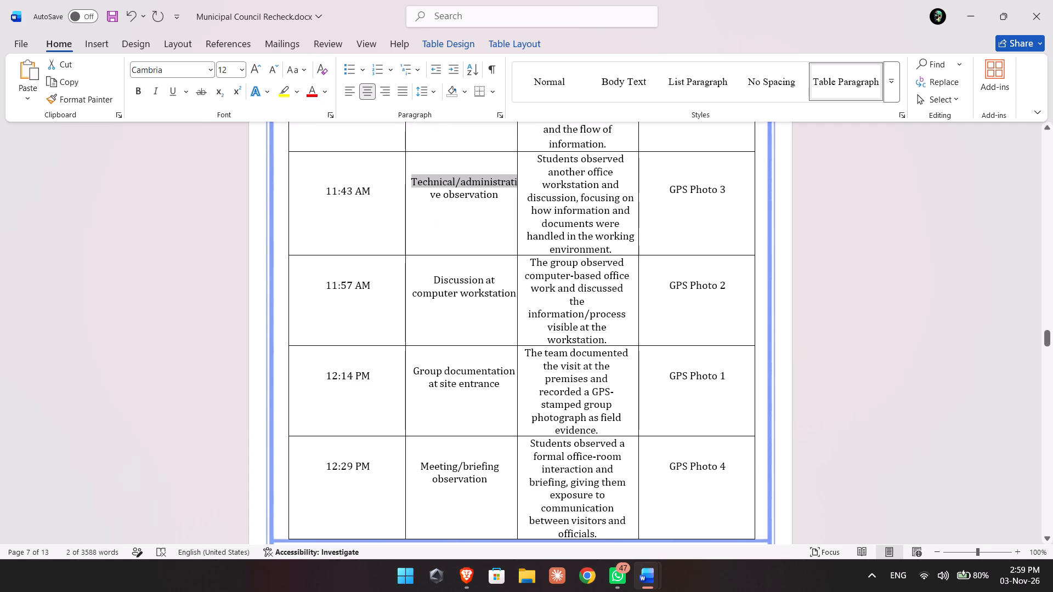
pyautogui.moveTo(433, 188); pyautogui.dragTo(445, 191)
pyautogui.moveTo(503, 193); pyautogui.dragTo(401, 180)
pyautogui.click(465, 209)
pyautogui.moveTo(500, 192); pyautogui.dragTo(442, 186)
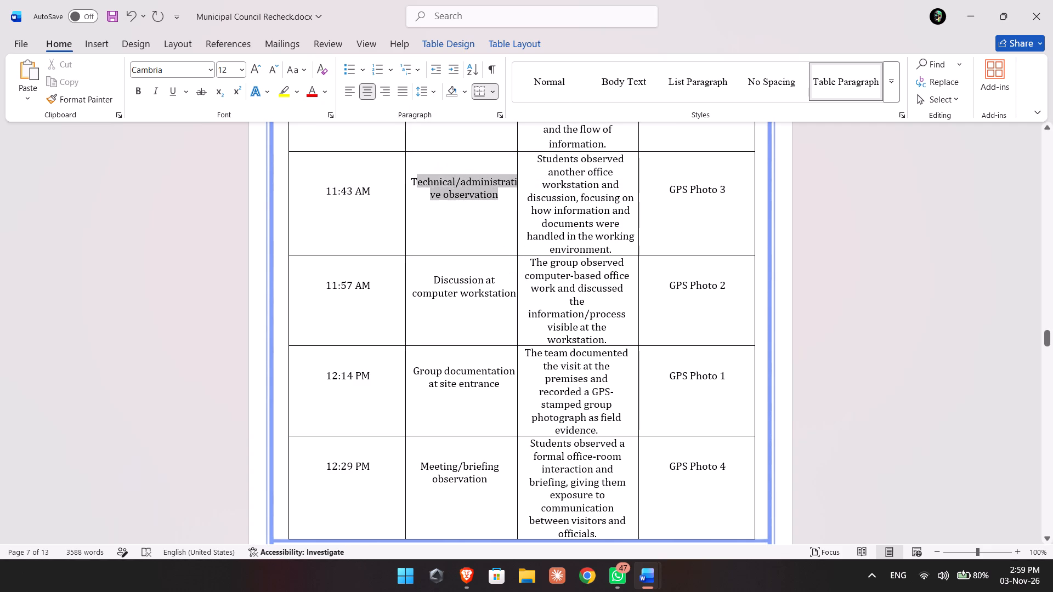
pyautogui.moveTo(442, 186); pyautogui.dragTo(424, 184)
pyautogui.click(431, 92)
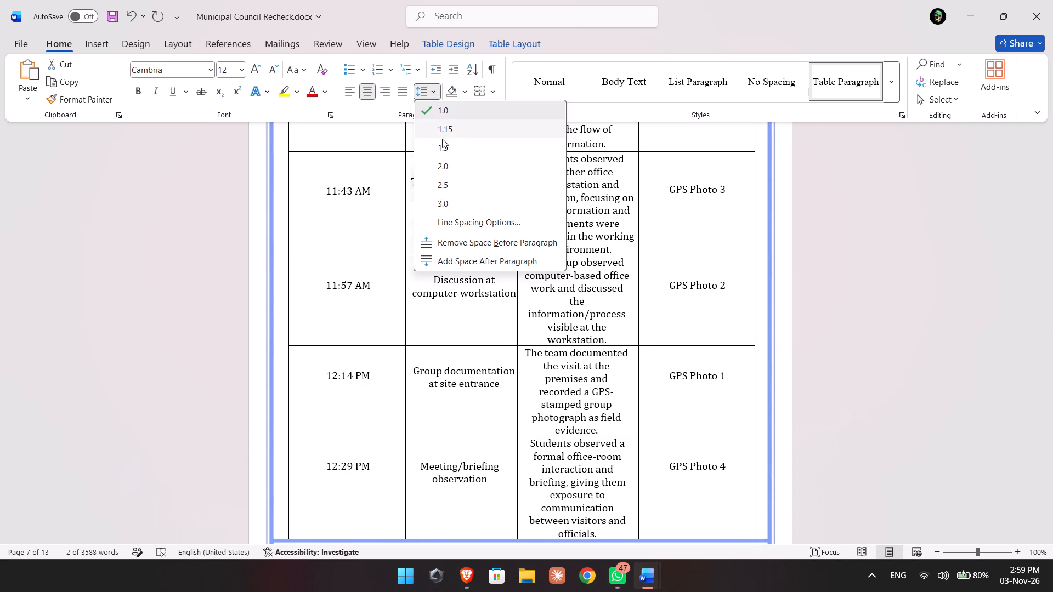
pyautogui.click(445, 129)
# Set the line spacing of the 11:43 AM row's brief description and its reference "GPS Photo 3" to 1.15.
pyautogui.moveTo(534, 156); pyautogui.dragTo(553, 166)
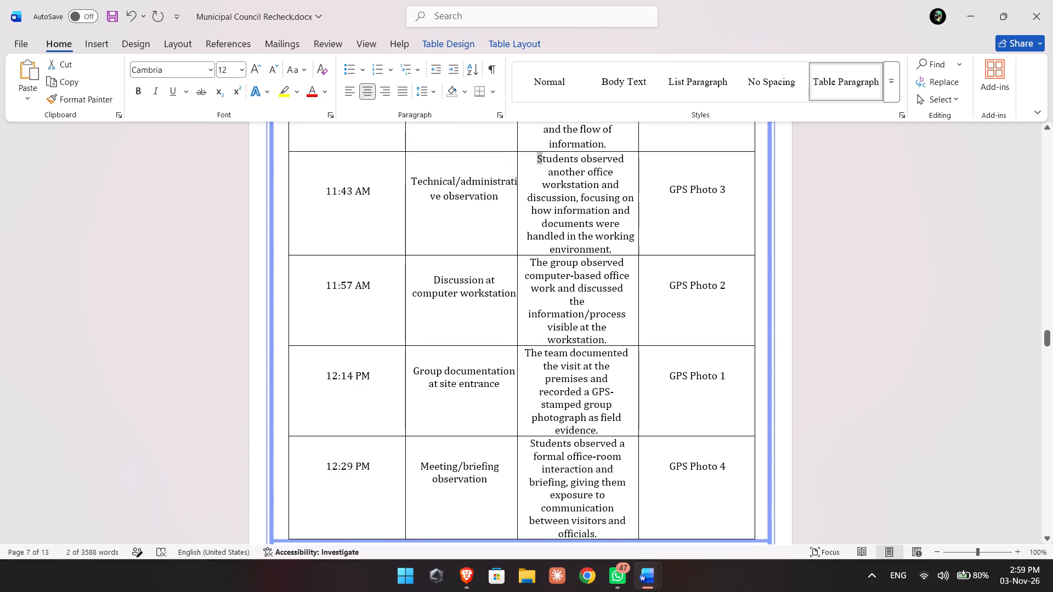
pyautogui.moveTo(553, 166); pyautogui.dragTo(612, 246)
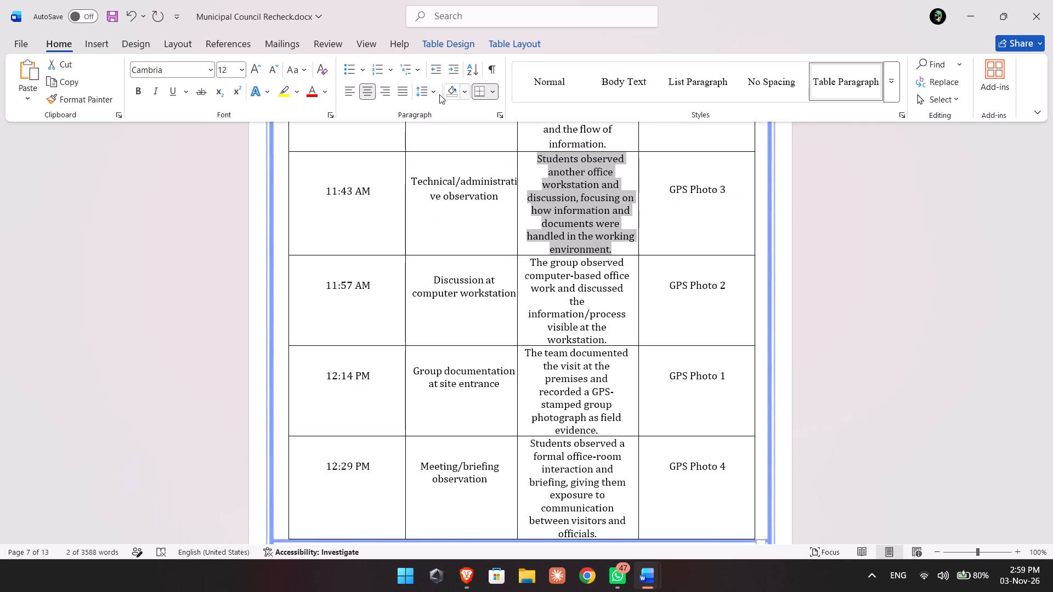
pyautogui.click(429, 95)
pyautogui.click(440, 124)
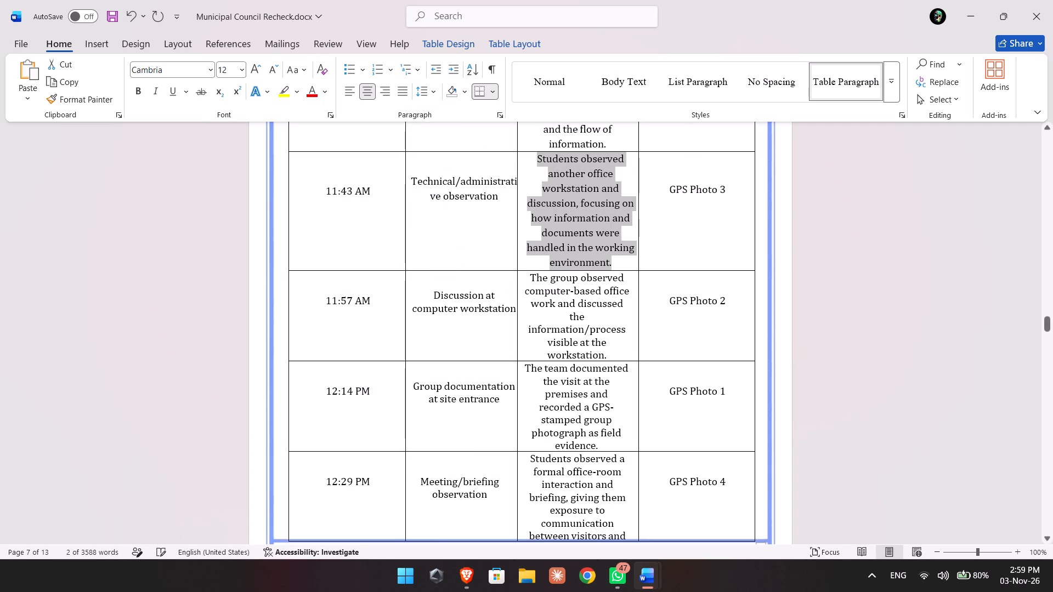
pyautogui.moveTo(667, 187); pyautogui.dragTo(724, 193)
pyautogui.click(427, 93)
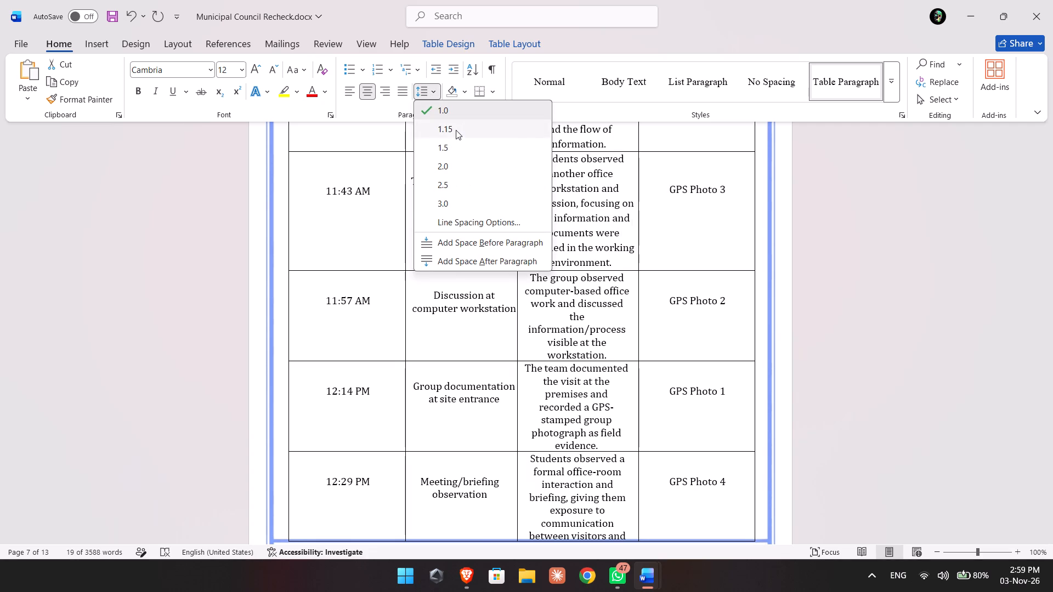
pyautogui.click(456, 130)
# Set the line spacing of the 11:57 AM time and its activity "Discussion at computer workstation" to 1.15.
pyautogui.scroll(-1, 475, 242)
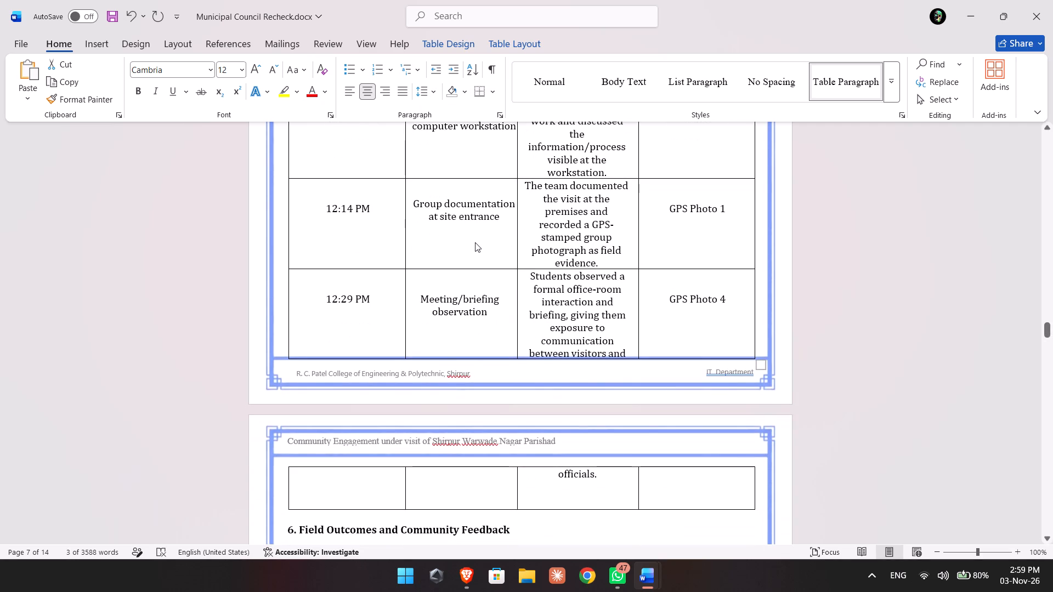
pyautogui.scroll(2, 475, 242)
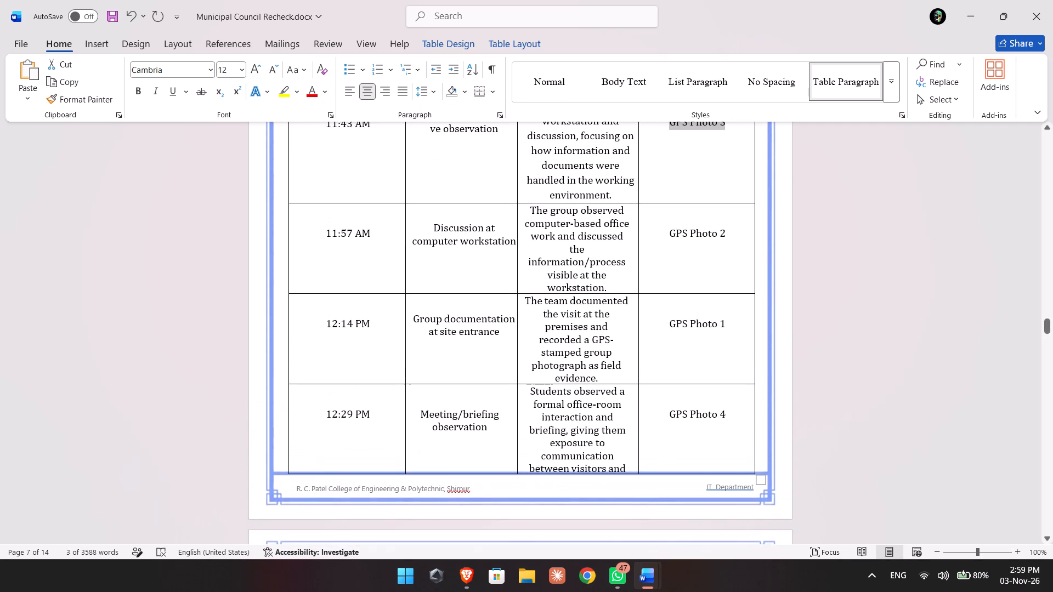
pyautogui.scroll(1, 506, 301)
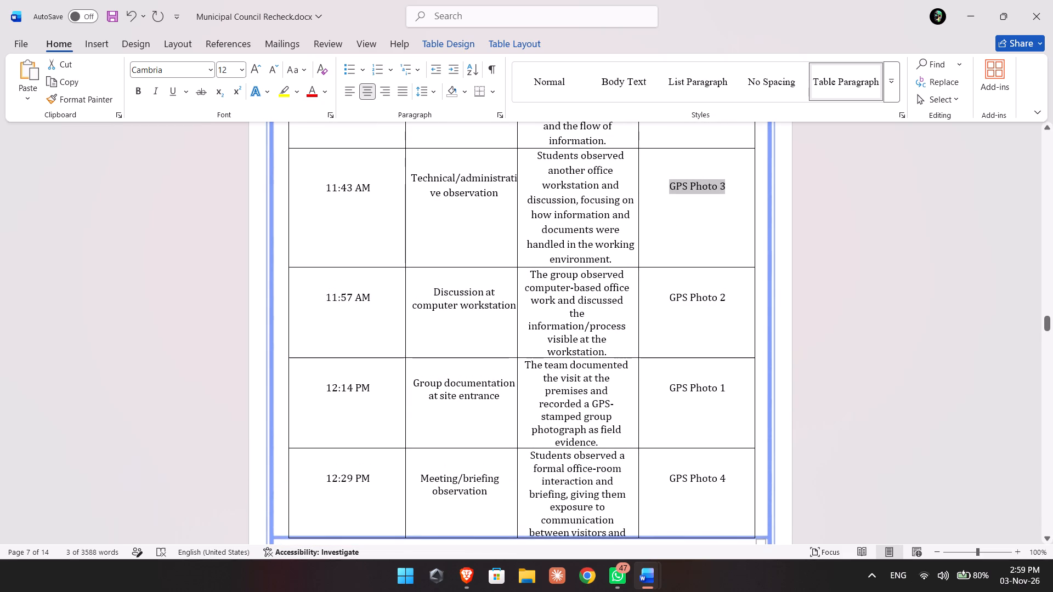
pyautogui.moveTo(324, 297); pyautogui.dragTo(384, 298)
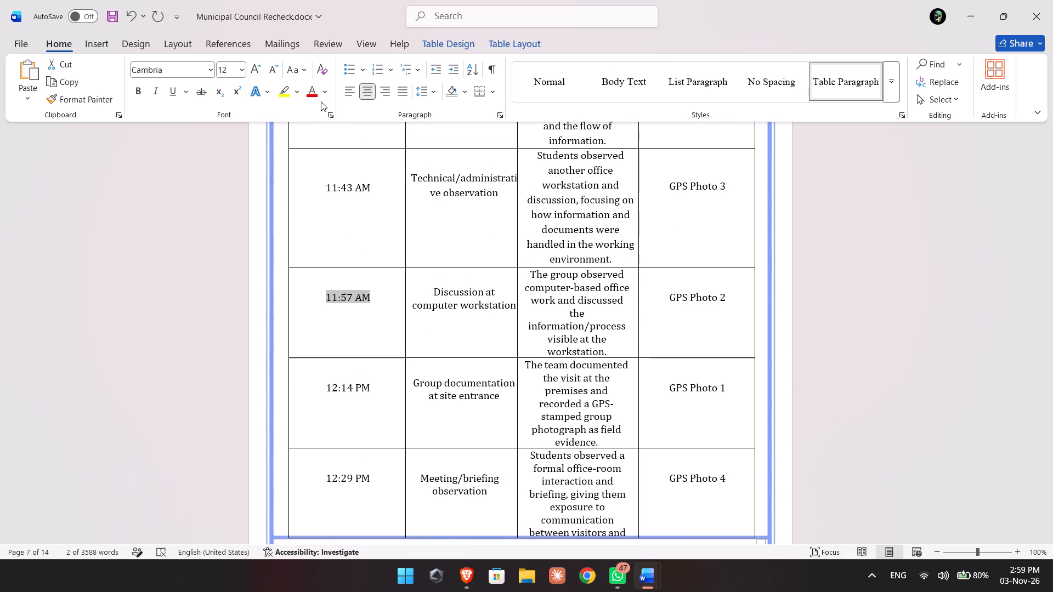
pyautogui.click(431, 96)
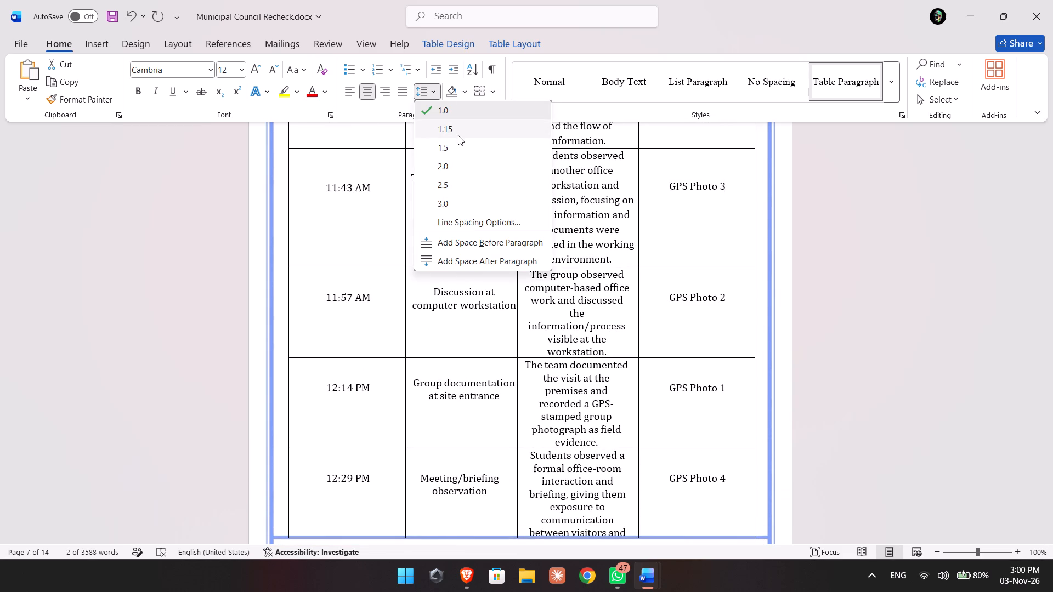
pyautogui.click(458, 135)
pyautogui.moveTo(428, 288); pyautogui.dragTo(483, 305)
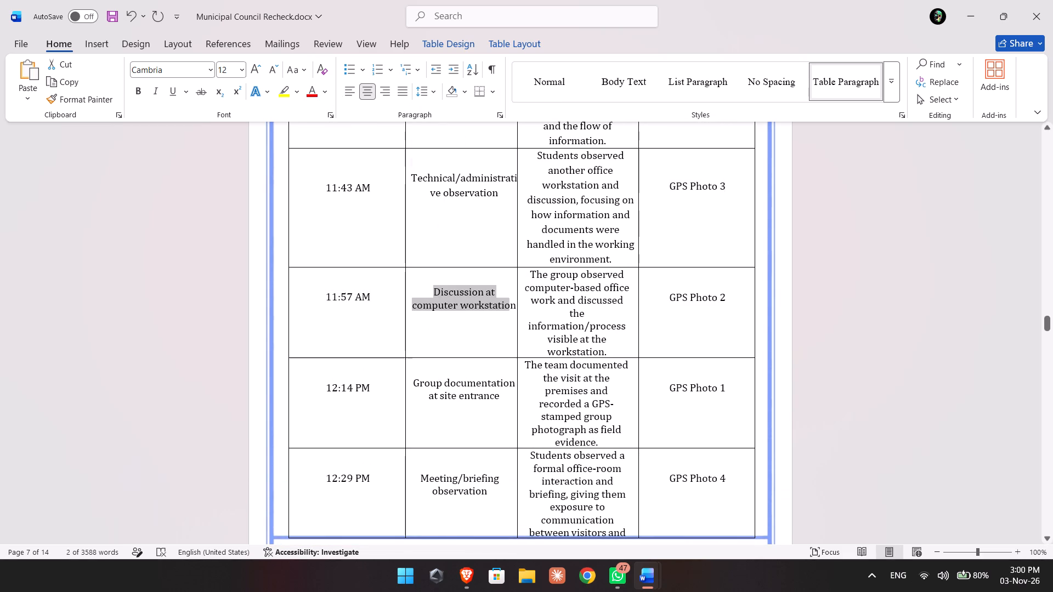
pyautogui.moveTo(483, 305); pyautogui.dragTo(505, 310)
pyautogui.click(432, 89)
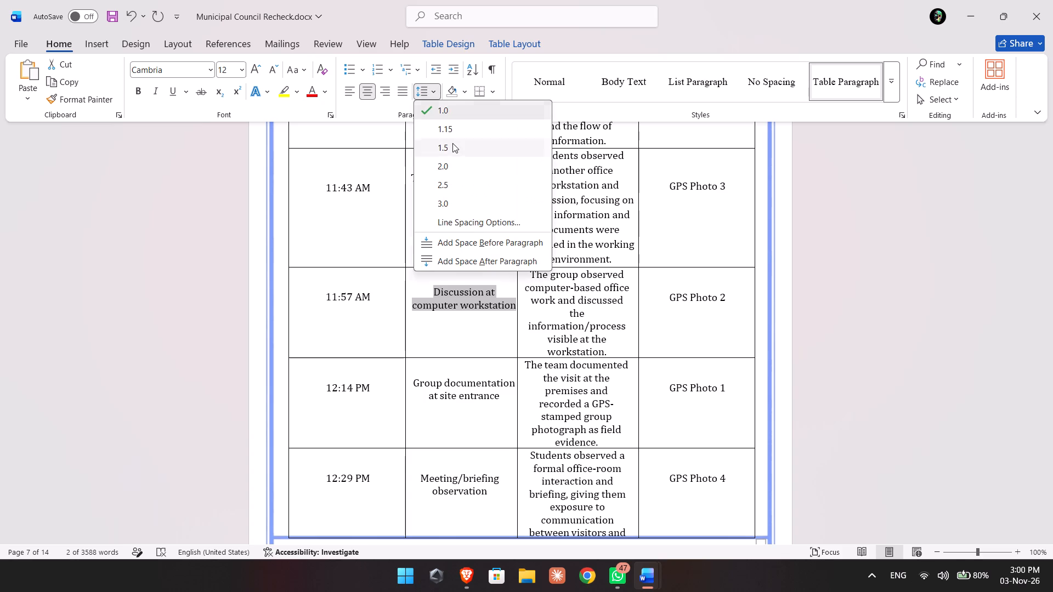
pyautogui.click(455, 135)
# Set the line spacing of the 11:57 AM row's brief description and its reference "GPS Photo 2" to 1.15.
pyautogui.moveTo(530, 274); pyautogui.dragTo(554, 291)
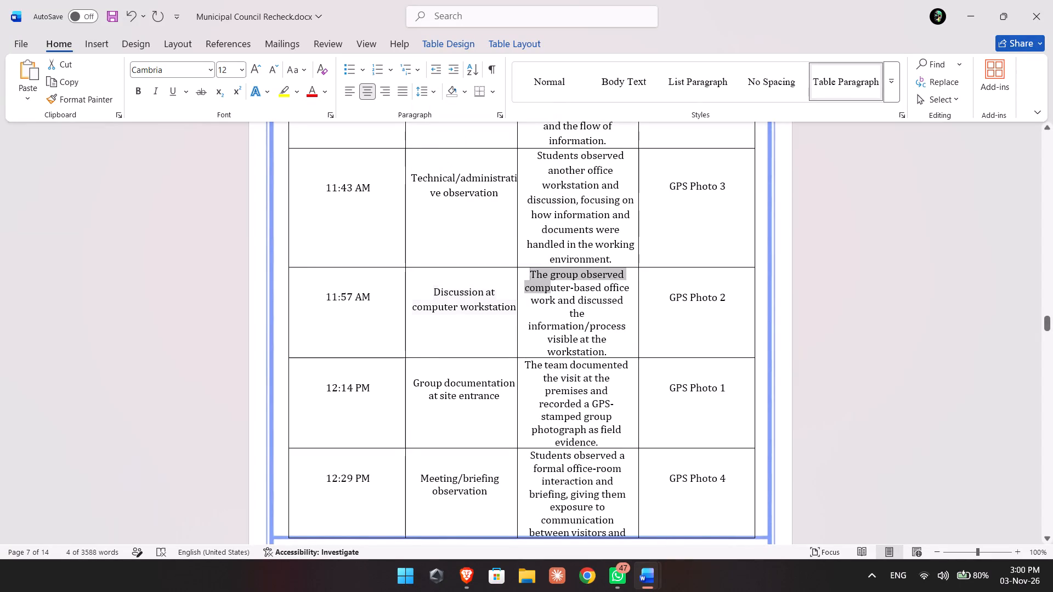
pyautogui.moveTo(554, 291); pyautogui.dragTo(609, 350)
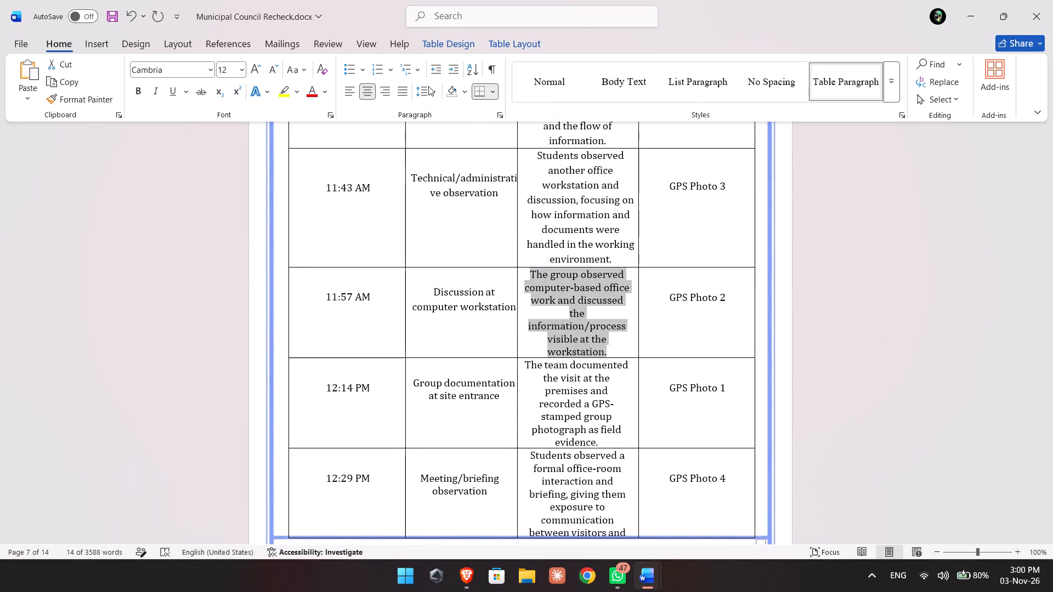
pyautogui.click(435, 87)
pyautogui.click(456, 123)
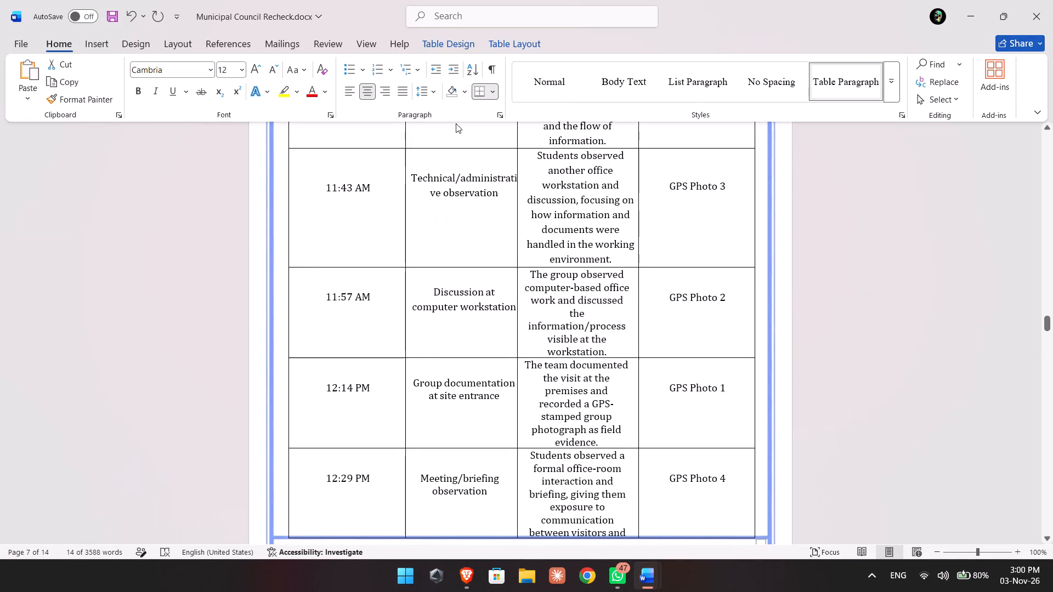
pyautogui.moveTo(666, 299); pyautogui.dragTo(730, 298)
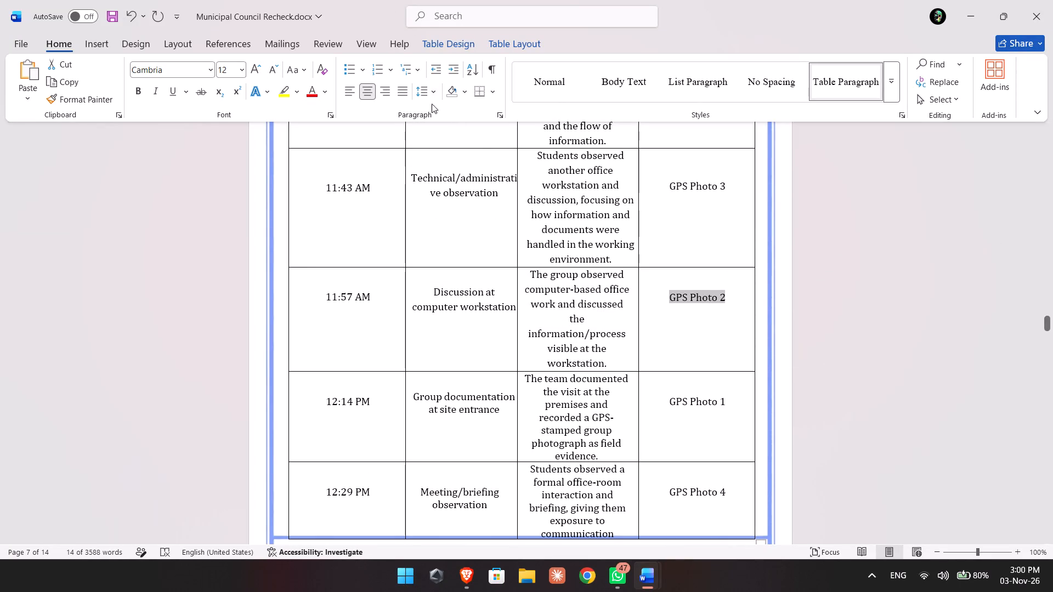
pyautogui.click(430, 92)
pyautogui.click(448, 129)
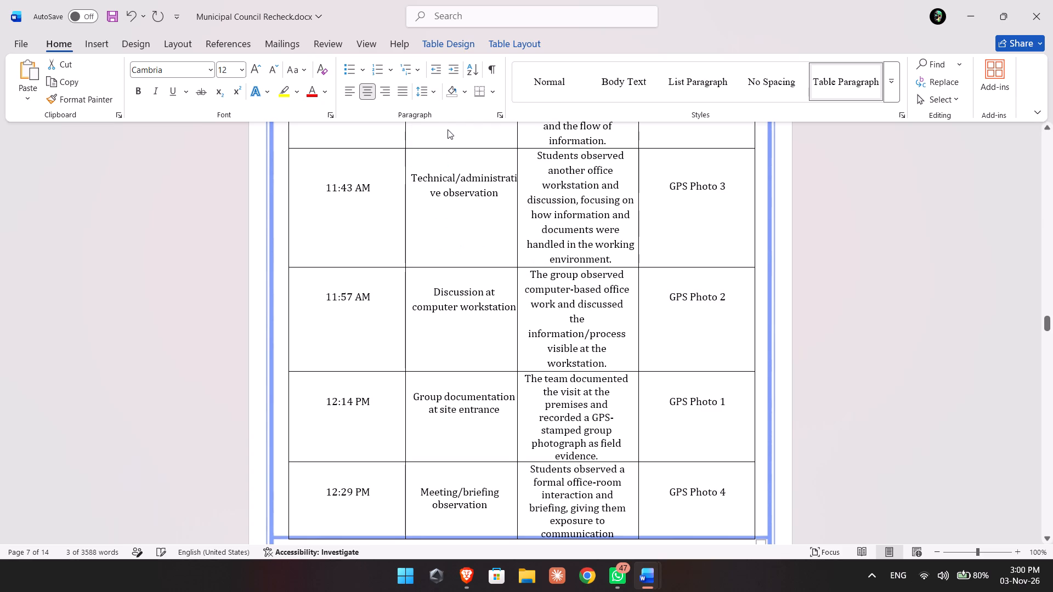
# Set the line spacing of the 12:14 PM time and its activity "Group documentation at site entrance" to 1.15.
pyautogui.moveTo(327, 395); pyautogui.dragTo(337, 397)
pyautogui.moveTo(337, 397); pyautogui.dragTo(376, 403)
pyautogui.click(433, 93)
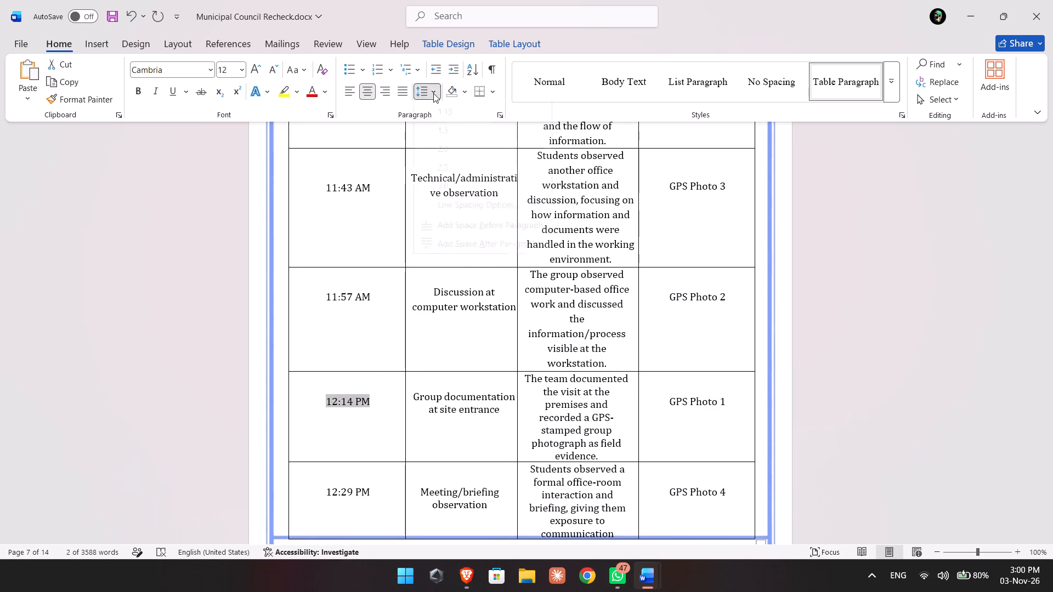
pyautogui.click(441, 130)
pyautogui.moveTo(411, 395); pyautogui.dragTo(413, 395)
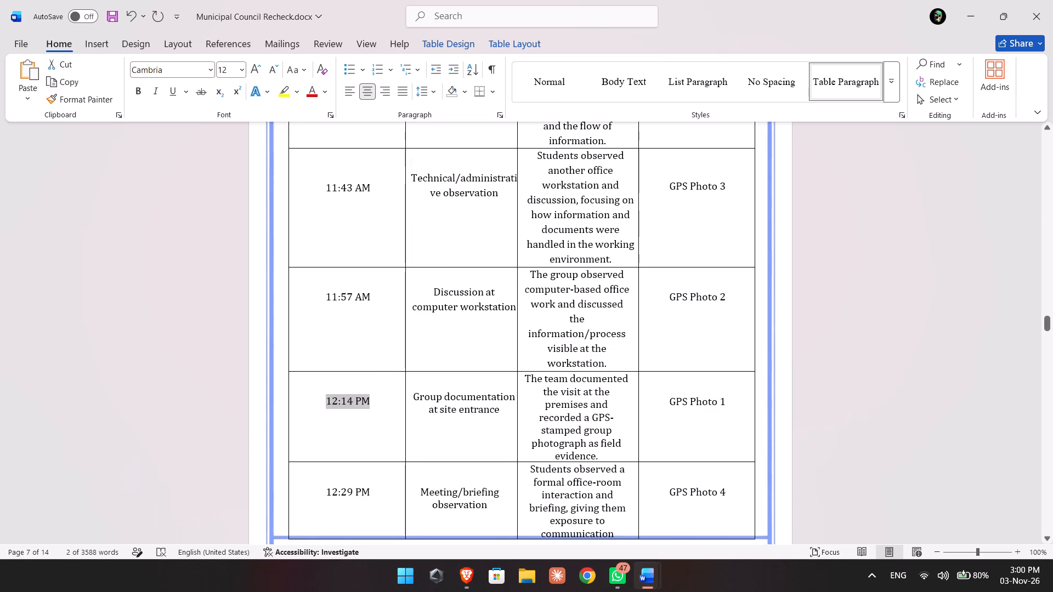
pyautogui.moveTo(413, 395); pyautogui.dragTo(497, 417)
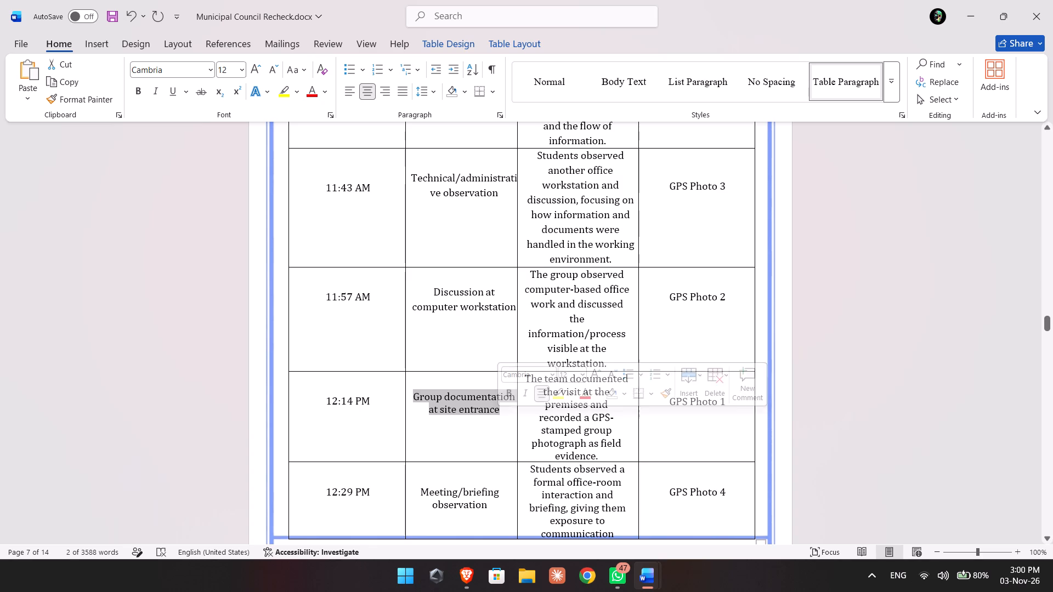
pyautogui.click(427, 95)
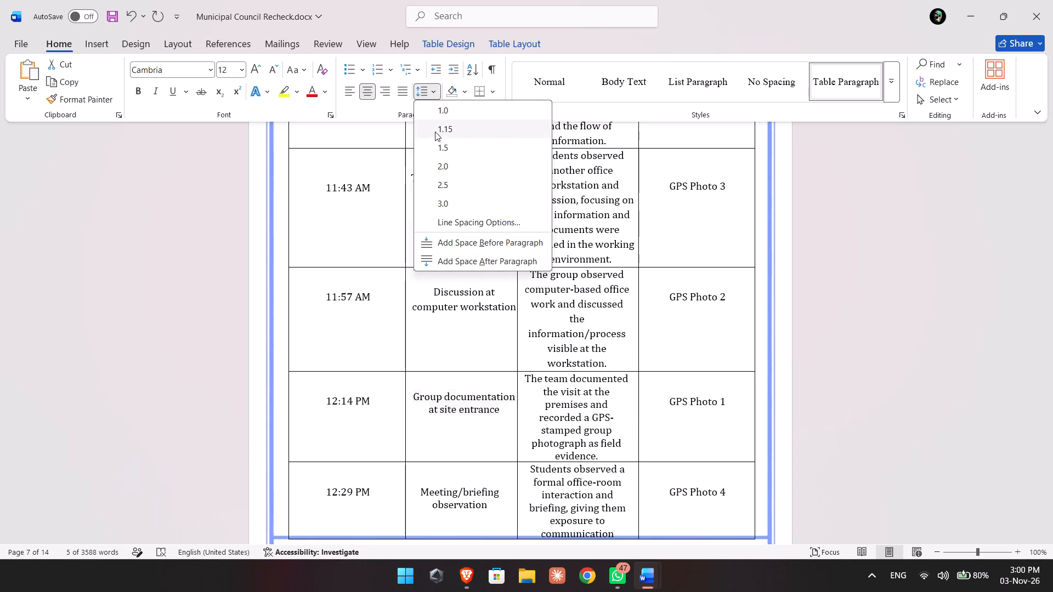
pyautogui.click(441, 127)
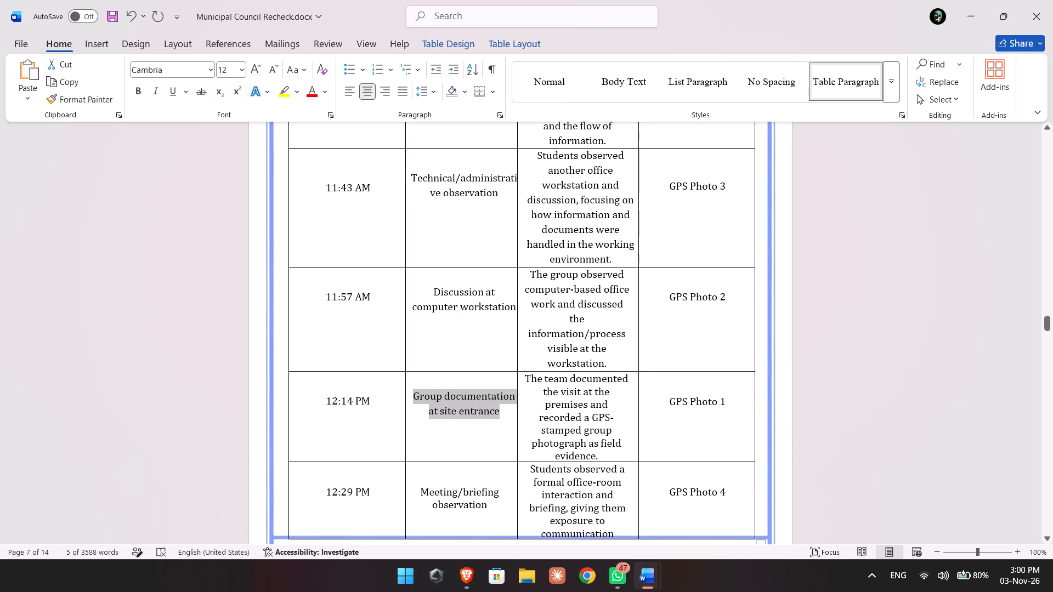
# Set the line spacing of the 12:14 PM row's brief description and its reference "GPS Photo 1" to 1.15.
pyautogui.moveTo(523, 375); pyautogui.dragTo(605, 454)
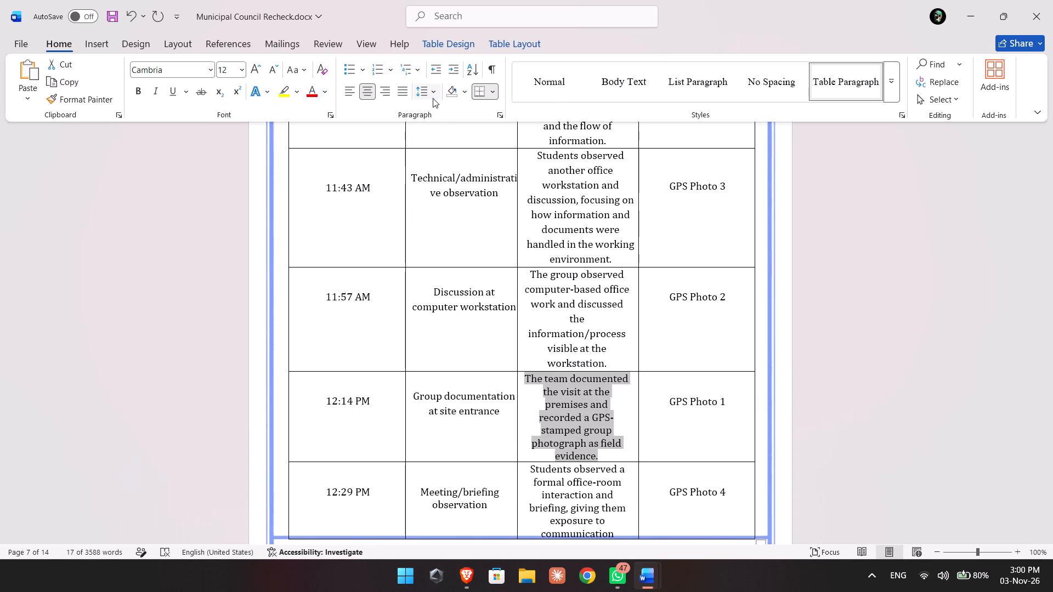
pyautogui.click(433, 98)
pyautogui.click(443, 121)
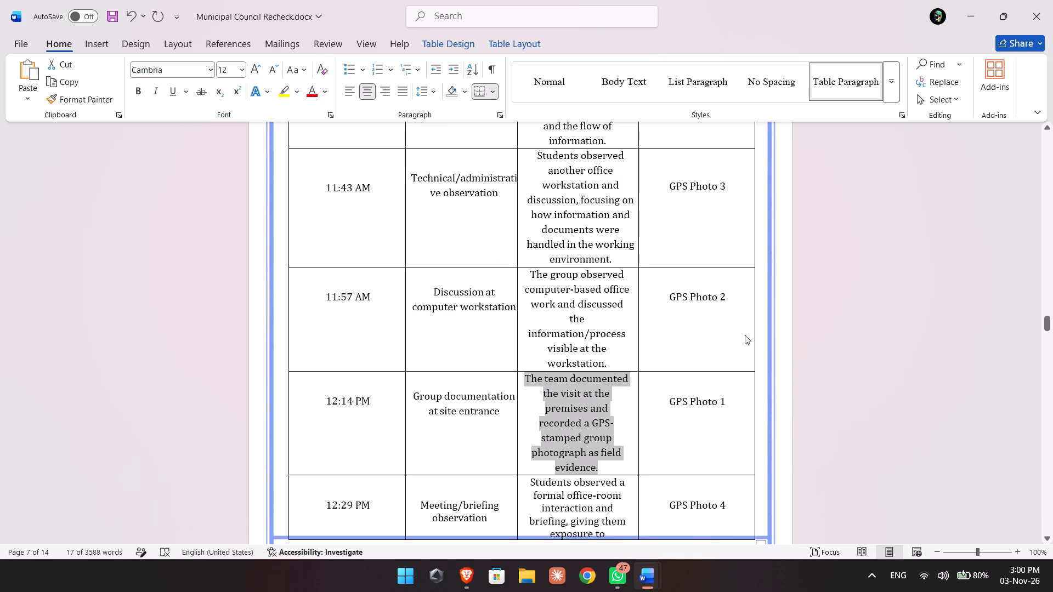
pyautogui.moveTo(670, 403); pyautogui.dragTo(727, 401)
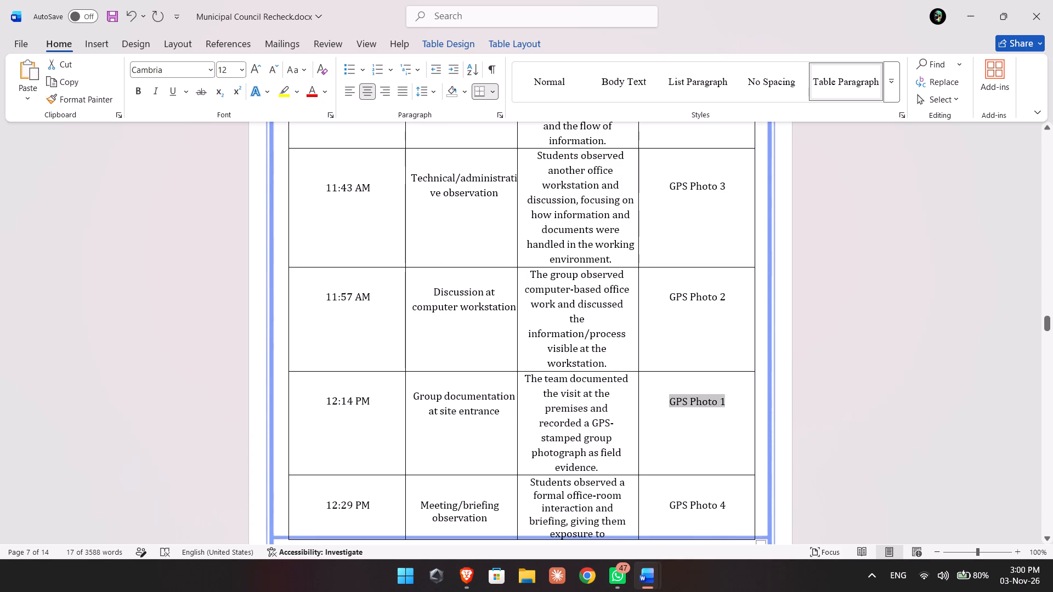
pyautogui.click(424, 94)
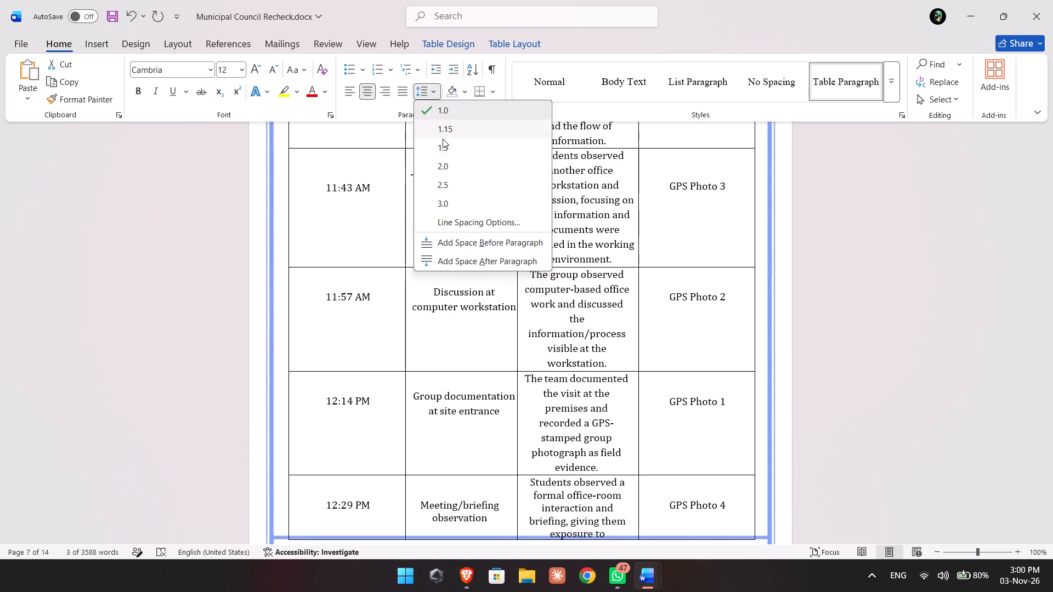
pyautogui.click(444, 133)
# Delete the entire 12:29 PM "Meeting/briefing observation" row from the activity table.
pyautogui.scroll(-1, 436, 206)
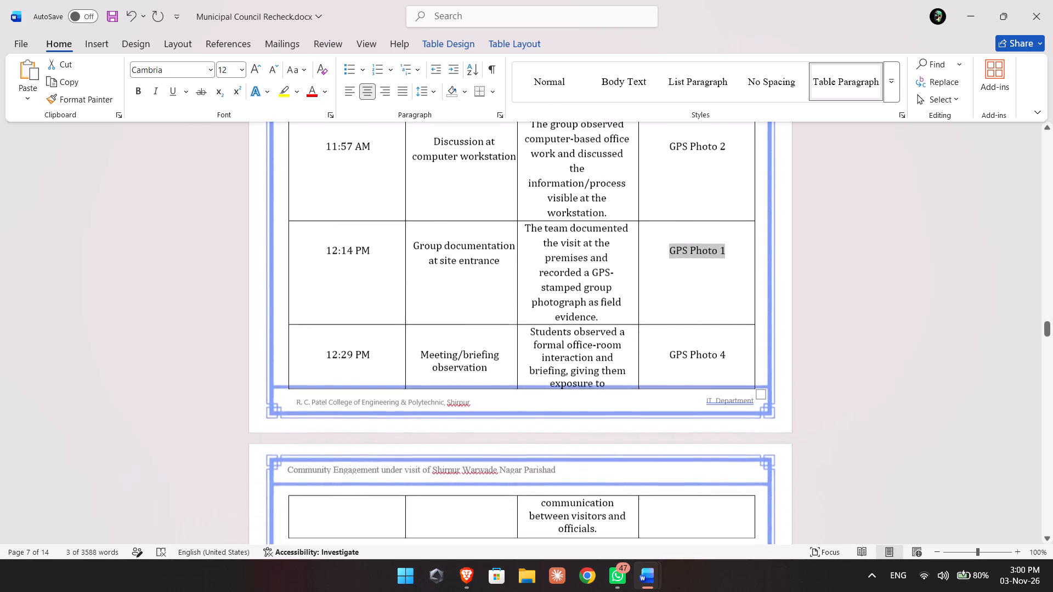
pyautogui.scroll(-1, 426, 267)
pyautogui.click(311, 317)
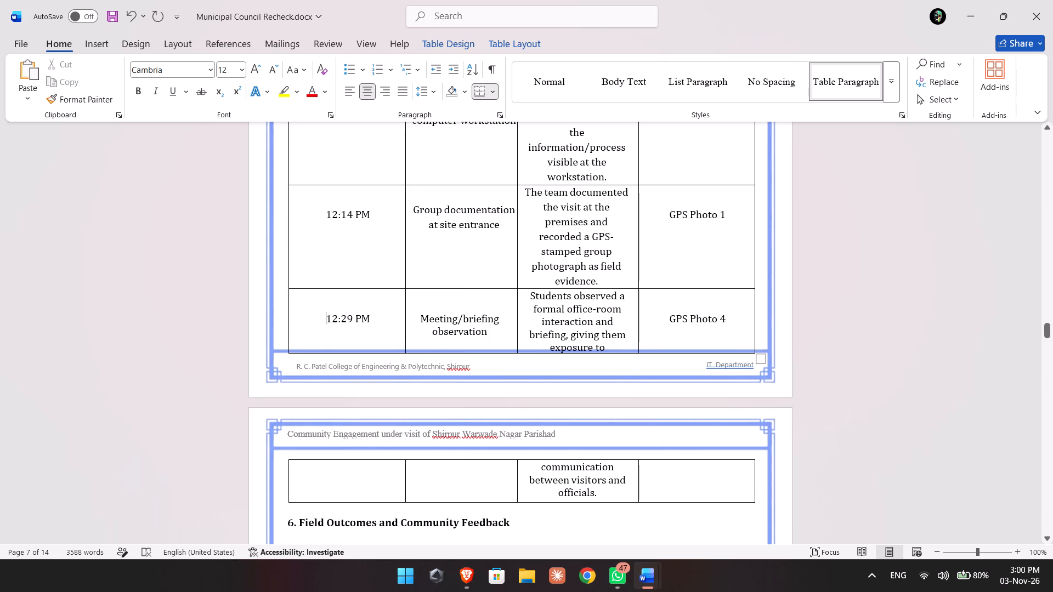
pyautogui.rightClick(311, 317)
pyautogui.click(399, 433)
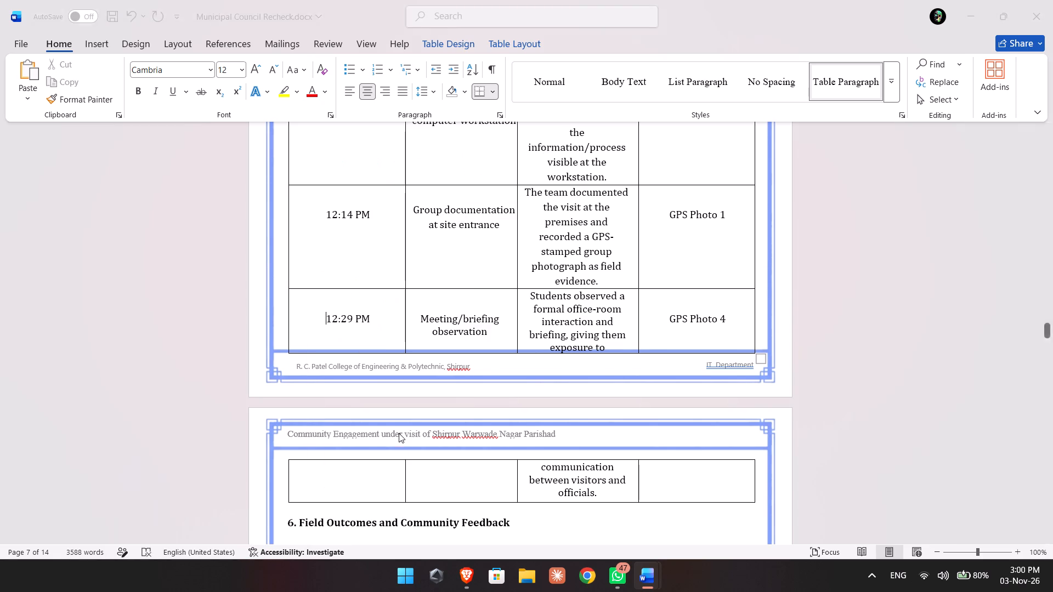
pyautogui.click(508, 275)
pyautogui.click(499, 302)
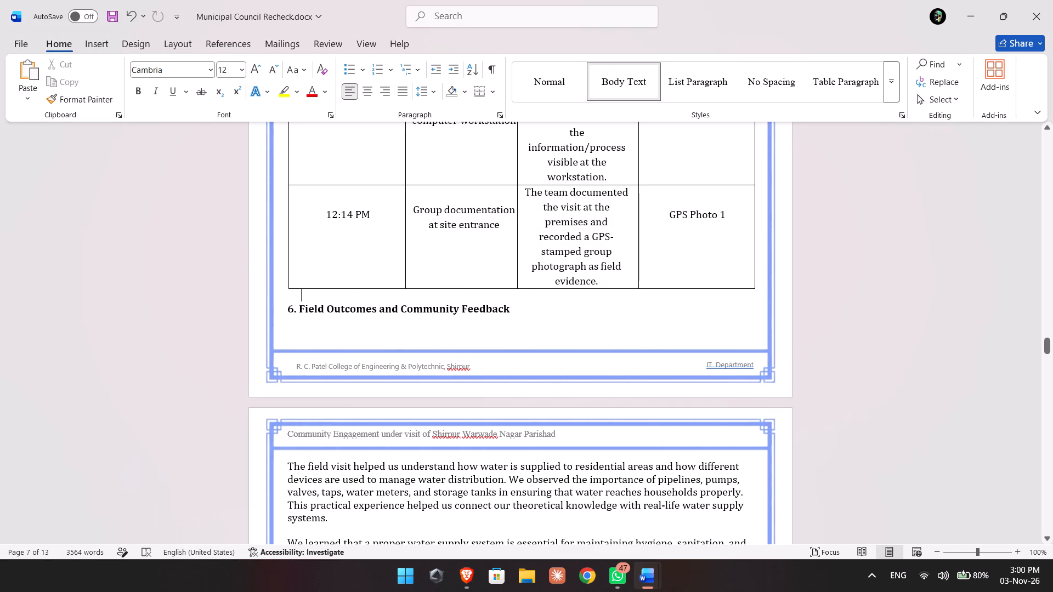
# Insert four blank lines below the activity table to push the "6. Field Outcomes and Community Feedback" heading onto the next page.
pyautogui.press('Return')
pyautogui.press('Return')
pyautogui.press('Return')
pyautogui.press('Return')
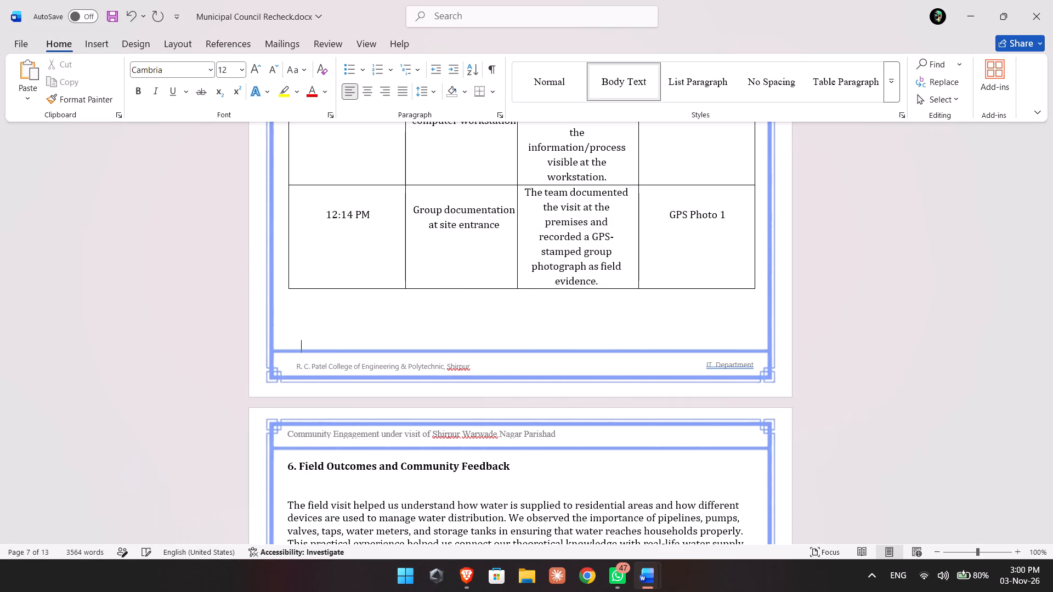
# Set the line spacing of the "6. Field Outcomes and Community Feedback" heading to 1.15.
pyautogui.scroll(-1, 339, 477)
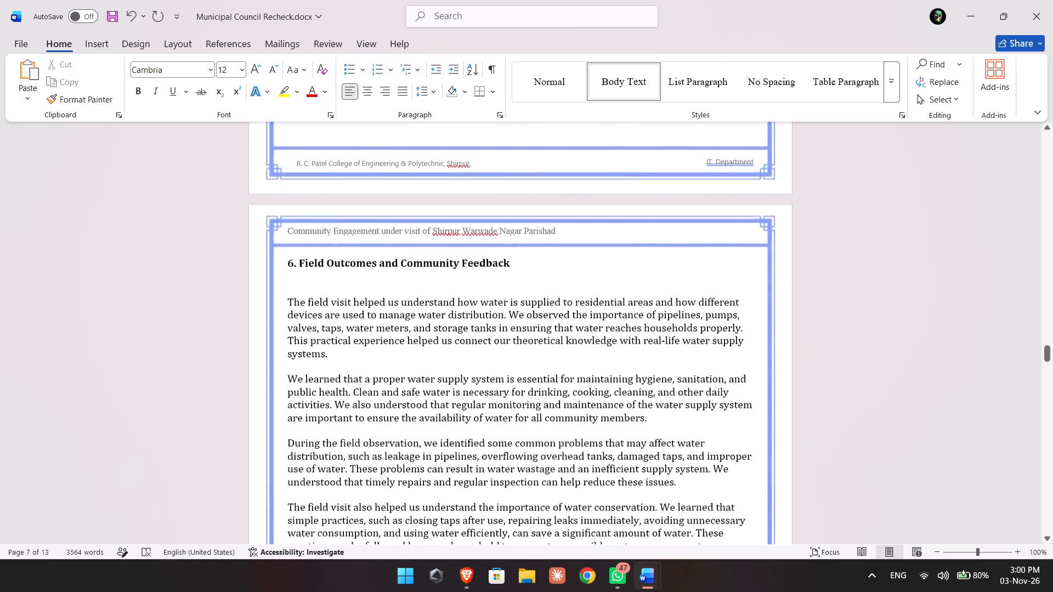
pyautogui.moveTo(519, 267); pyautogui.dragTo(276, 261)
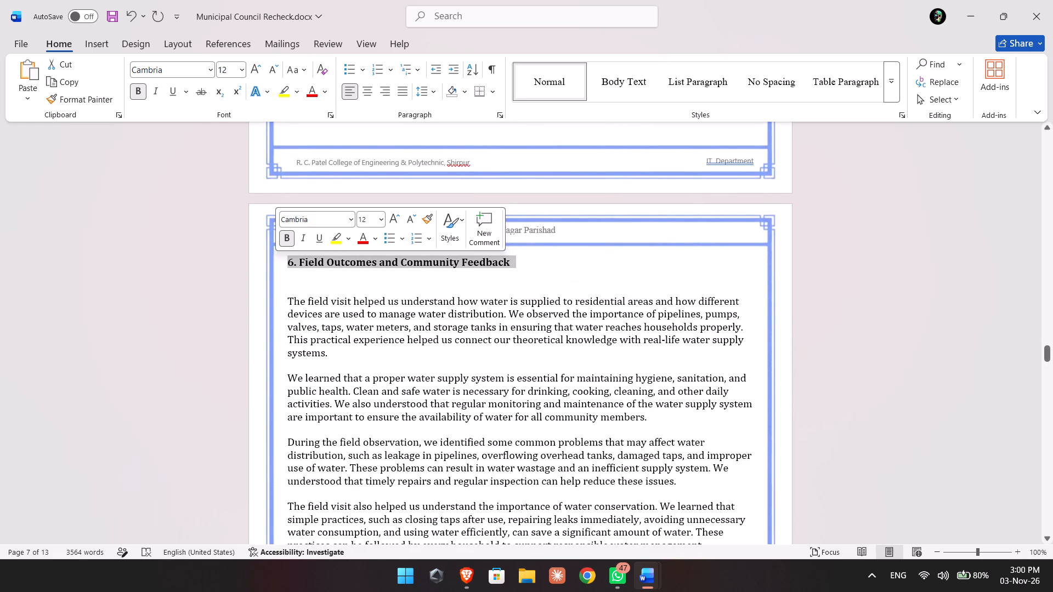
pyautogui.click(430, 89)
pyautogui.click(439, 130)
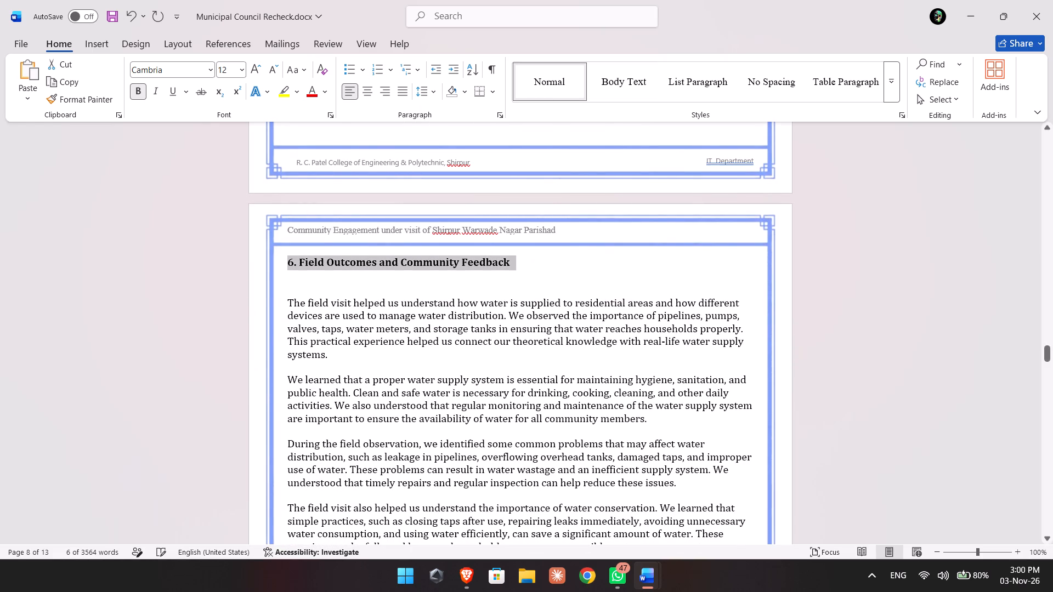
# Set the line spacing of all section 6 body paragraphs, through "and sustainable water supply", to 1.15.
pyautogui.moveTo(285, 295); pyautogui.dragTo(538, 531)
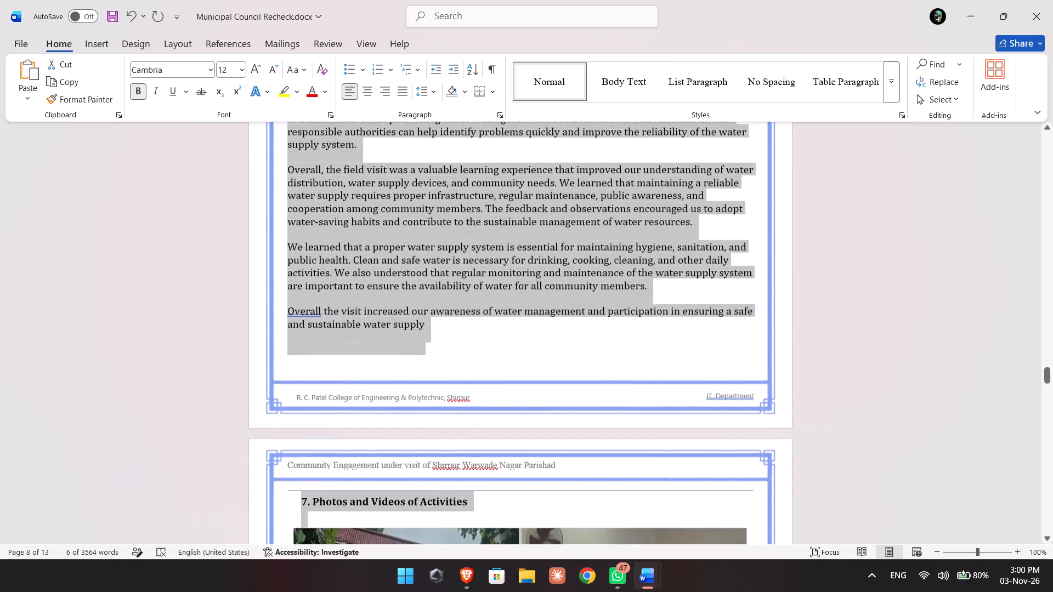
pyautogui.moveTo(538, 531); pyautogui.dragTo(431, 317)
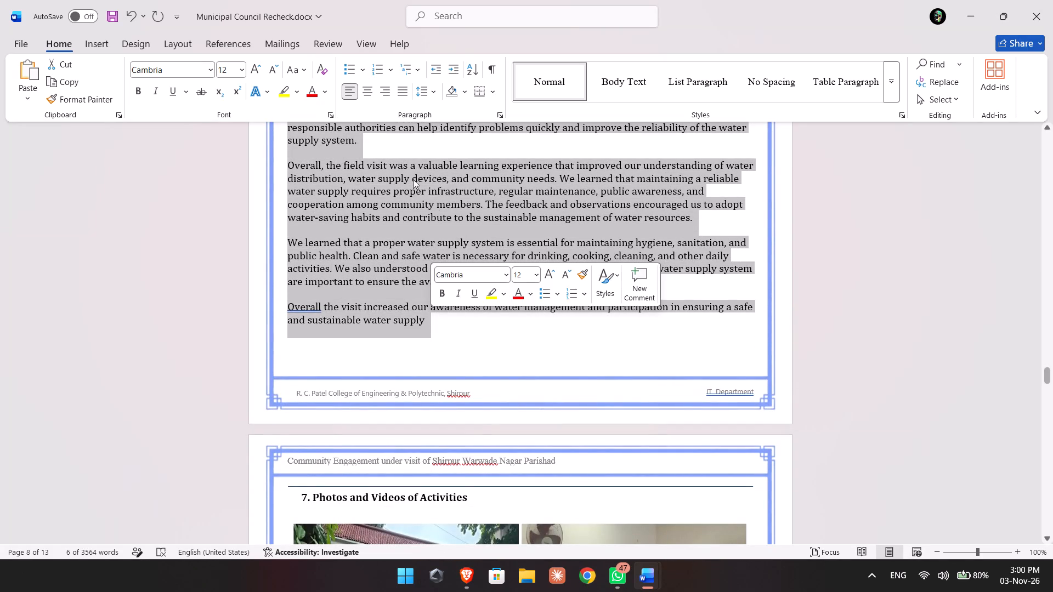
pyautogui.click(433, 93)
pyautogui.click(444, 126)
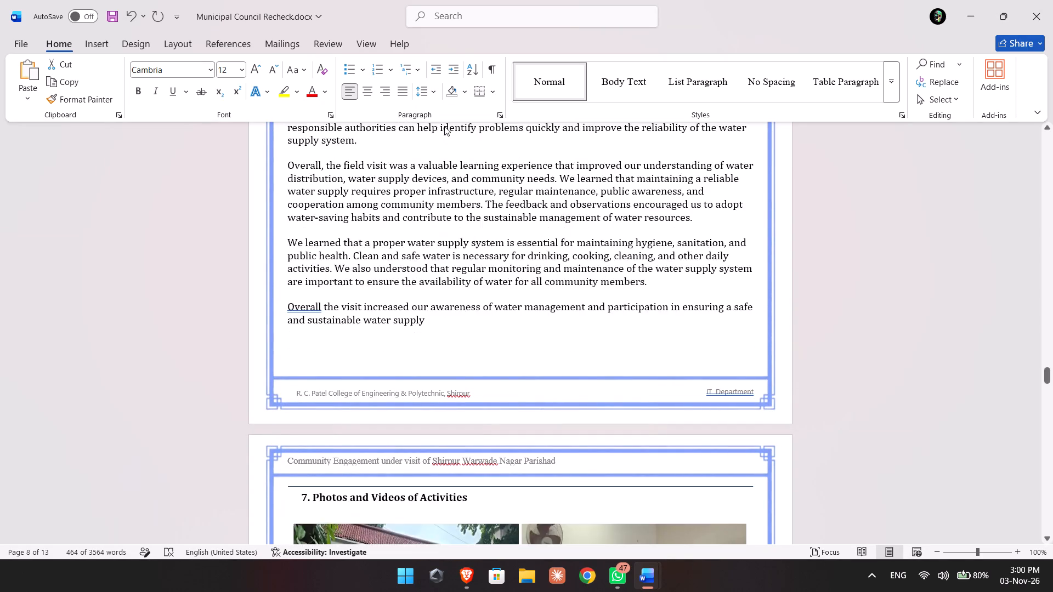
# Delete the final section 6 paragraph, from "Overall the visit increased our awareness" through "and sustainable water supply".
pyautogui.scroll(-1, 471, 294)
pyautogui.scroll(2, 471, 294)
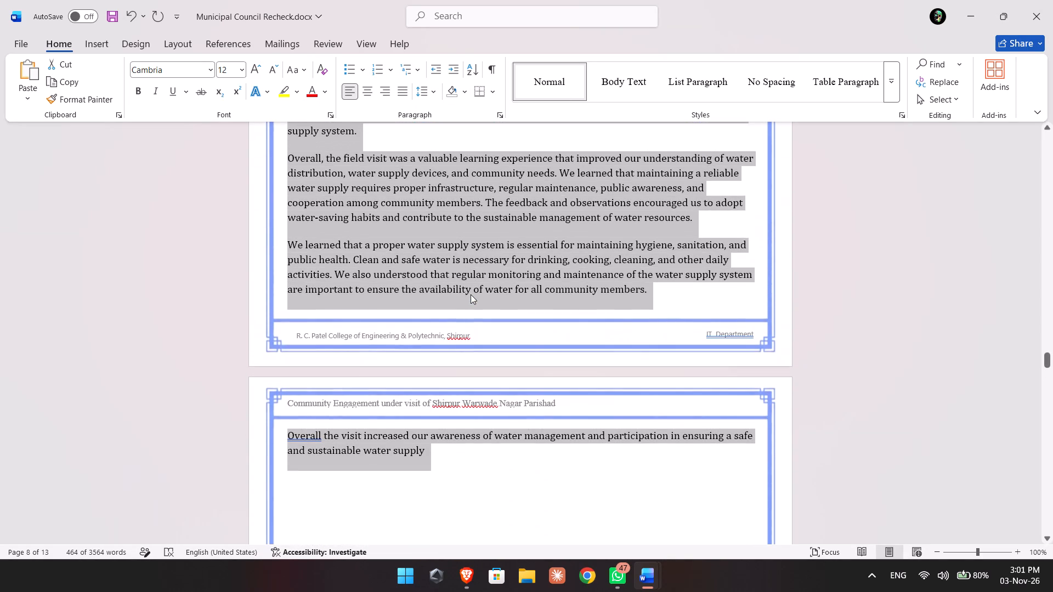
pyautogui.click(461, 460)
pyautogui.moveTo(450, 460); pyautogui.dragTo(305, 441)
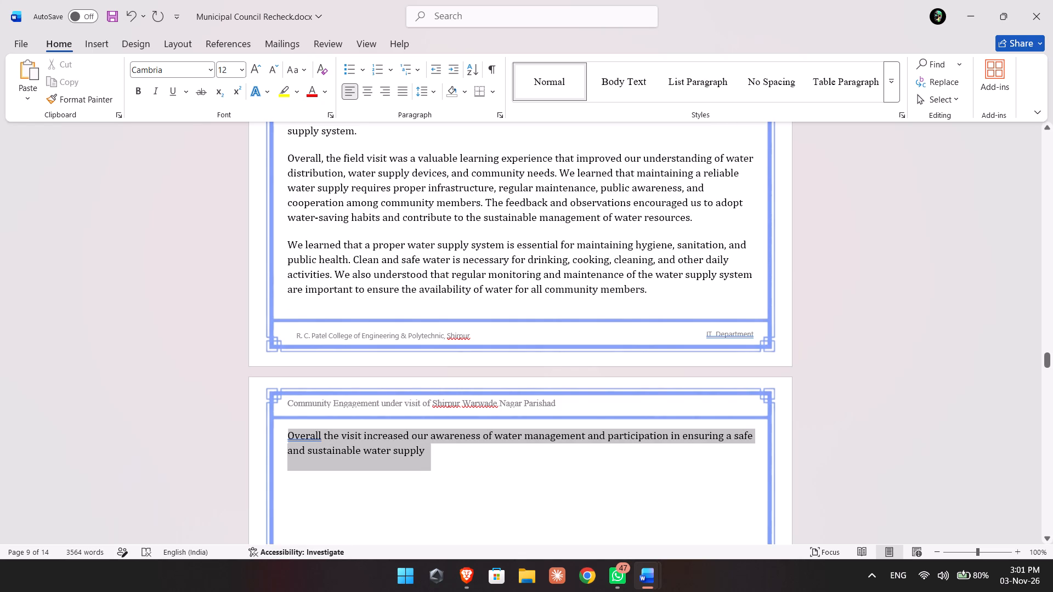
pyautogui.moveTo(305, 441); pyautogui.dragTo(298, 442)
pyautogui.press('BackSpace')
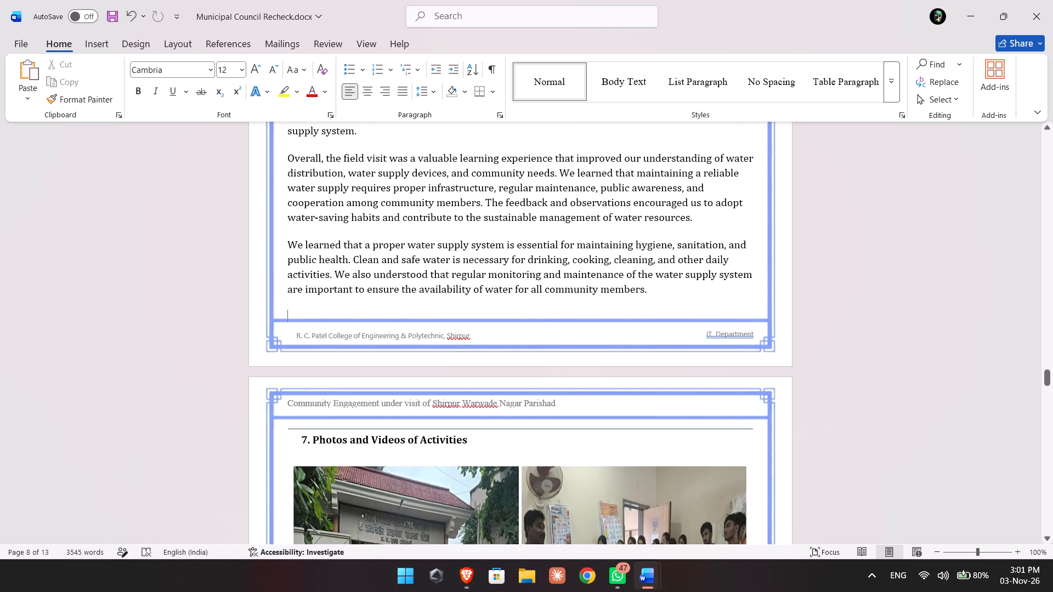
# Set the line spacing of the "7. Photos and Videos of Activities" heading to 1.15.
pyautogui.moveTo(470, 445); pyautogui.dragTo(303, 440)
pyautogui.click(427, 92)
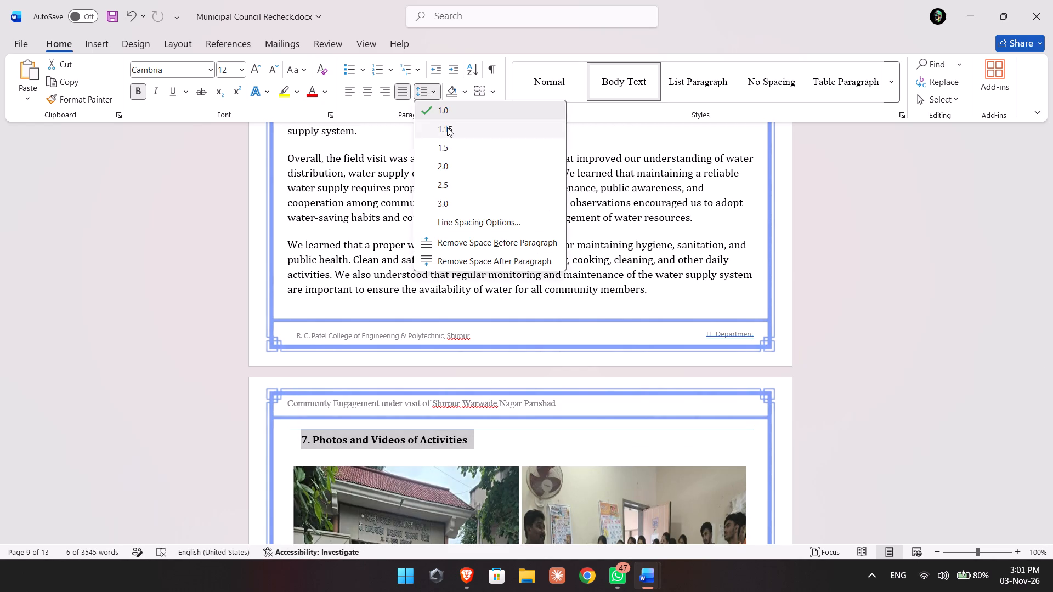
pyautogui.click(447, 128)
# Review the layout of the section 7 photo pages, the section 8 challenges table and text, and the start of the Conclusion.
pyautogui.scroll(-2, 433, 313)
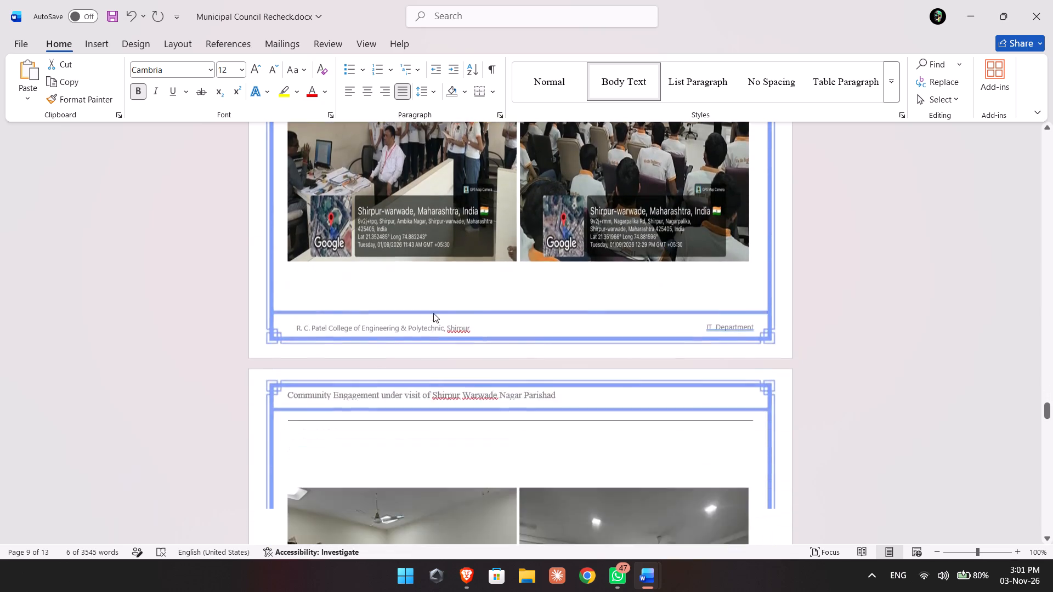
pyautogui.scroll(-1, 433, 313)
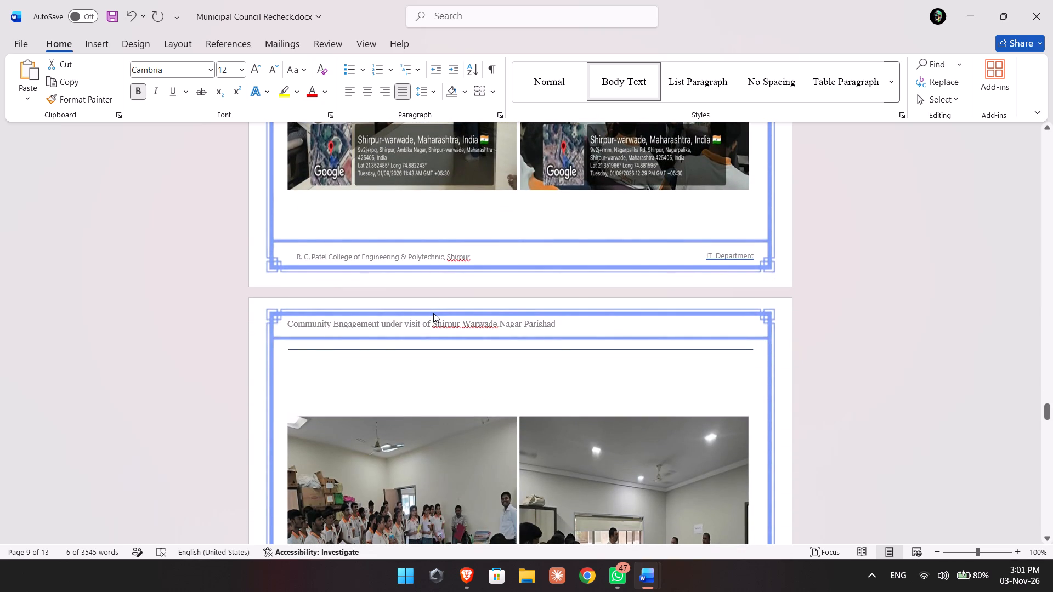
pyautogui.scroll(-1, 433, 313)
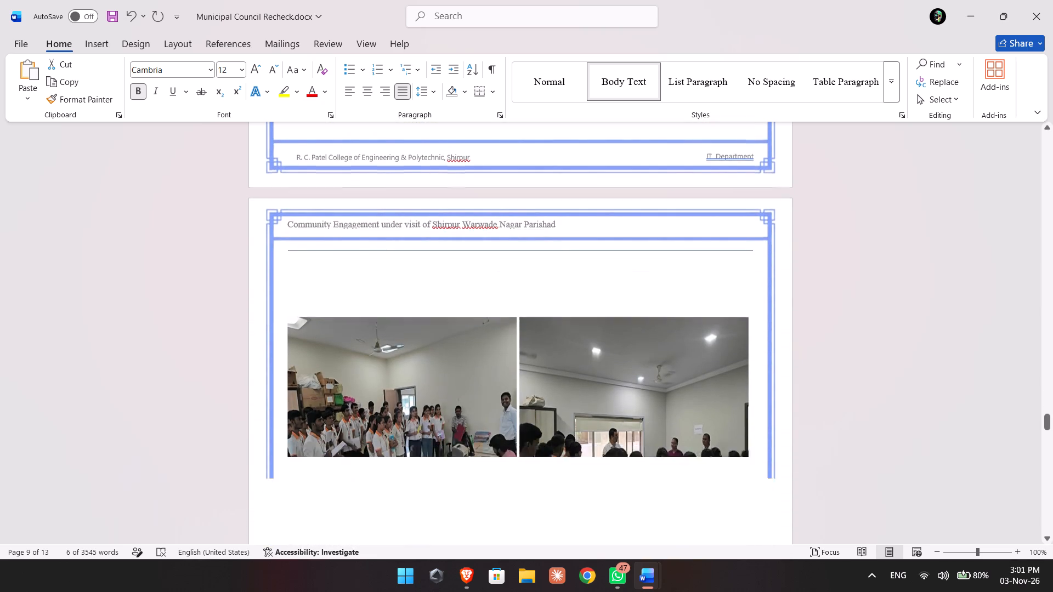
pyautogui.scroll(-3, 433, 313)
pyautogui.scroll(1, 433, 313)
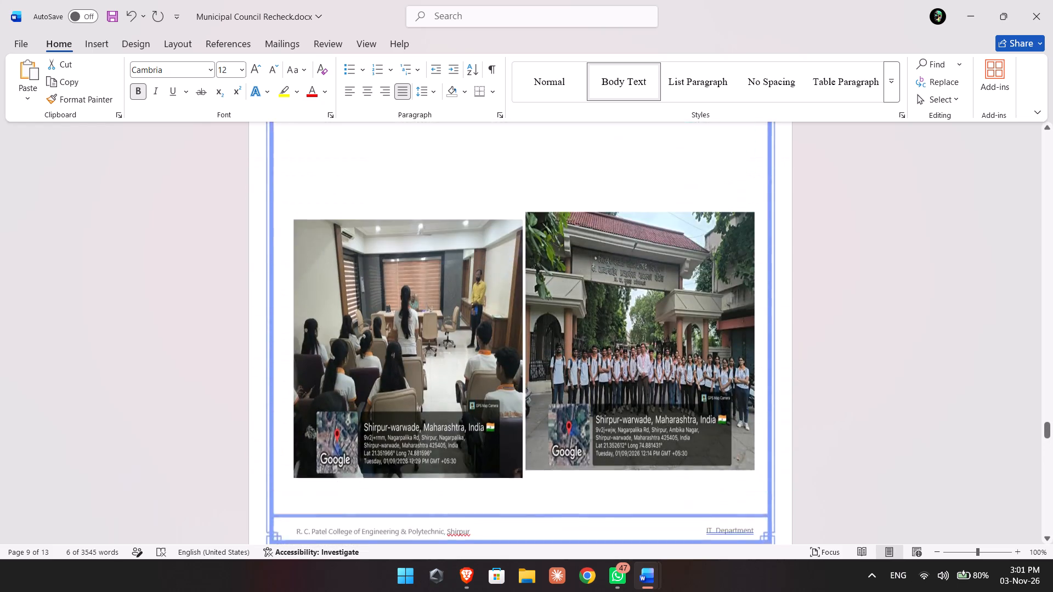
pyautogui.scroll(1, 433, 313)
pyautogui.scroll(-1, 433, 313)
pyautogui.scroll(1, 433, 313)
pyautogui.scroll(-1, 433, 313)
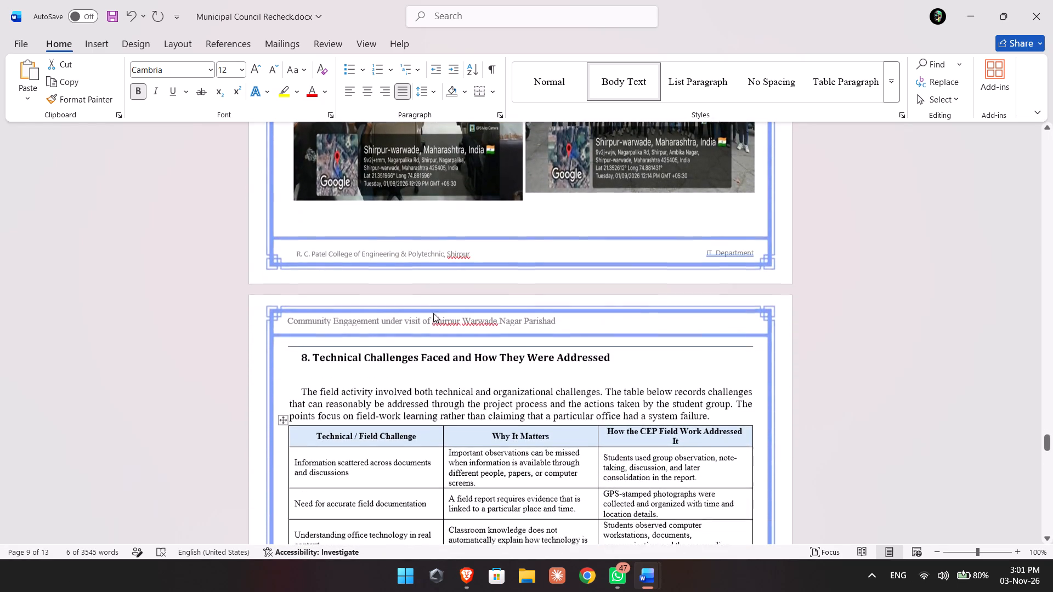
pyautogui.scroll(-1, 433, 313)
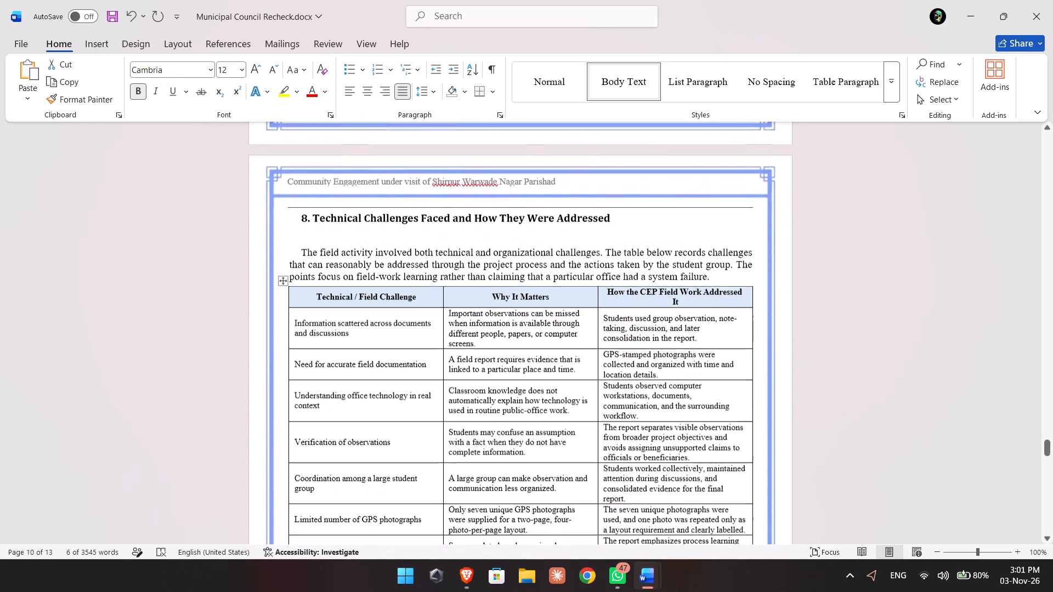
pyautogui.scroll(-1, 433, 313)
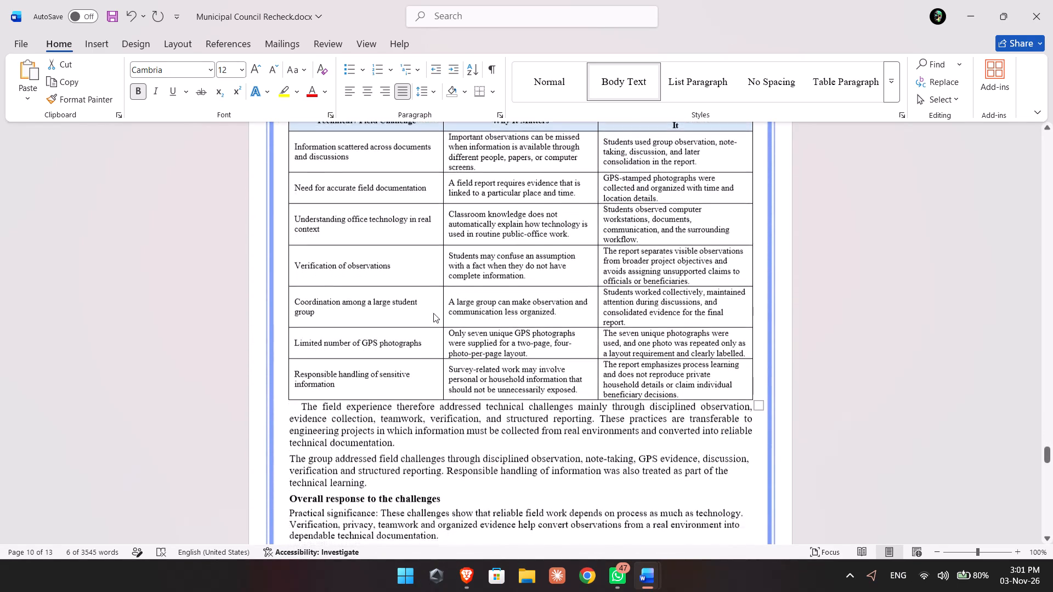
pyautogui.scroll(-1, 433, 313)
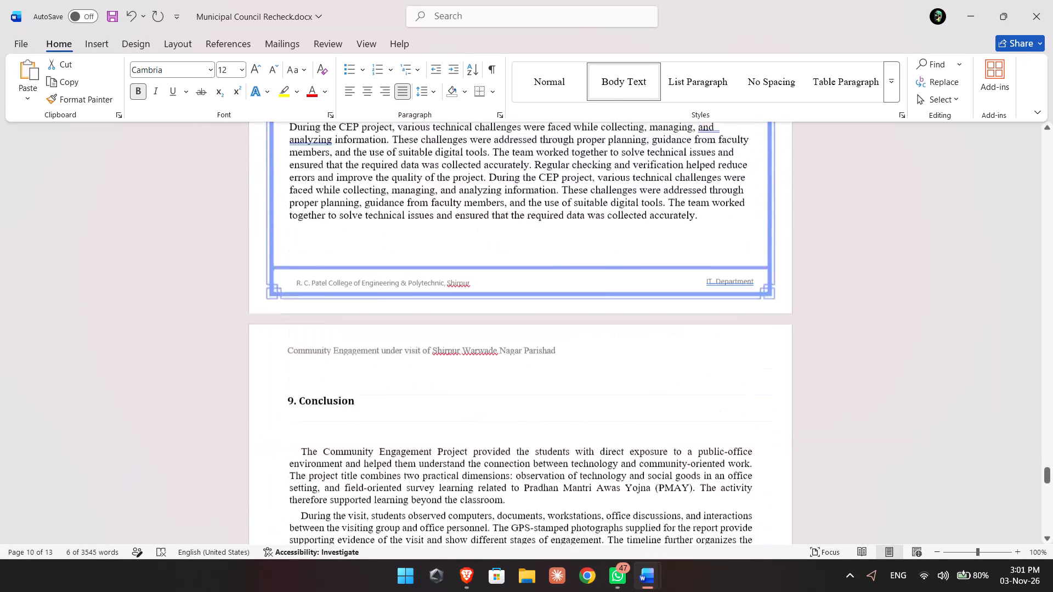
pyautogui.scroll(5, 433, 313)
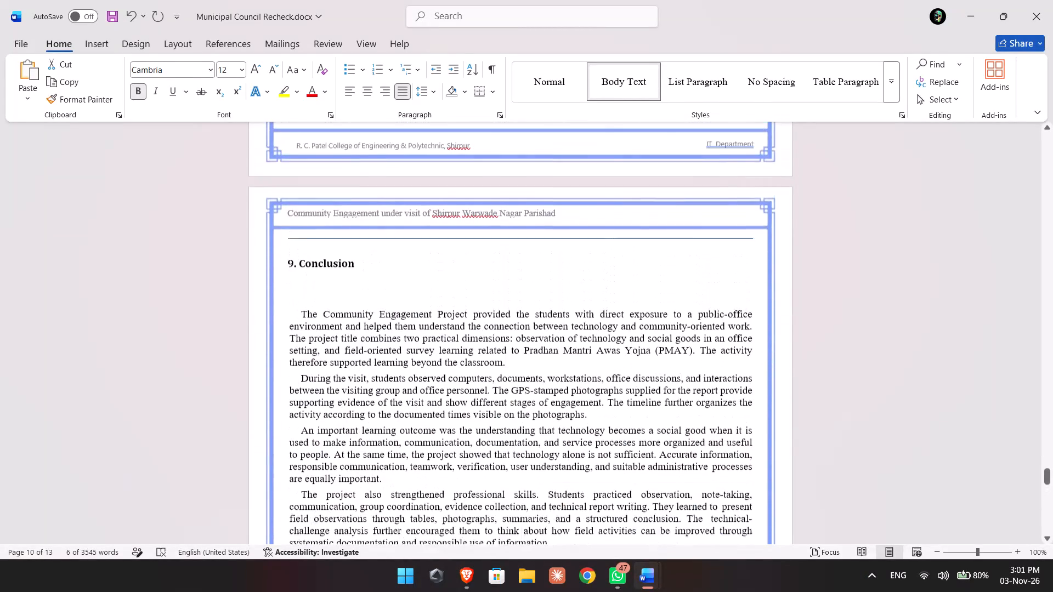
pyautogui.scroll(3, 433, 313)
# Set the line spacing of the "8. Technical Challenges Faced and How They Were Addressed" heading to 1.15.
pyautogui.rightClick(433, 313)
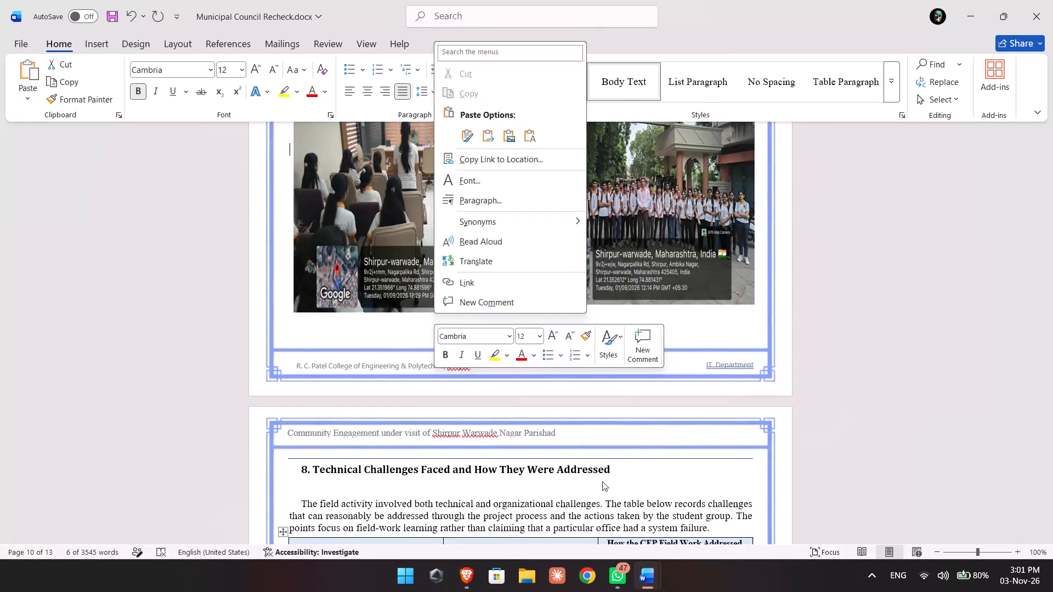
pyautogui.click(622, 470)
pyautogui.moveTo(624, 466); pyautogui.dragTo(293, 474)
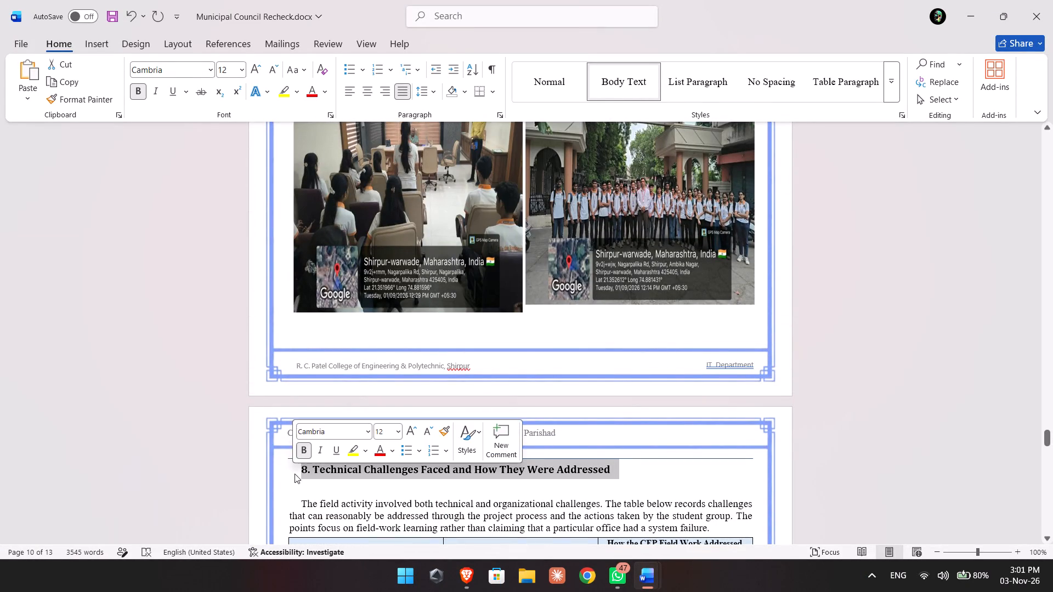
pyautogui.click(431, 93)
pyautogui.click(445, 124)
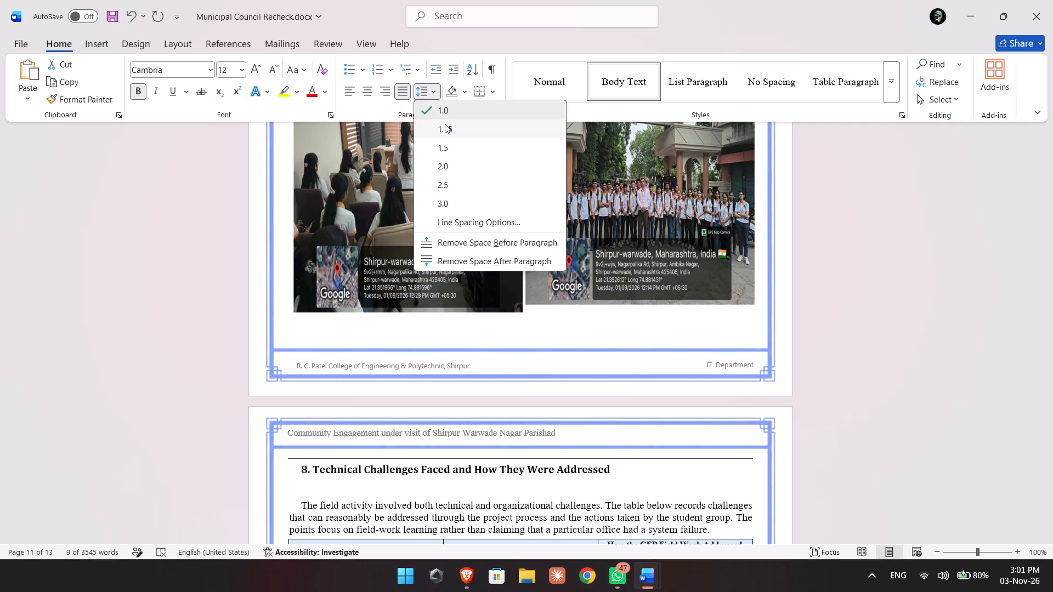
# Change the section 8 introductory paragraph above the table to the Cambria font with 1.15 line spacing.
pyautogui.scroll(-1, 390, 440)
pyautogui.moveTo(301, 418); pyautogui.dragTo(338, 424)
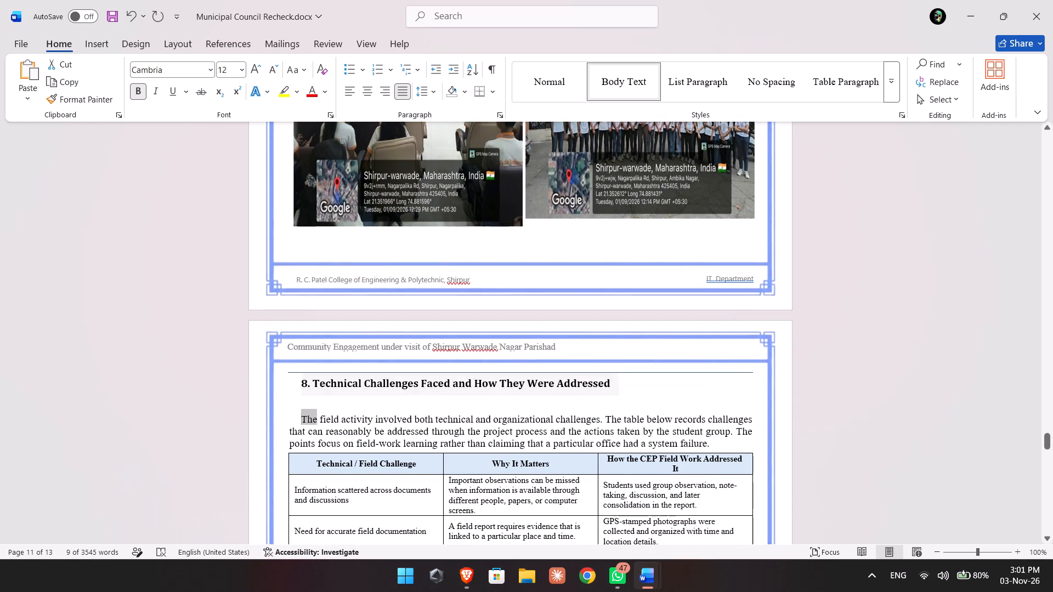
pyautogui.moveTo(338, 424); pyautogui.dragTo(711, 440)
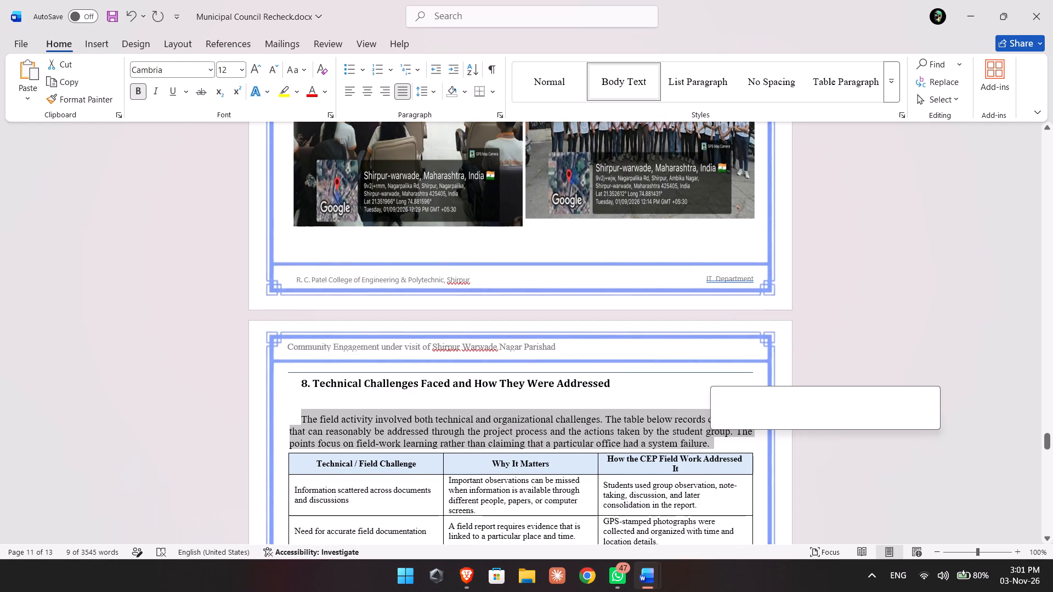
pyautogui.click(209, 65)
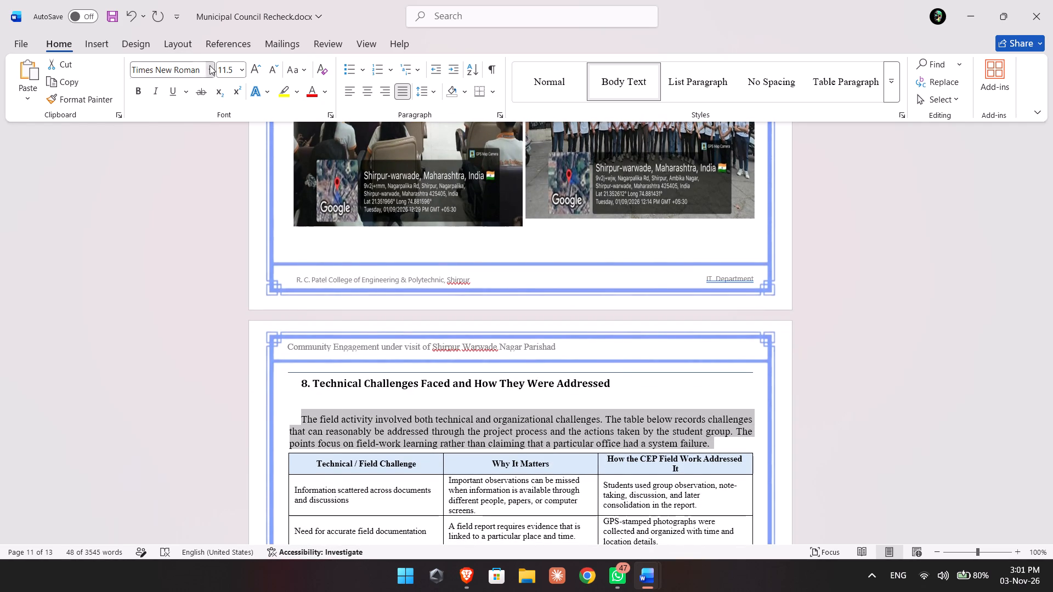
pyautogui.click(190, 206)
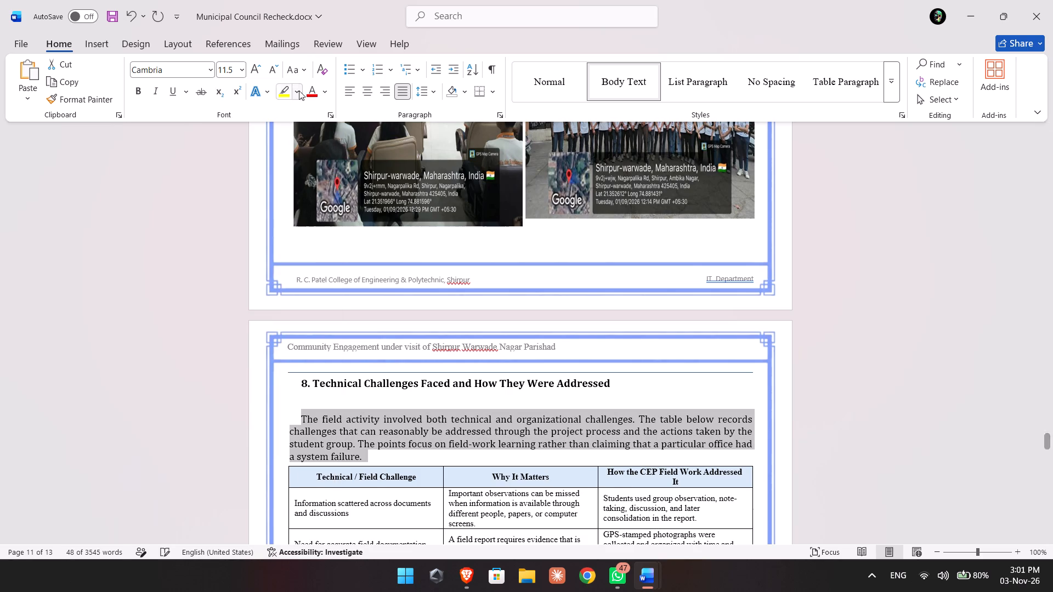
pyautogui.click(433, 87)
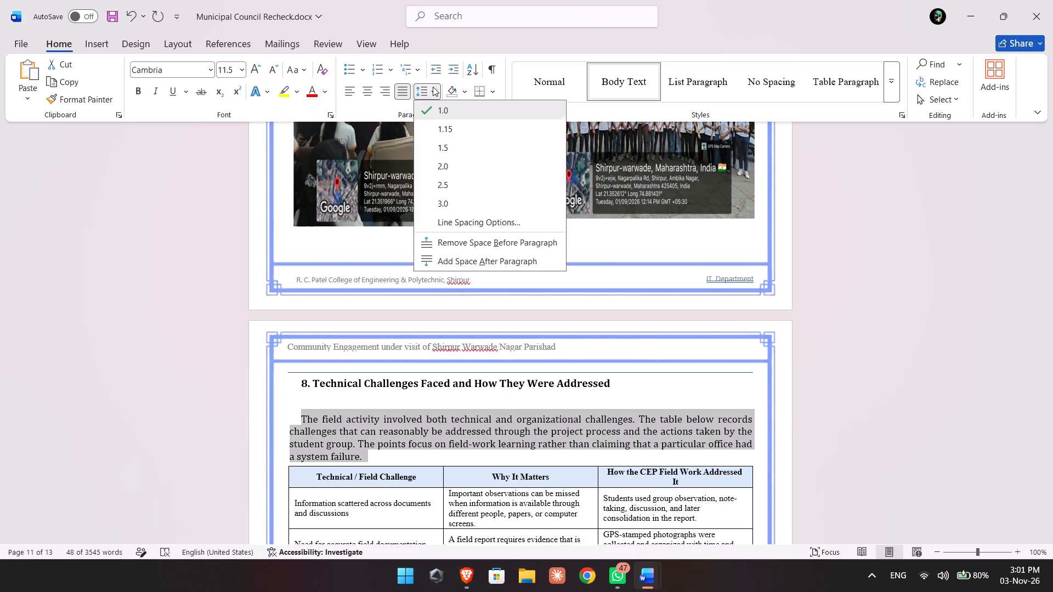
pyautogui.click(432, 130)
# Set the line spacing of the entire technical challenges table in section 8 to 1.15.
pyautogui.scroll(-1, 471, 337)
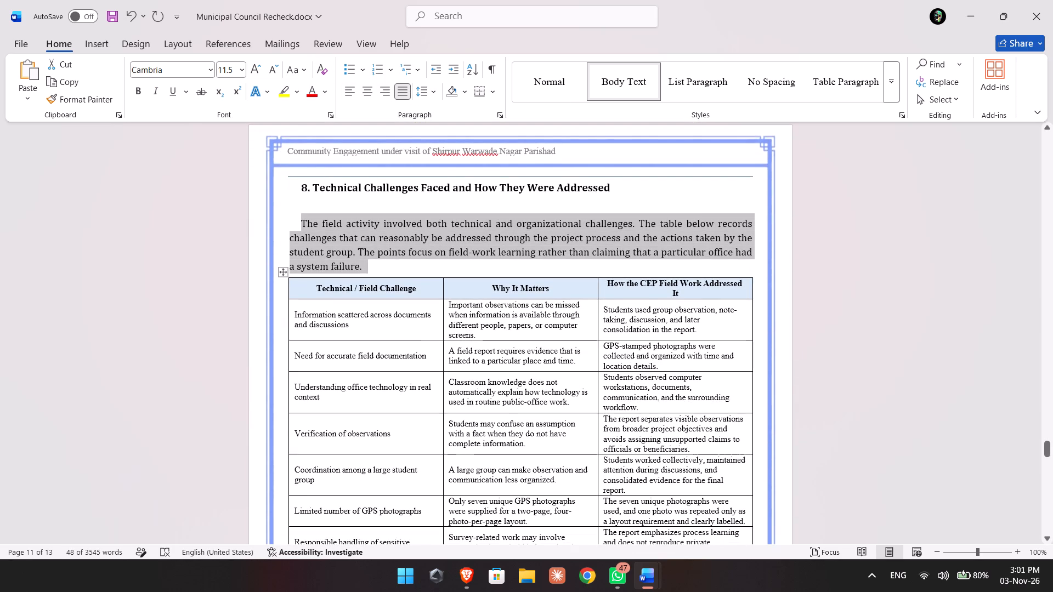
pyautogui.moveTo(316, 288); pyautogui.dragTo(706, 557)
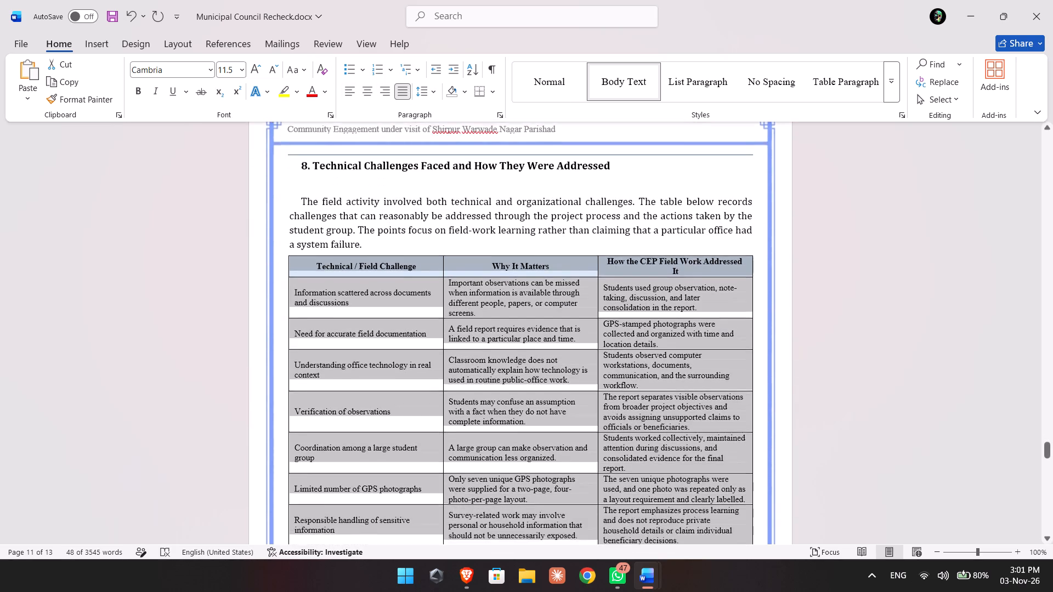
pyautogui.moveTo(706, 557); pyautogui.dragTo(695, 380)
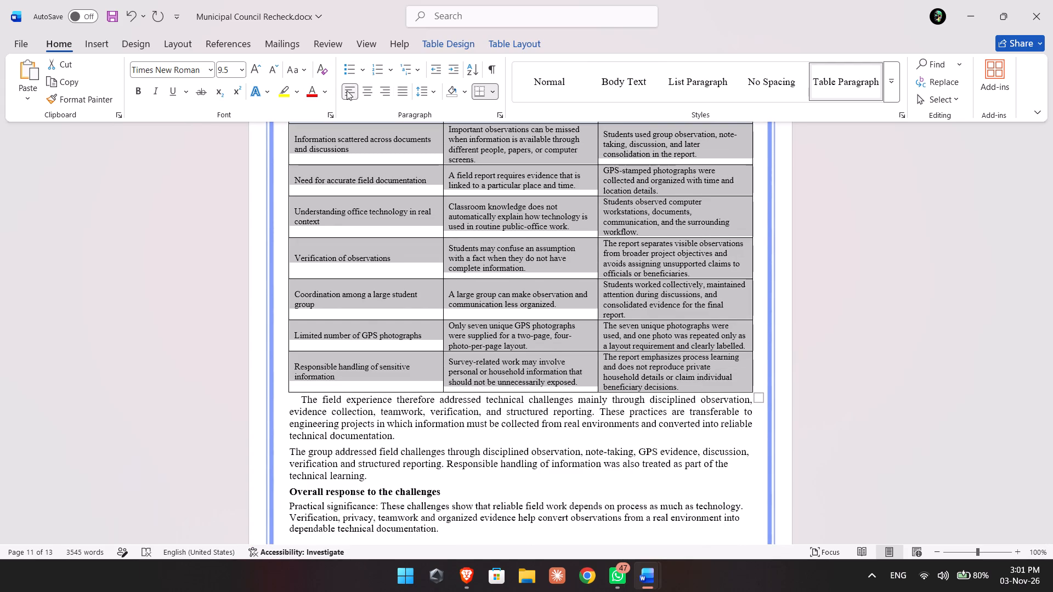
pyautogui.click(439, 94)
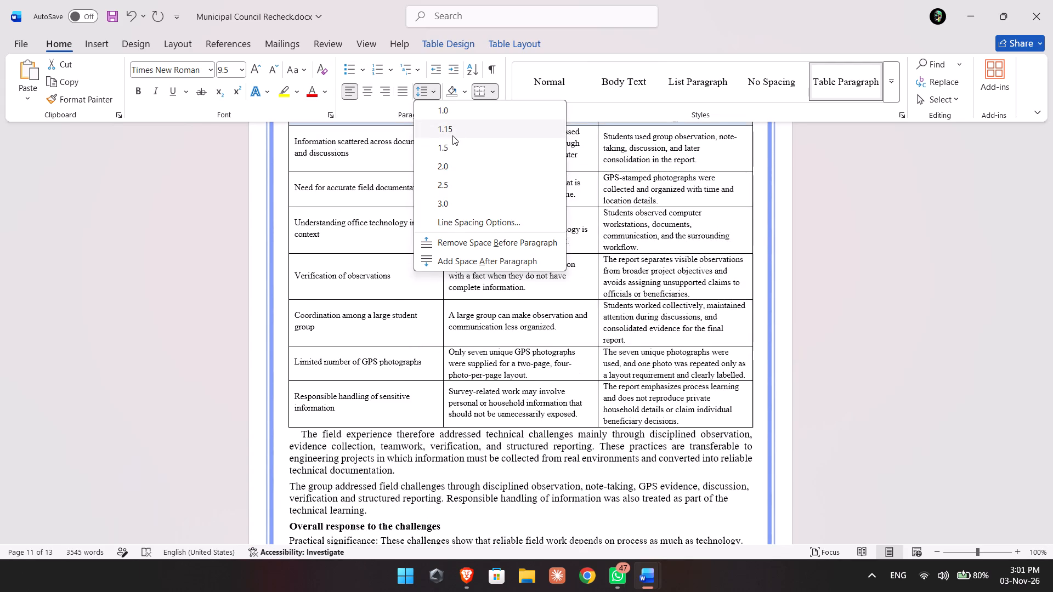
pyautogui.click(452, 135)
# Insert one blank line below the technical challenges table and one between the introductory paragraph and the table.
pyautogui.scroll(-1, 466, 372)
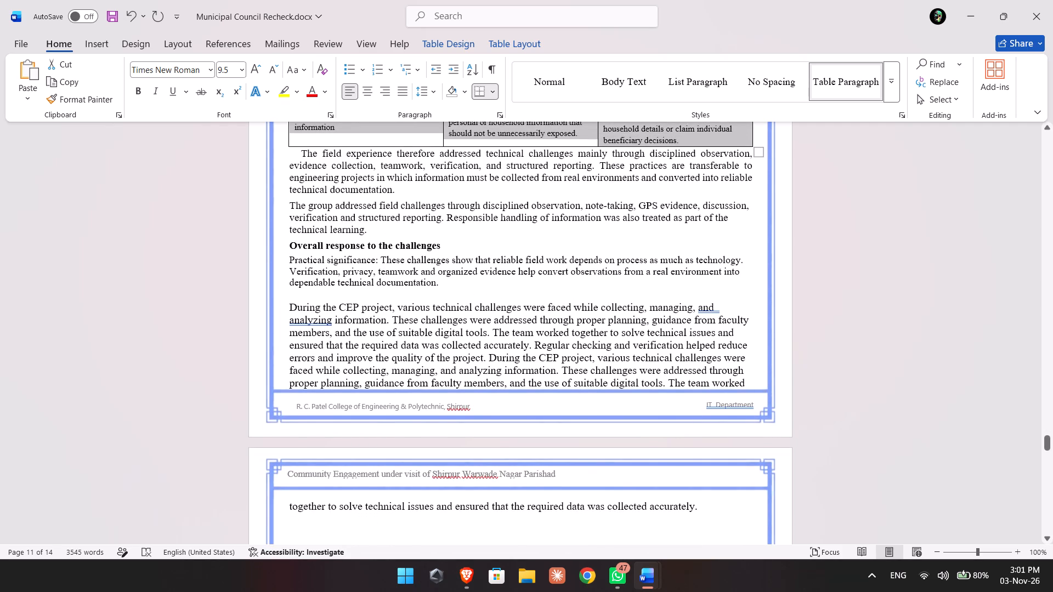
pyautogui.click(299, 154)
pyautogui.press('Return')
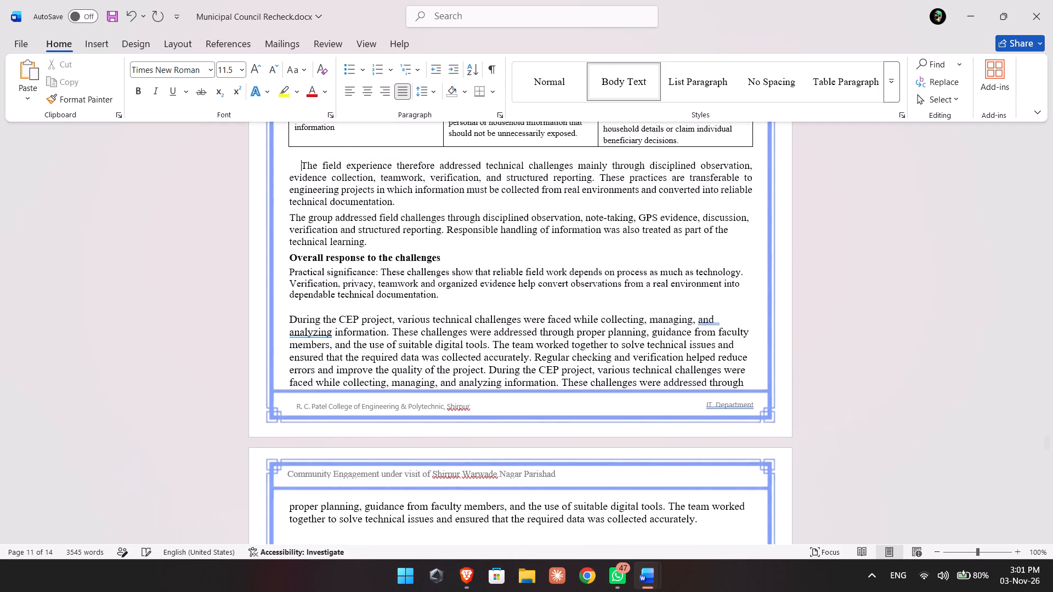
pyautogui.scroll(3, 299, 154)
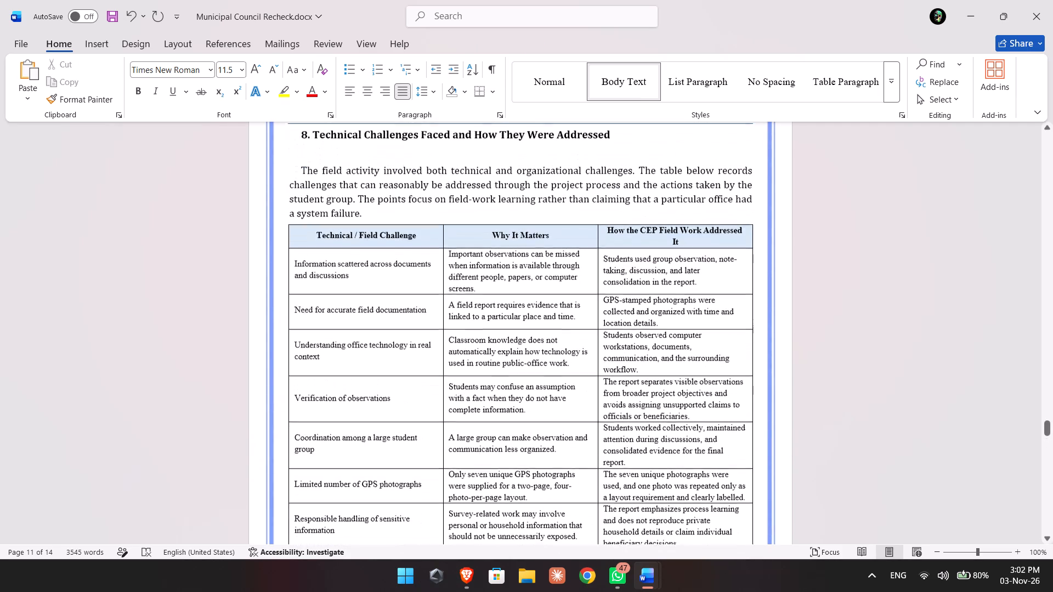
pyautogui.rightClick(299, 154)
pyautogui.click(286, 210)
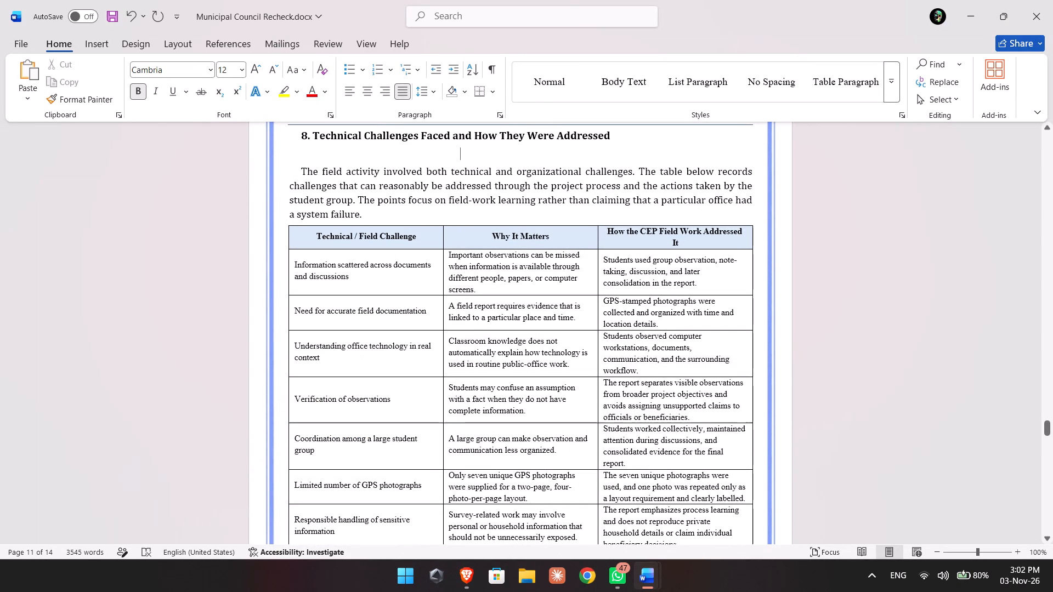
pyautogui.click(369, 215)
pyautogui.press('Return')
# Delete the last section 8 paragraph, from "During the CEP project, various technical challenges" through "was collected accurately.".
pyautogui.scroll(-1, 369, 215)
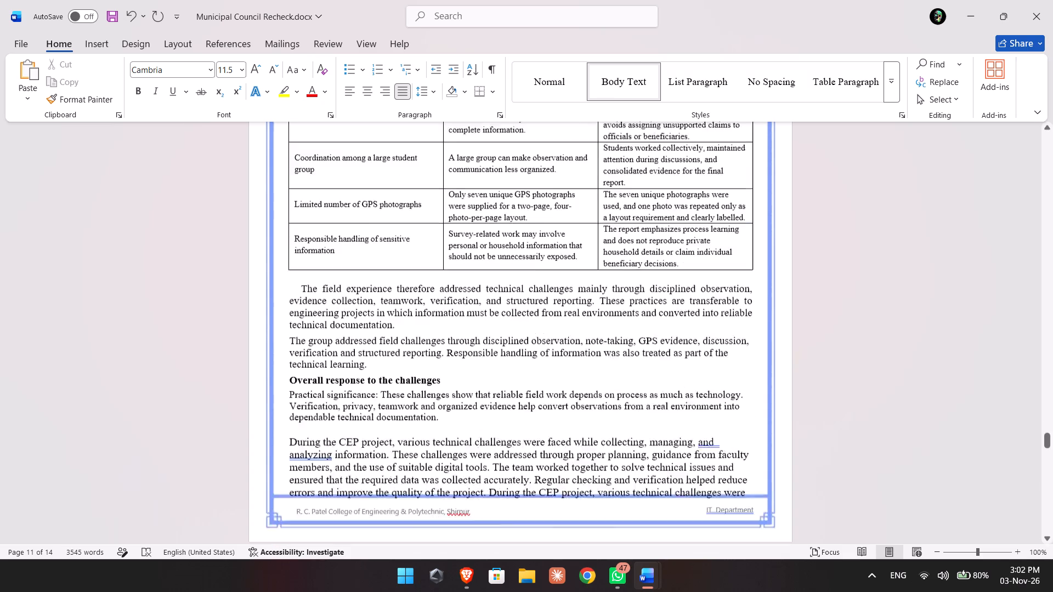
pyautogui.scroll(-2, 369, 215)
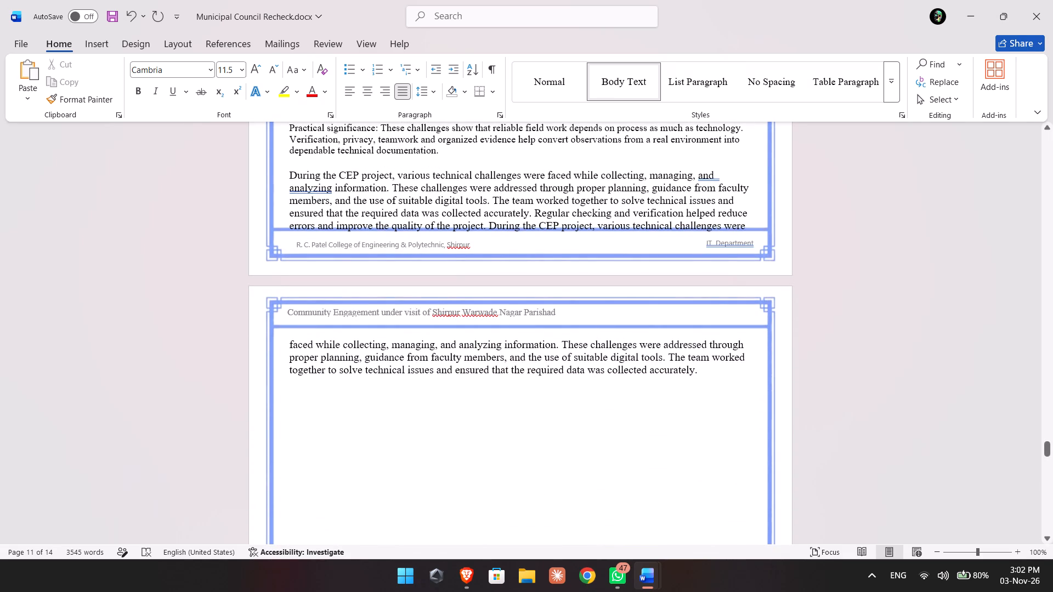
pyautogui.moveTo(701, 374); pyautogui.dragTo(305, 177)
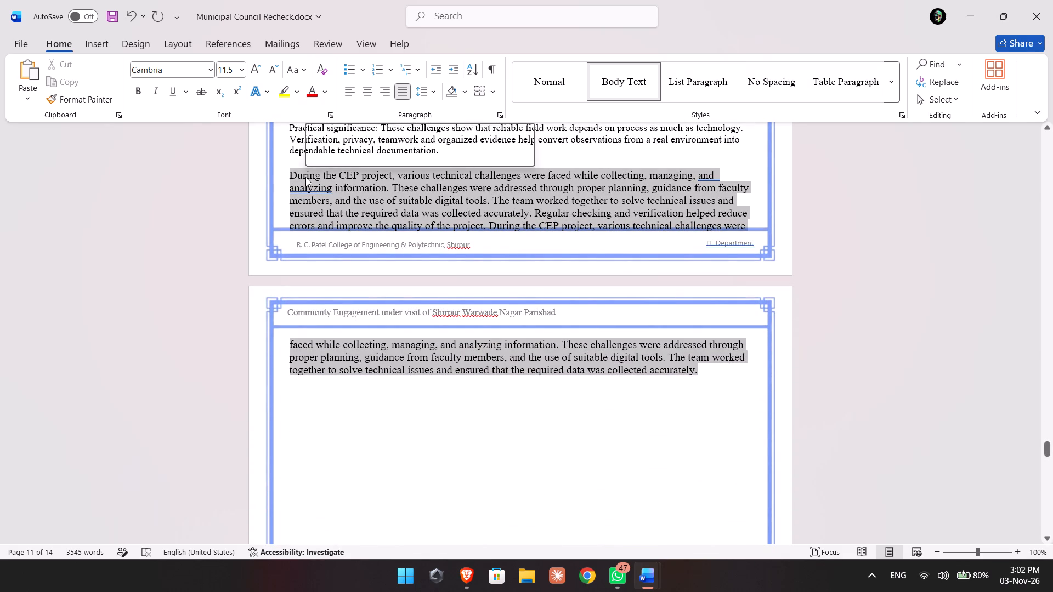
pyautogui.press('BackSpace')
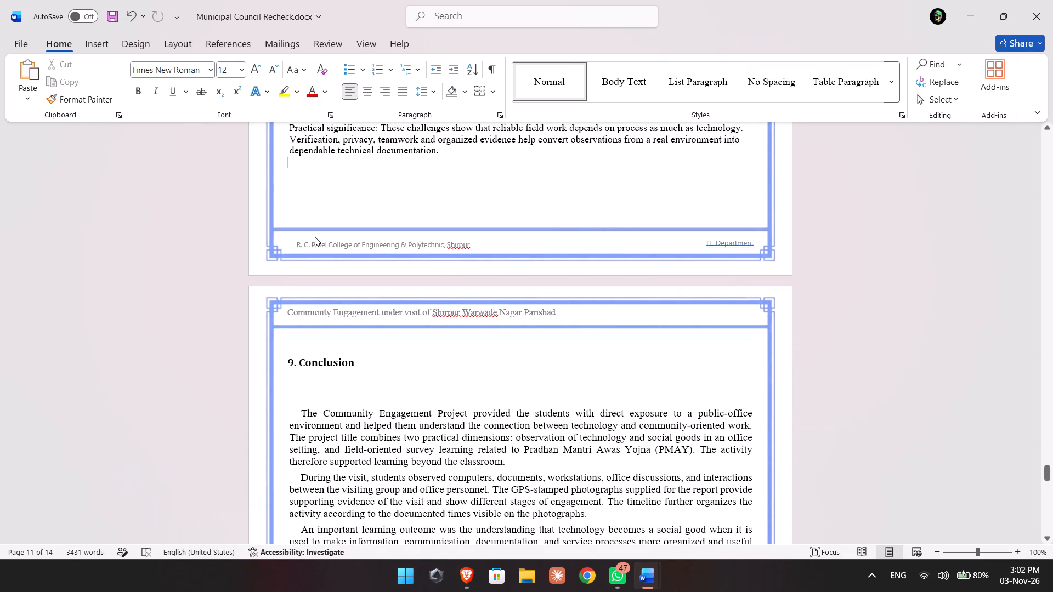
# Change the section 8 text below the table, from "The field experience" through "dependable technical documentation.", to Cambria size 12.
pyautogui.scroll(1, 315, 237)
pyautogui.moveTo(315, 237); pyautogui.dragTo(418, 325)
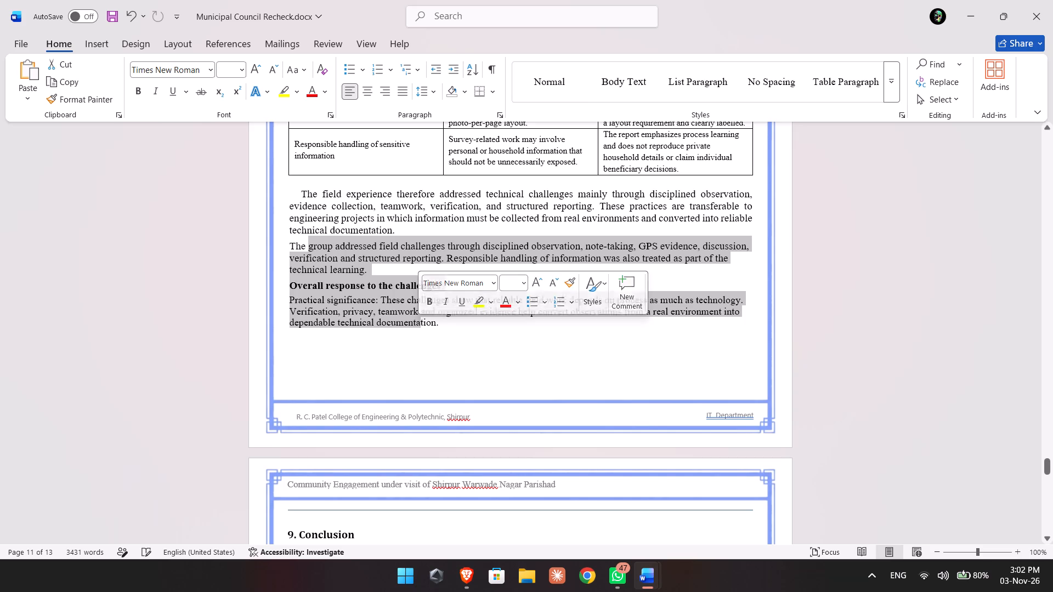
pyautogui.click(475, 334)
pyautogui.moveTo(466, 325); pyautogui.dragTo(304, 198)
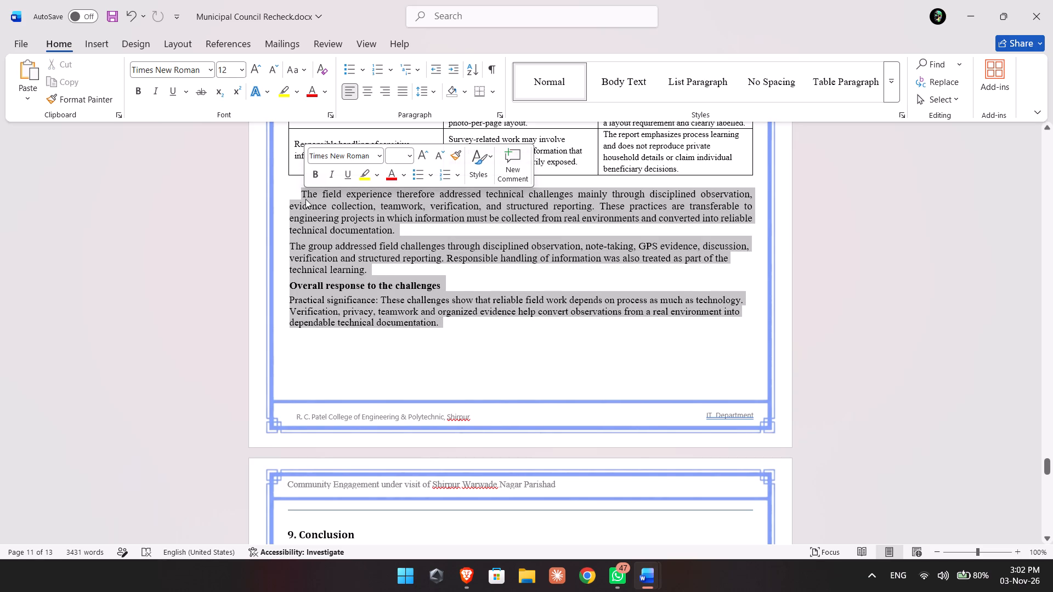
pyautogui.click(210, 72)
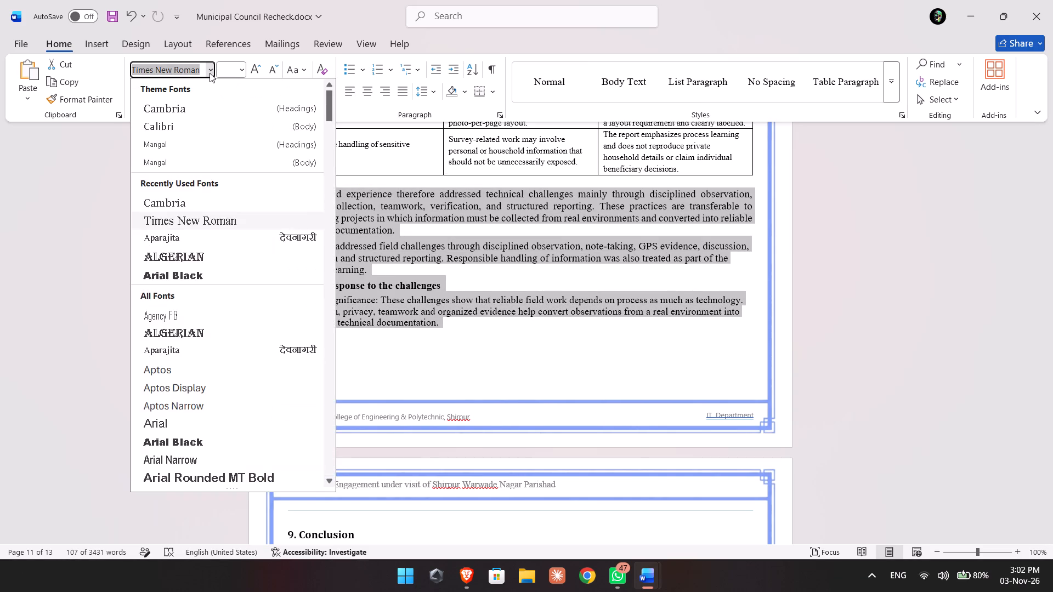
pyautogui.click(189, 201)
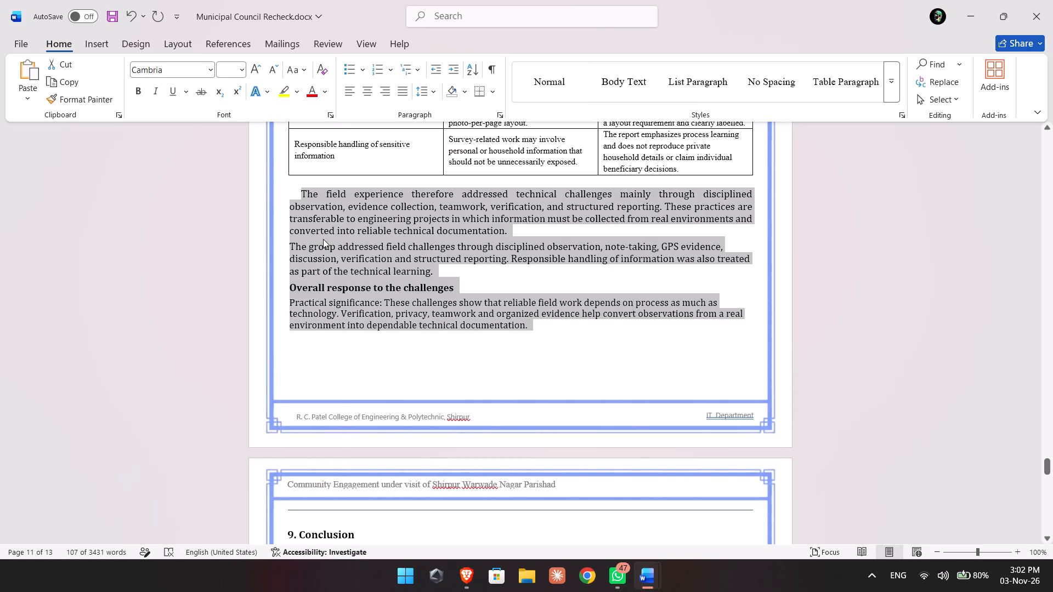
pyautogui.click(244, 73)
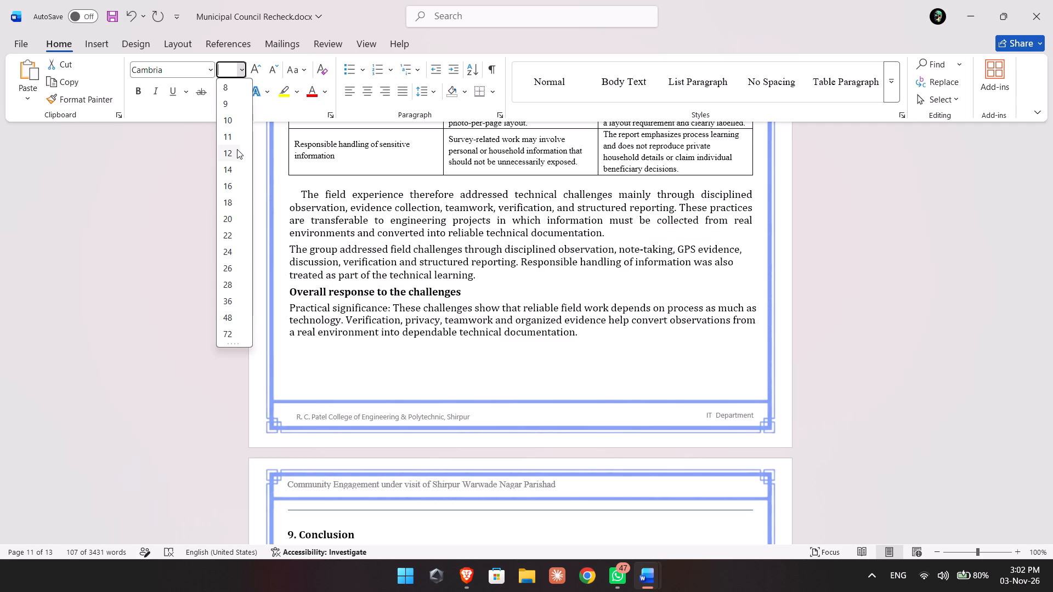
pyautogui.click(237, 149)
pyautogui.click(435, 328)
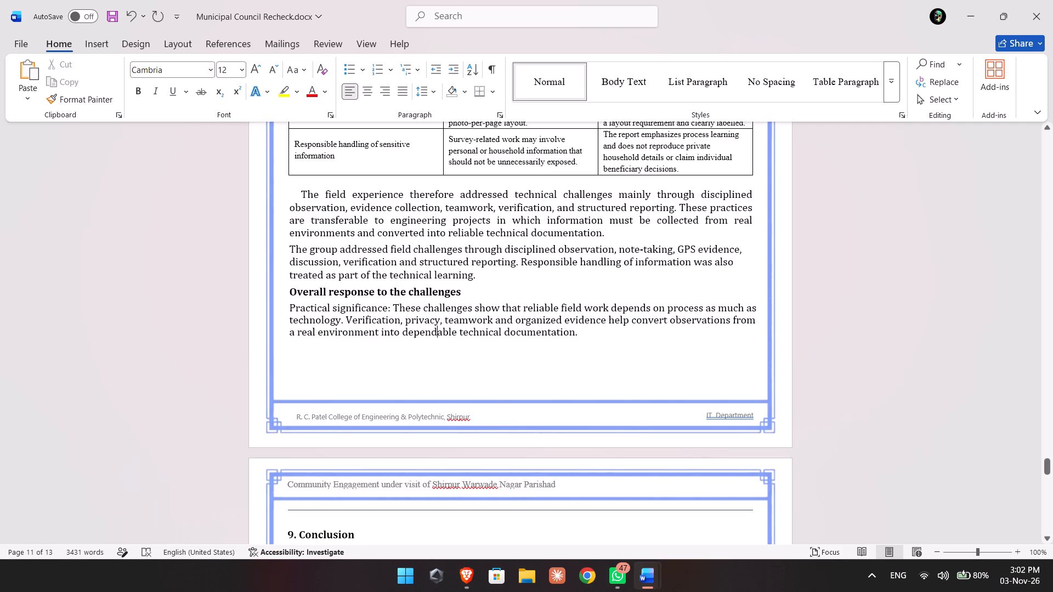
# Set the line spacing of all the section 8 text below the technical challenges table to 1.15.
pyautogui.moveTo(580, 332); pyautogui.dragTo(310, 199)
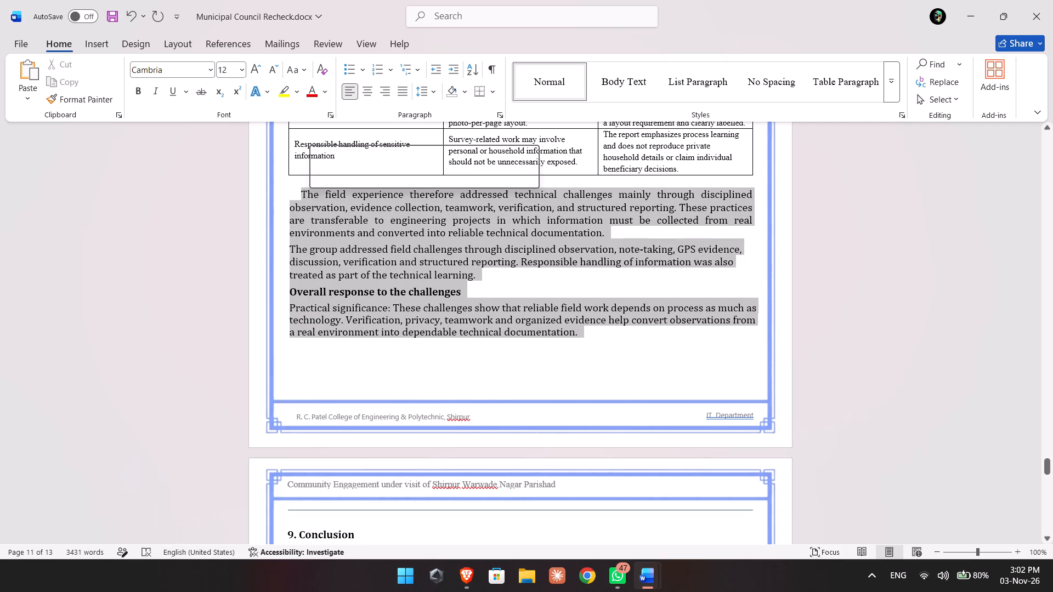
pyautogui.click(429, 95)
pyautogui.click(444, 134)
pyautogui.click(417, 317)
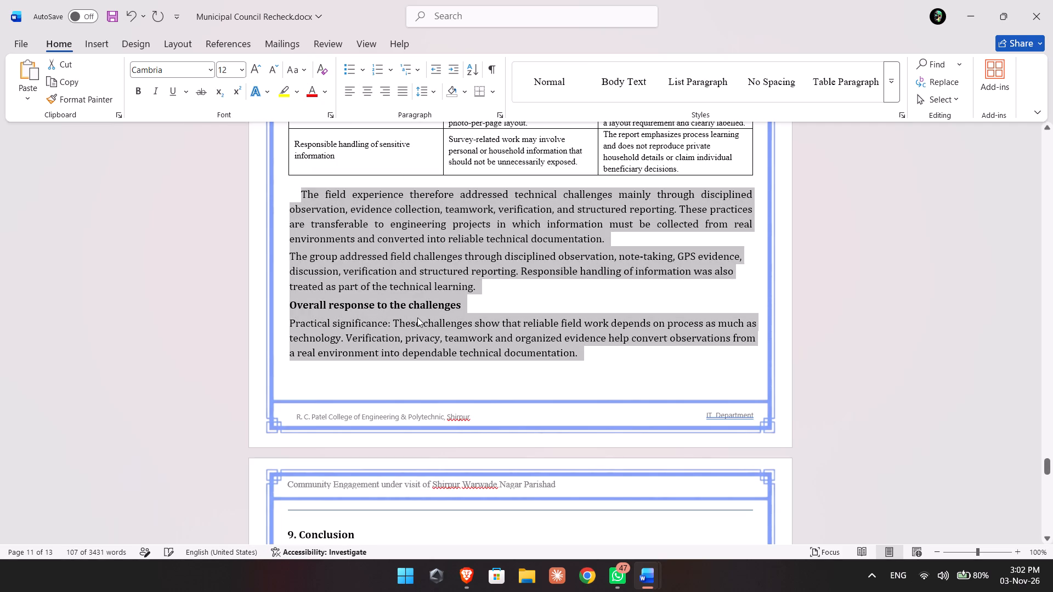
# Set the line spacing of the "9. Conclusion" heading to 1.15.
pyautogui.scroll(-2, 417, 317)
pyautogui.moveTo(359, 168); pyautogui.dragTo(282, 164)
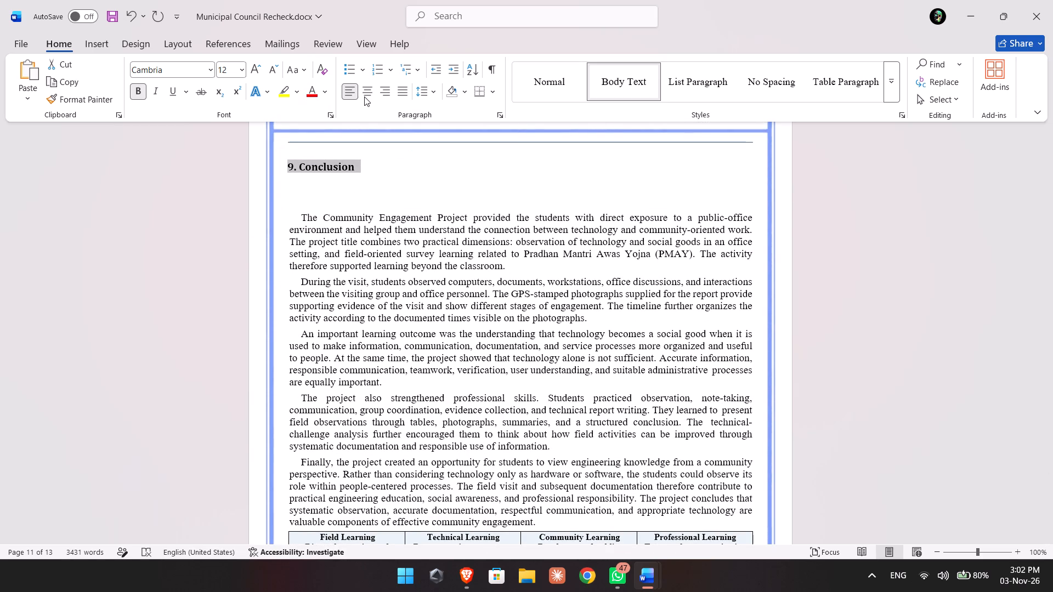
pyautogui.click(434, 91)
pyautogui.click(432, 125)
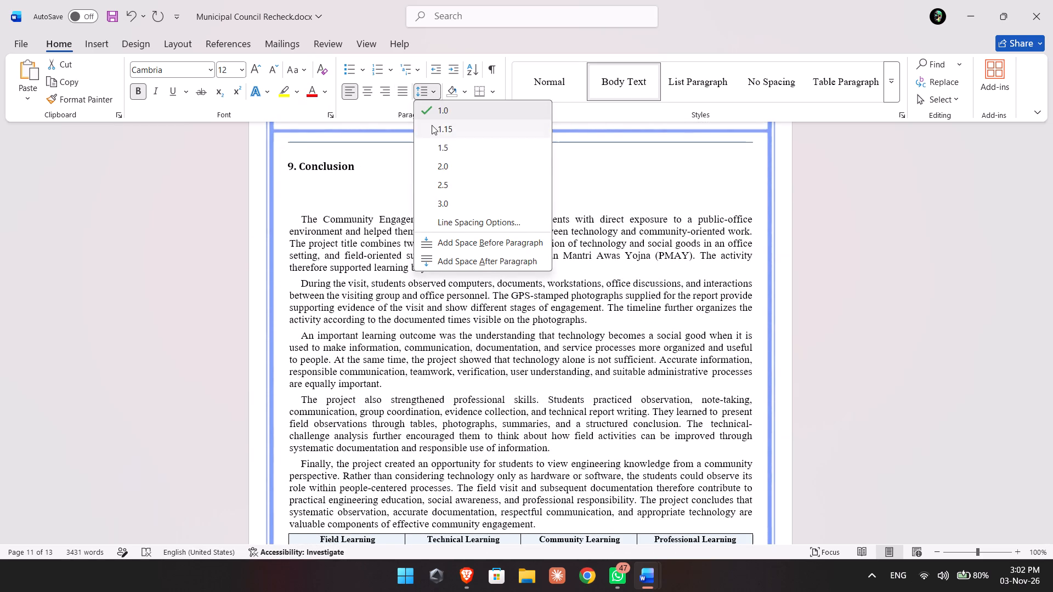
# Format the five Conclusion paragraphs above the learning table in Cambria size 12 with 1.15 line spacing.
pyautogui.scroll(-1, 449, 321)
pyautogui.scroll(1, 449, 321)
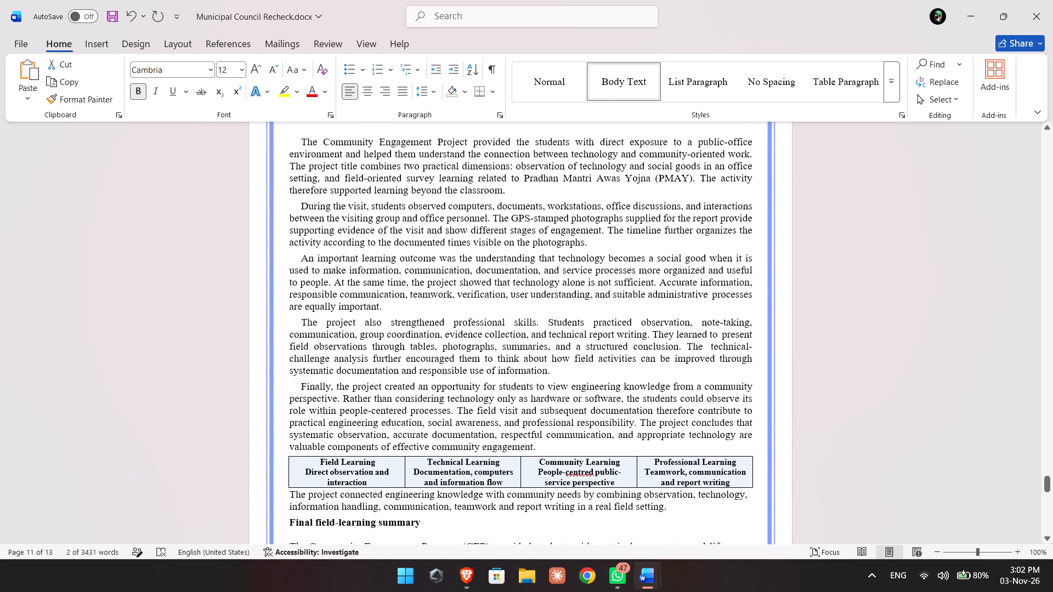
pyautogui.moveTo(299, 145); pyautogui.dragTo(524, 449)
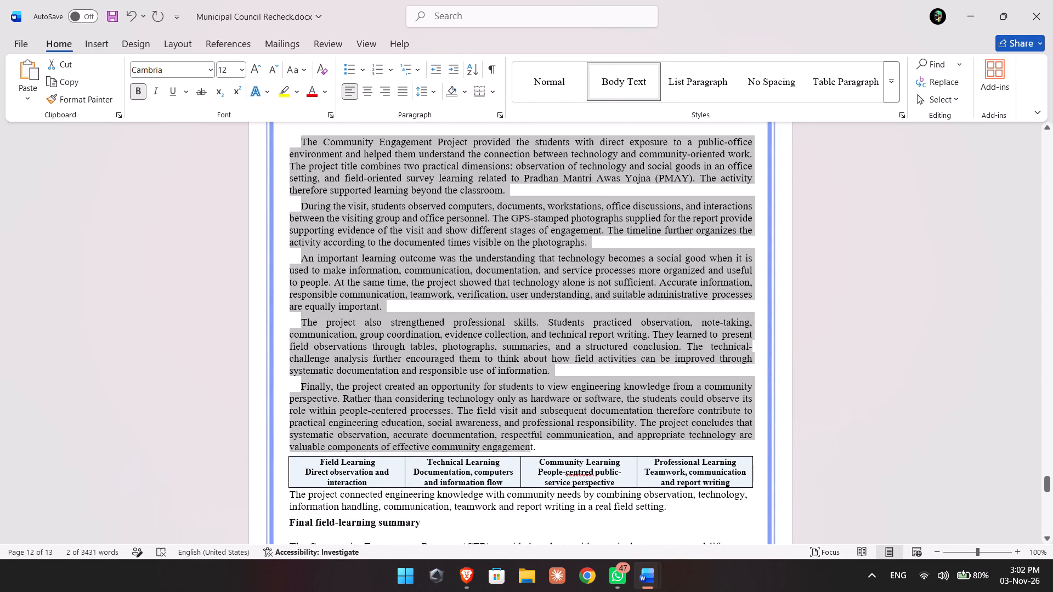
pyautogui.moveTo(524, 449); pyautogui.dragTo(535, 448)
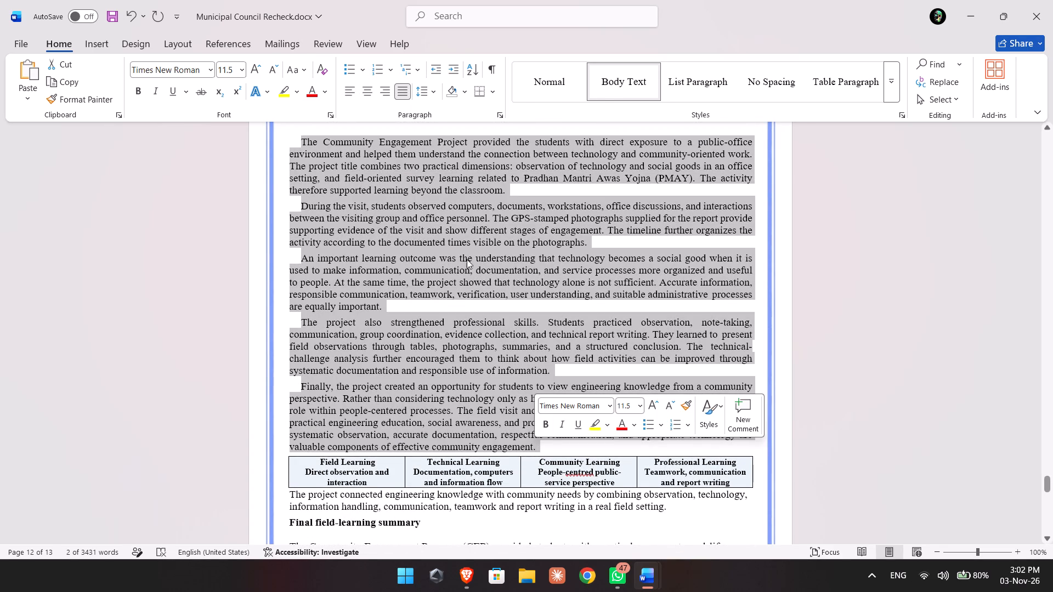
pyautogui.click(210, 67)
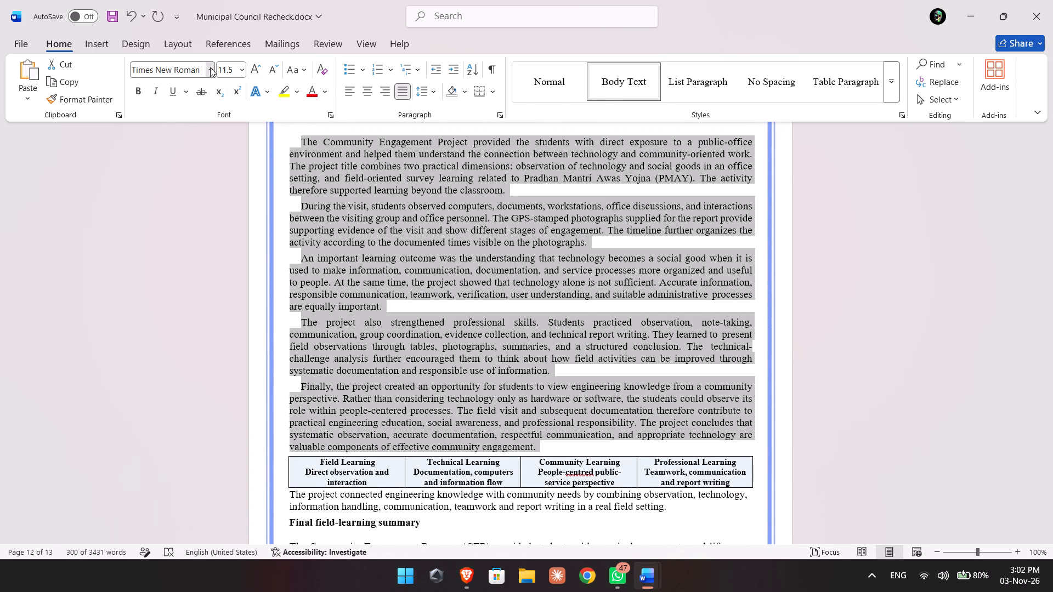
pyautogui.click(182, 205)
pyautogui.click(242, 68)
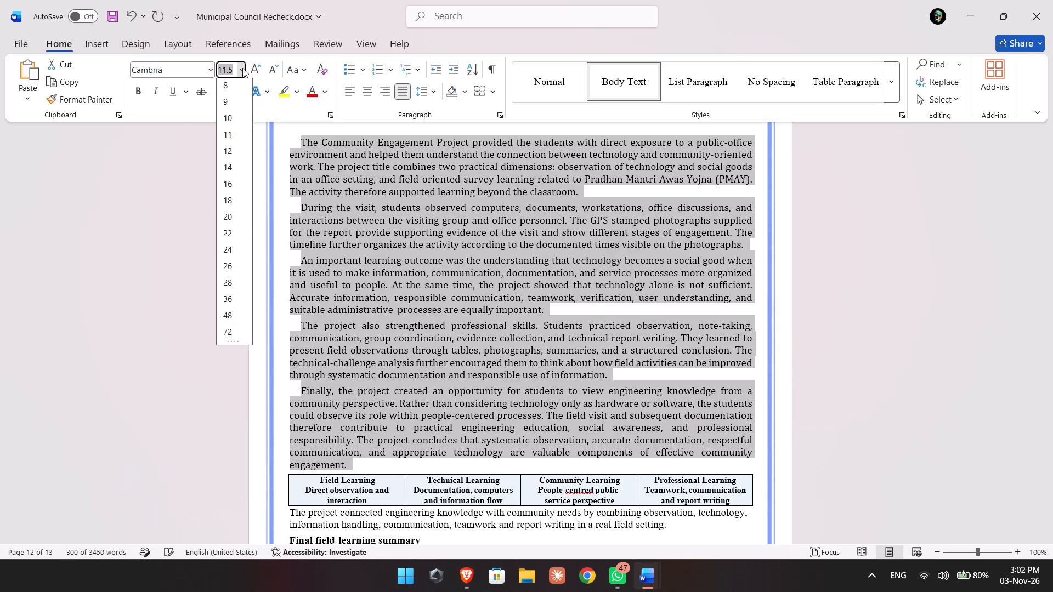
pyautogui.click(236, 151)
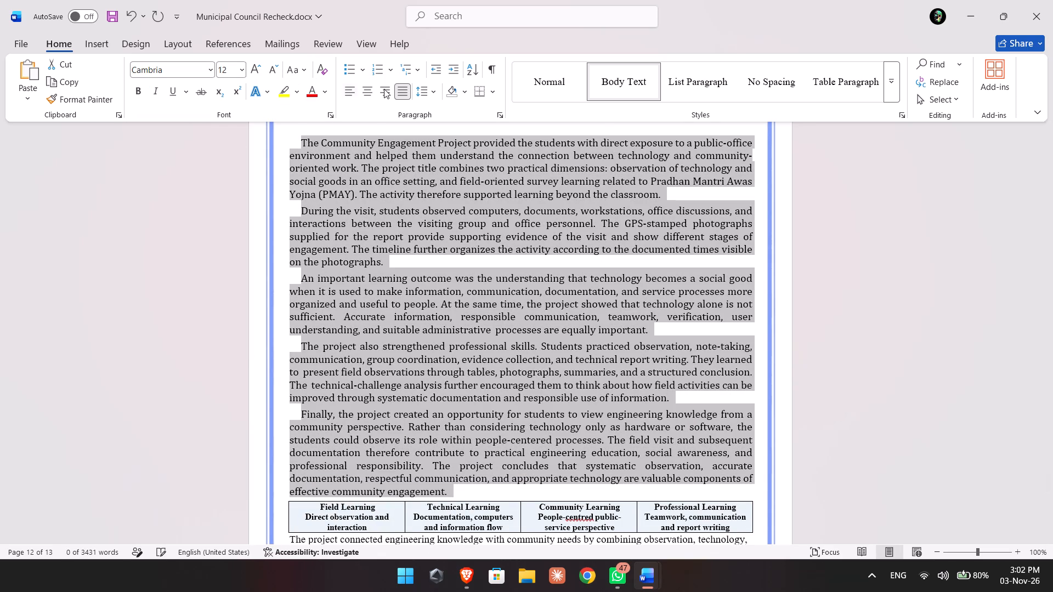
pyautogui.click(433, 96)
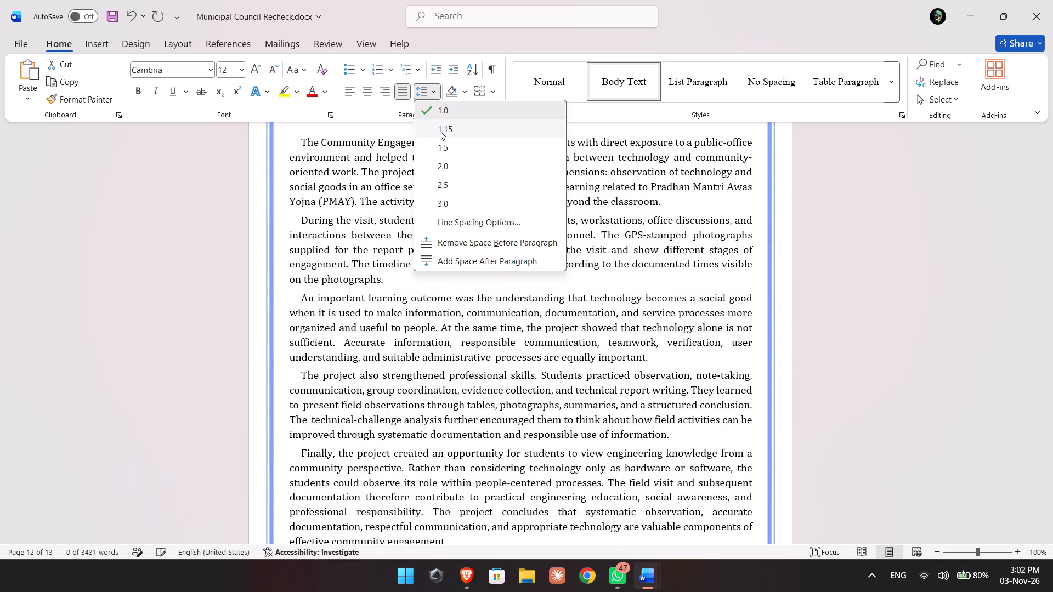
pyautogui.click(441, 128)
# Insert one blank line between the last Conclusion paragraph and the learning table.
pyautogui.scroll(-1, 429, 265)
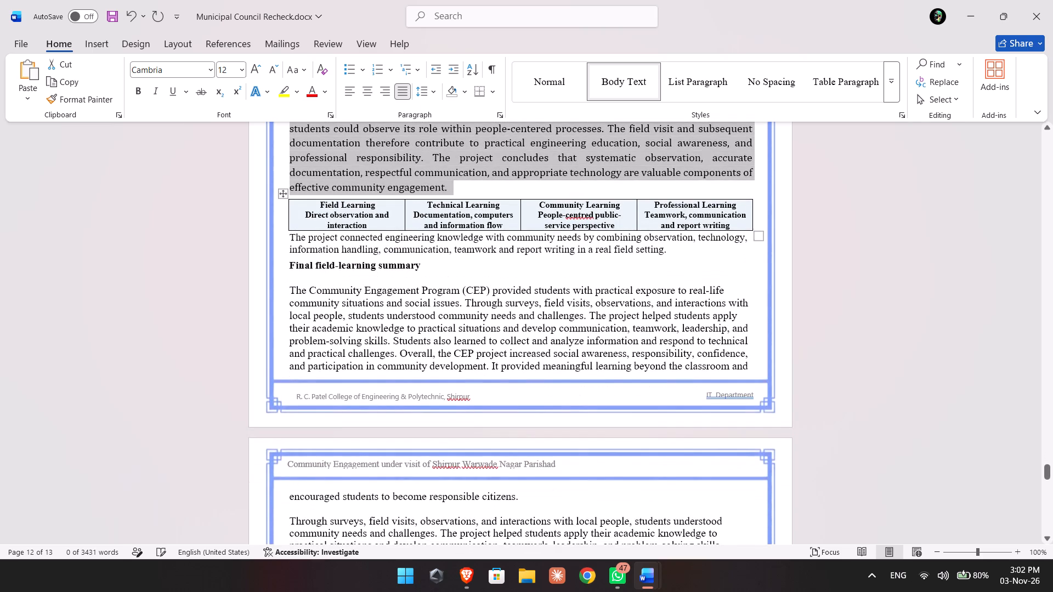
pyautogui.click(479, 198)
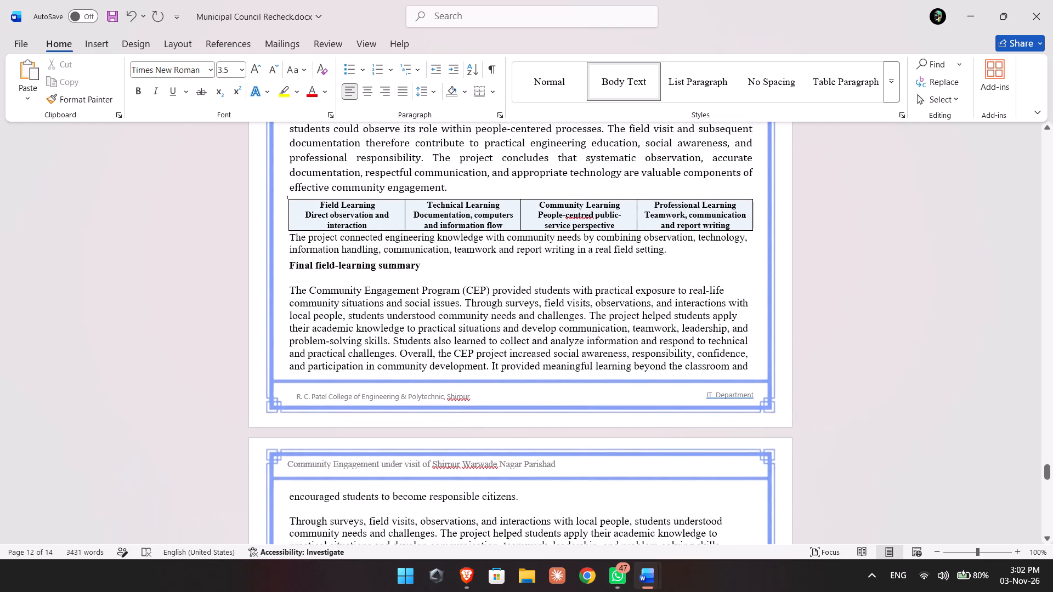
pyautogui.click(471, 186)
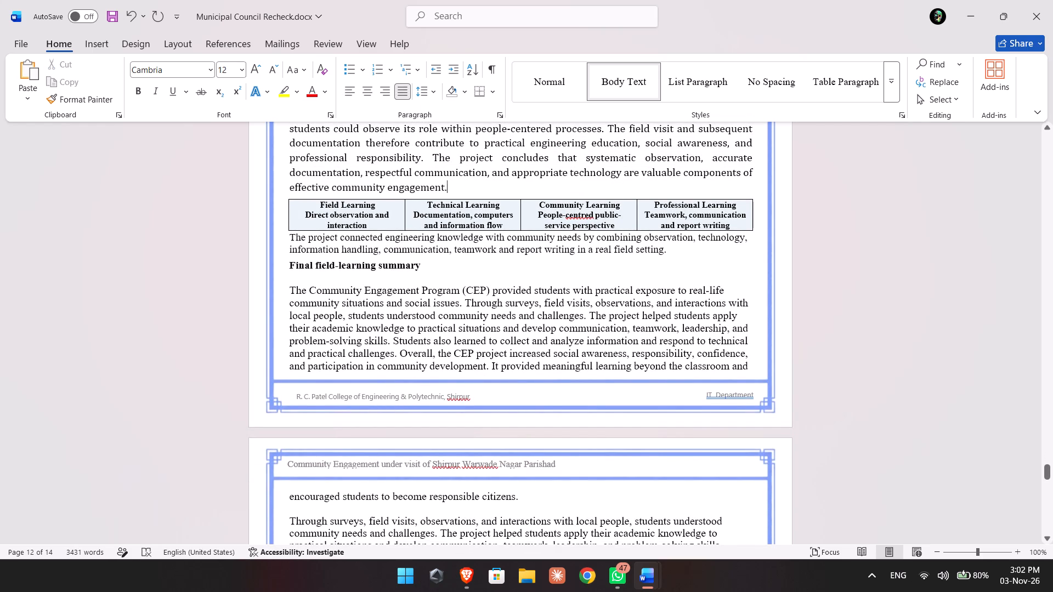
pyautogui.press('Return')
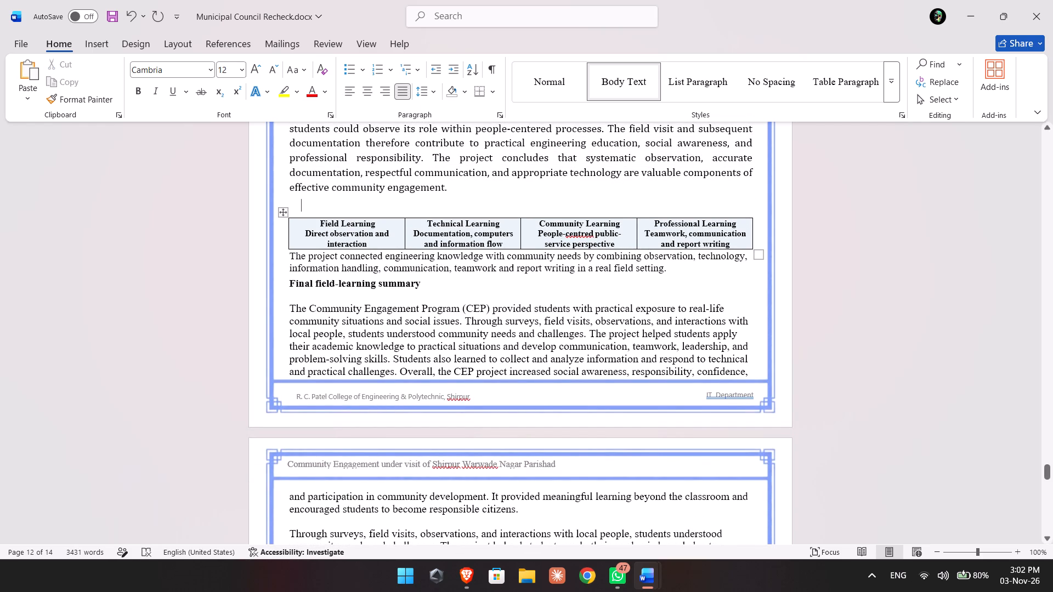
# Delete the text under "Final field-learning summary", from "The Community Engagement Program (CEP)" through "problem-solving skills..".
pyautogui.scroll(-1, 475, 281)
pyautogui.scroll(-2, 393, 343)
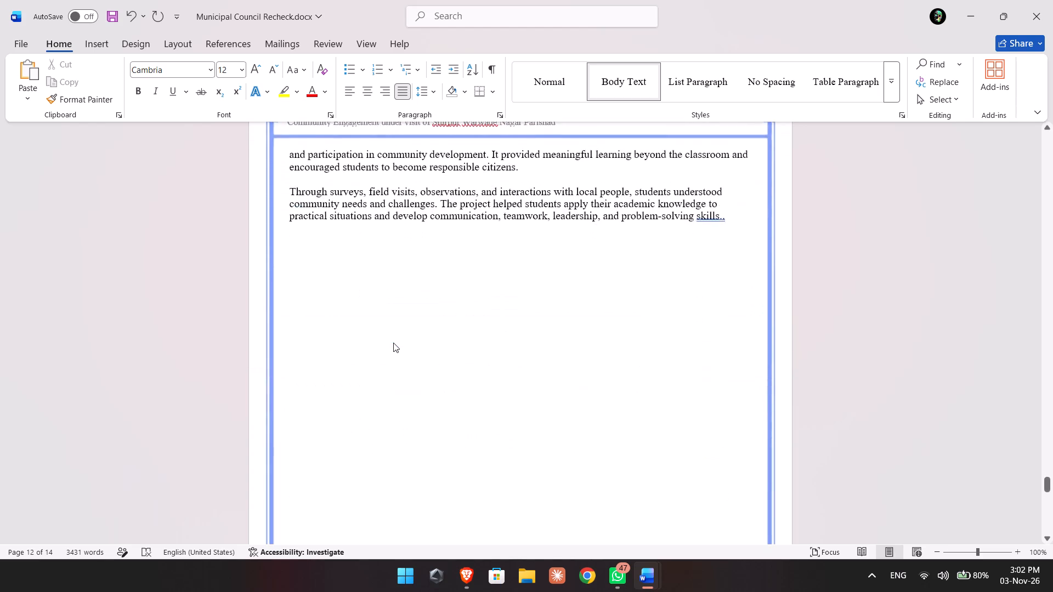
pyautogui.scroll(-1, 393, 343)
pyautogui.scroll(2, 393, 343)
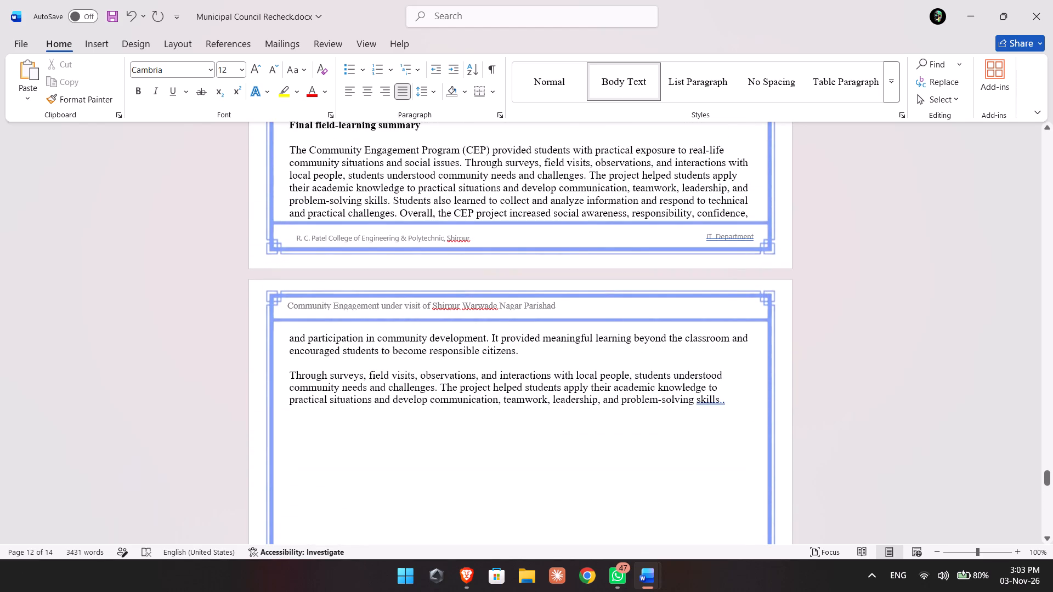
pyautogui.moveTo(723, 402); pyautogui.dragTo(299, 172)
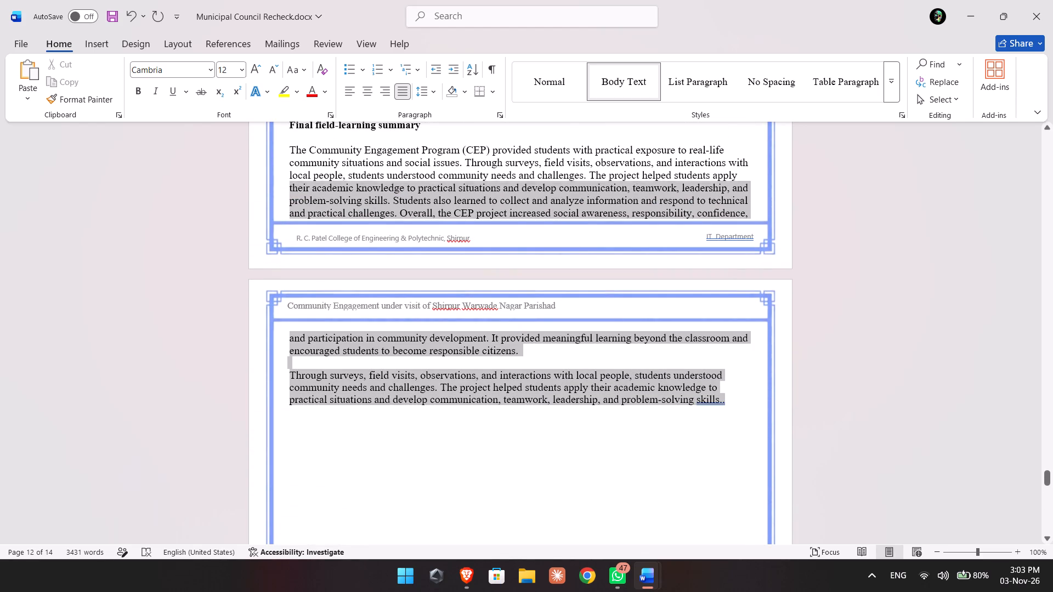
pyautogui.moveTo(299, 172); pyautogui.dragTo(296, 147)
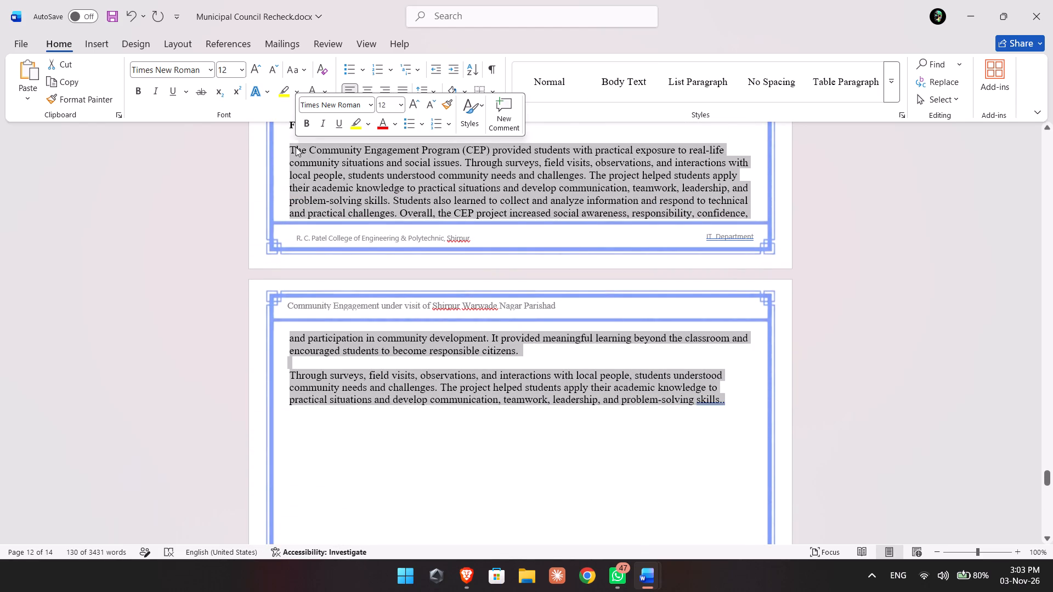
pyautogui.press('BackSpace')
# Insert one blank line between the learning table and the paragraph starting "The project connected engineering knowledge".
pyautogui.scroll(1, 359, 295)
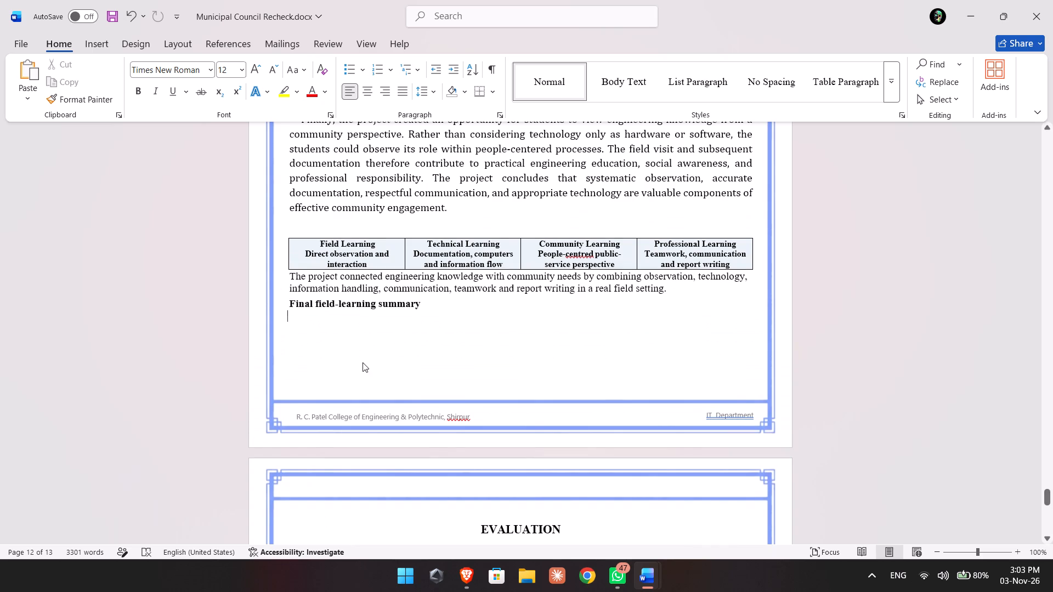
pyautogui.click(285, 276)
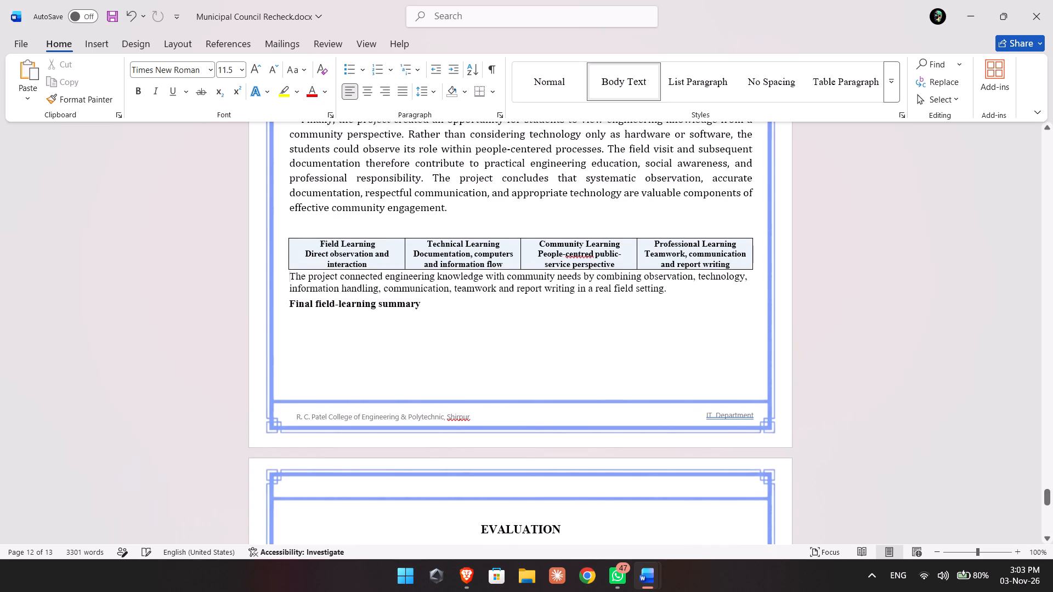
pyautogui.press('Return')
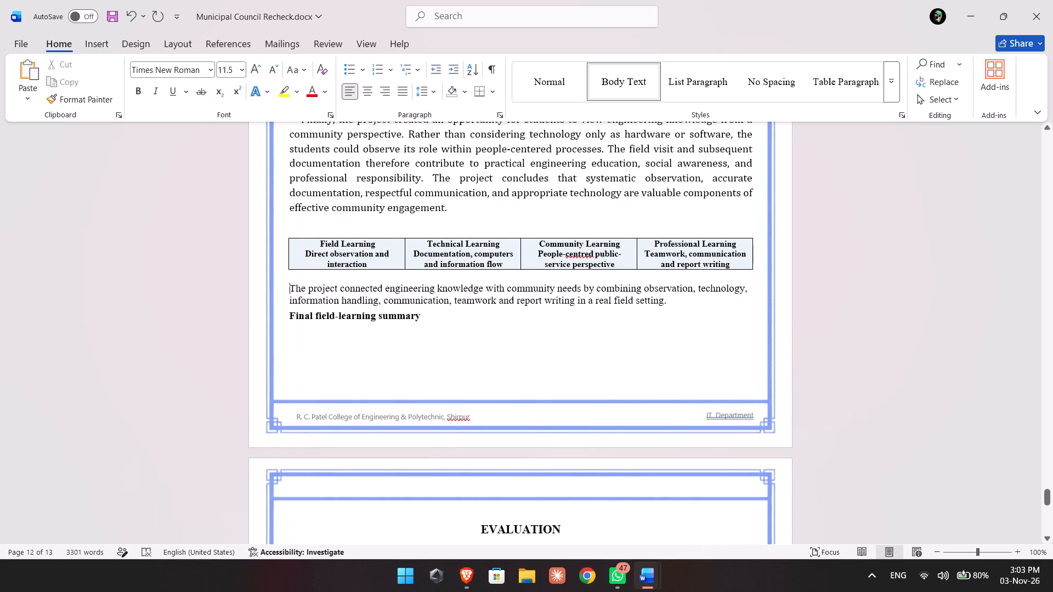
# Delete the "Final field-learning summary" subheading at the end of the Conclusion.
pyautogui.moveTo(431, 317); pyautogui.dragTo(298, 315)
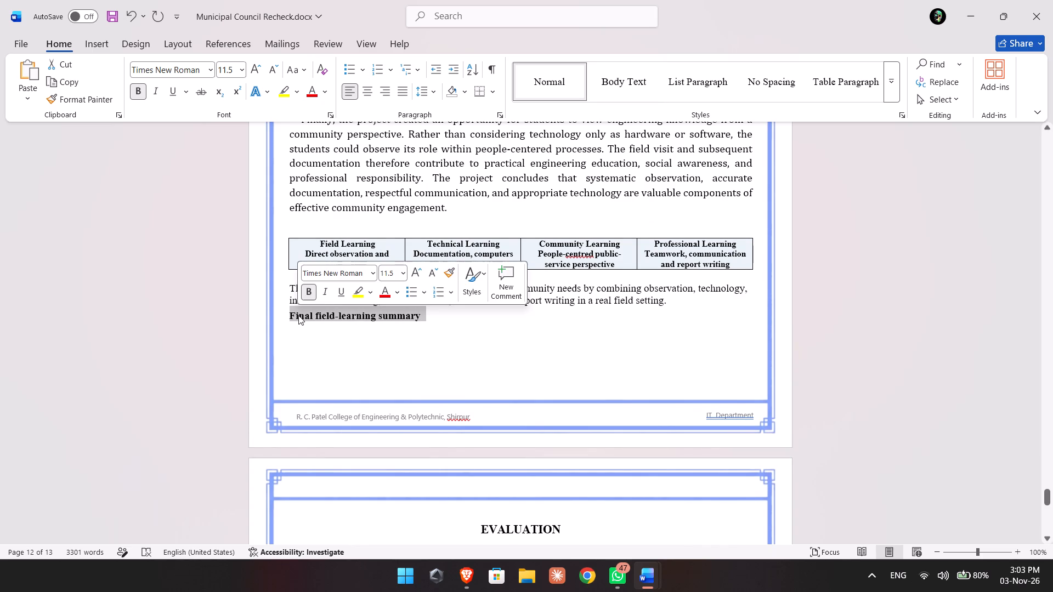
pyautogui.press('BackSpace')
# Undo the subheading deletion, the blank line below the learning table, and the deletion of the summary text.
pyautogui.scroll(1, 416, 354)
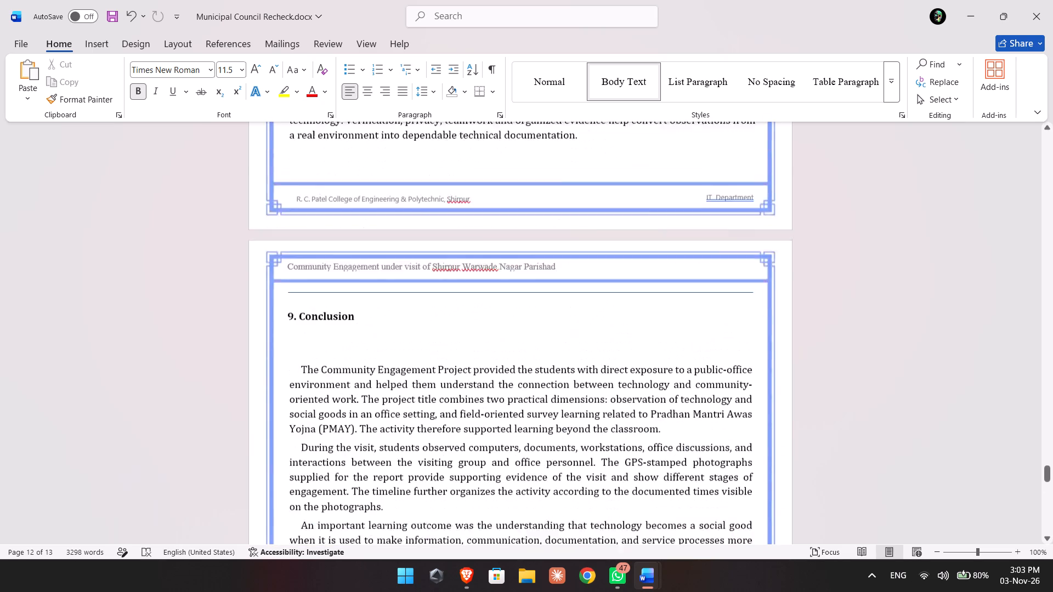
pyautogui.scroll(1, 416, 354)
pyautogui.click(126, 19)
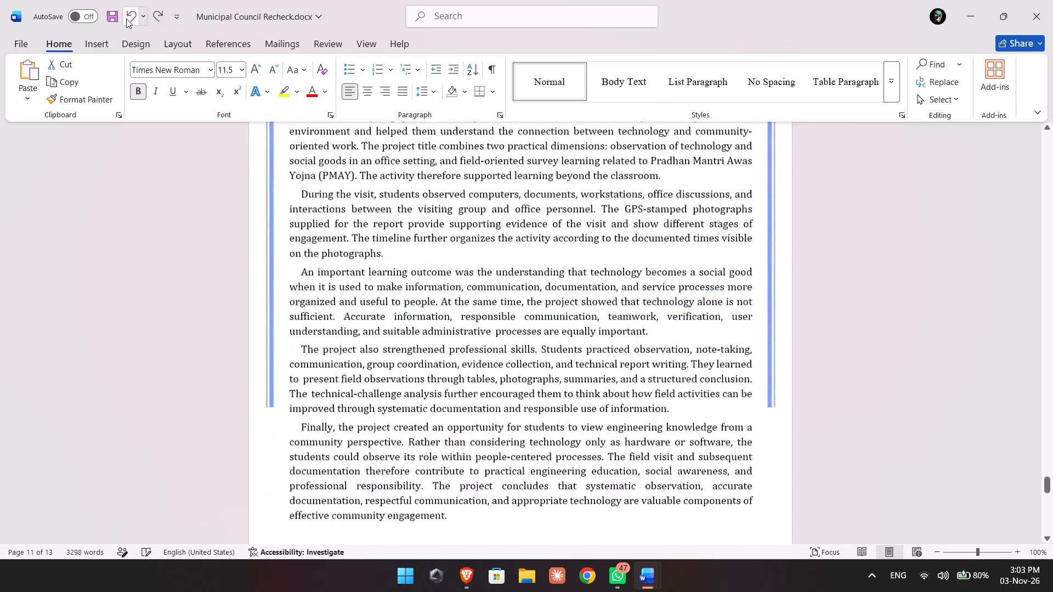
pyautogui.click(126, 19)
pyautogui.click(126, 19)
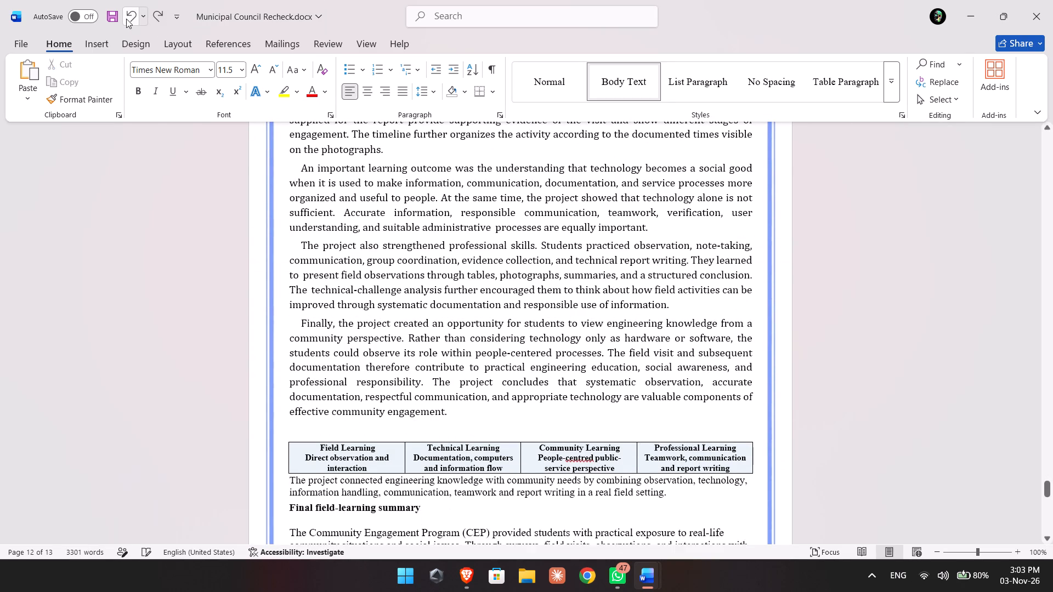
# Reduce the gap between the "9. Conclusion" heading and its first paragraph to a single blank line.
pyautogui.scroll(2, 297, 177)
pyautogui.click(305, 267)
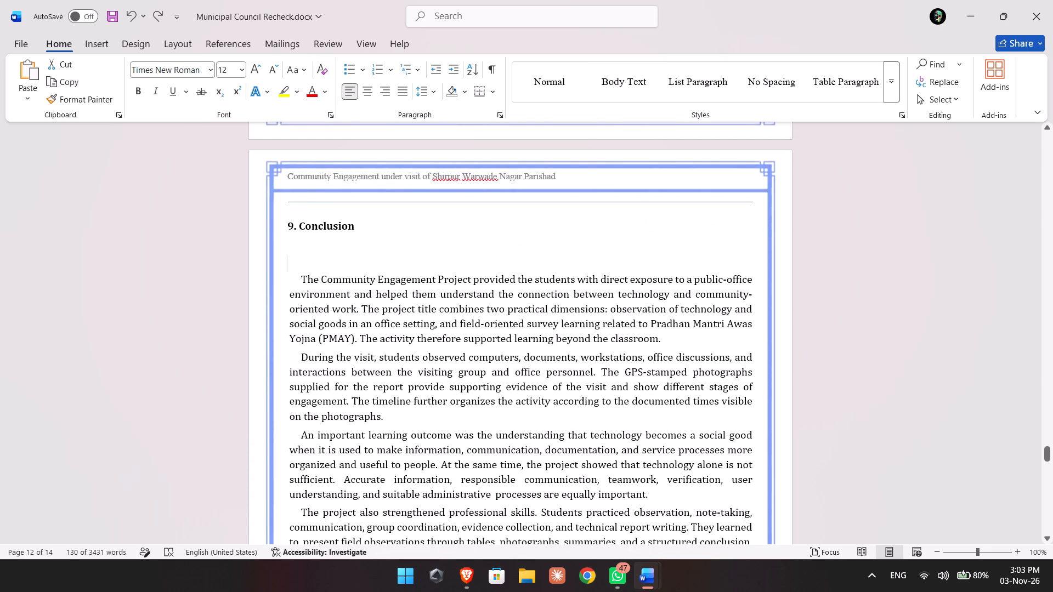
pyautogui.press('BackSpace')
pyautogui.press('BackSpace')
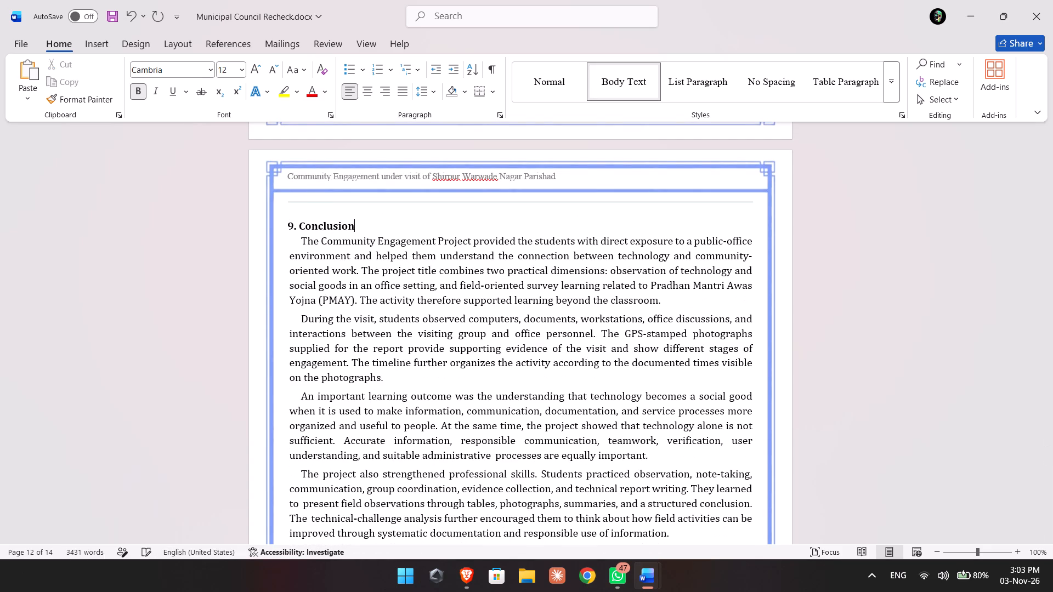
pyautogui.press('Return')
pyautogui.scroll(-5, 332, 284)
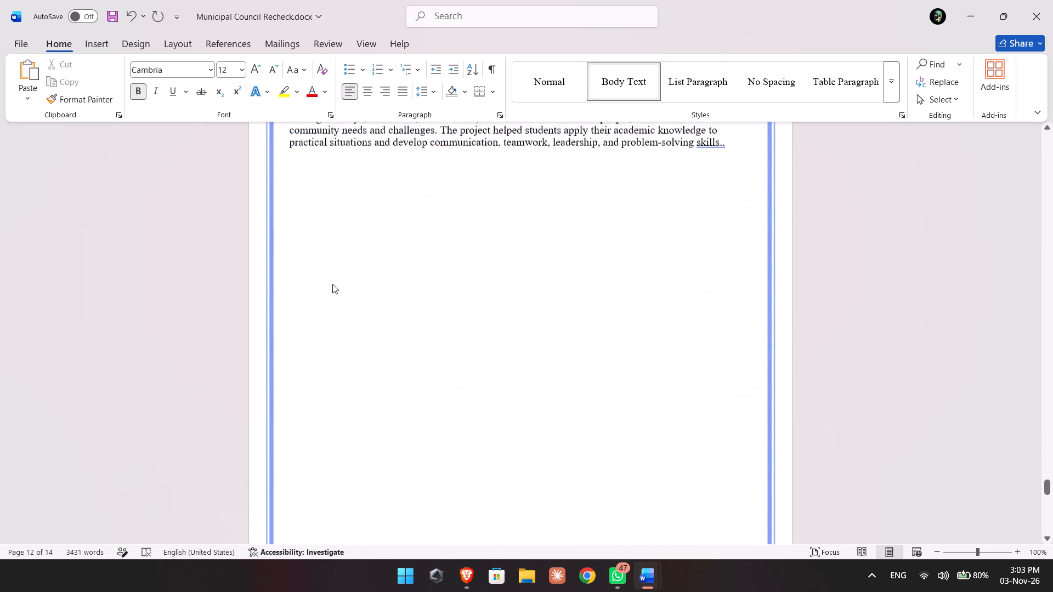
# Delete the leftover paragraph starting "Through surveys, field visits" after the Conclusion summary, along with the blank line that keeps its extra page.
pyautogui.scroll(-1, 332, 284)
pyautogui.scroll(1, 332, 284)
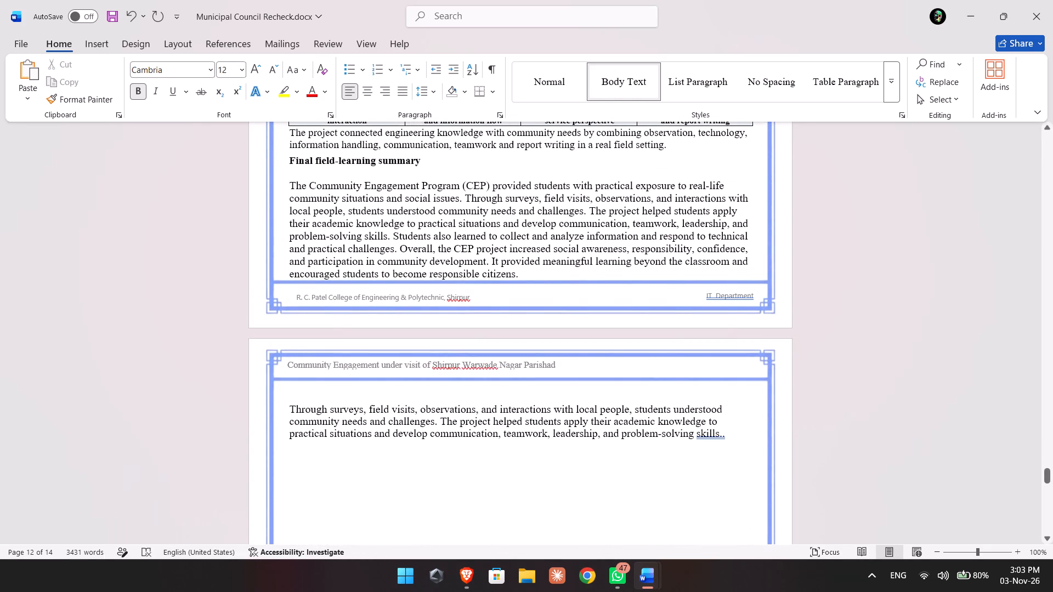
pyautogui.moveTo(731, 435); pyautogui.dragTo(506, 299)
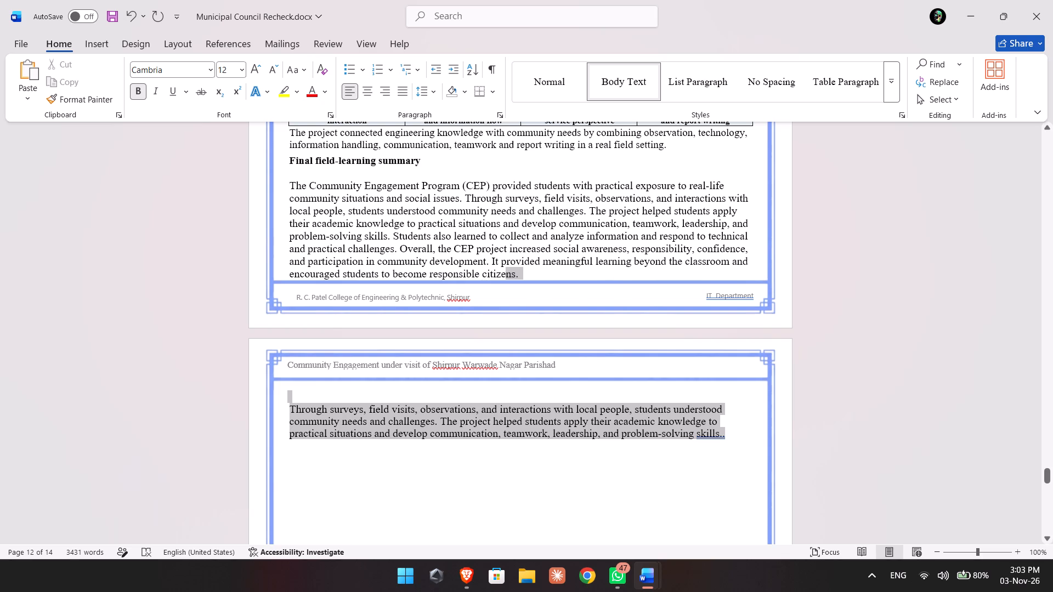
pyautogui.moveTo(506, 299); pyautogui.dragTo(321, 420)
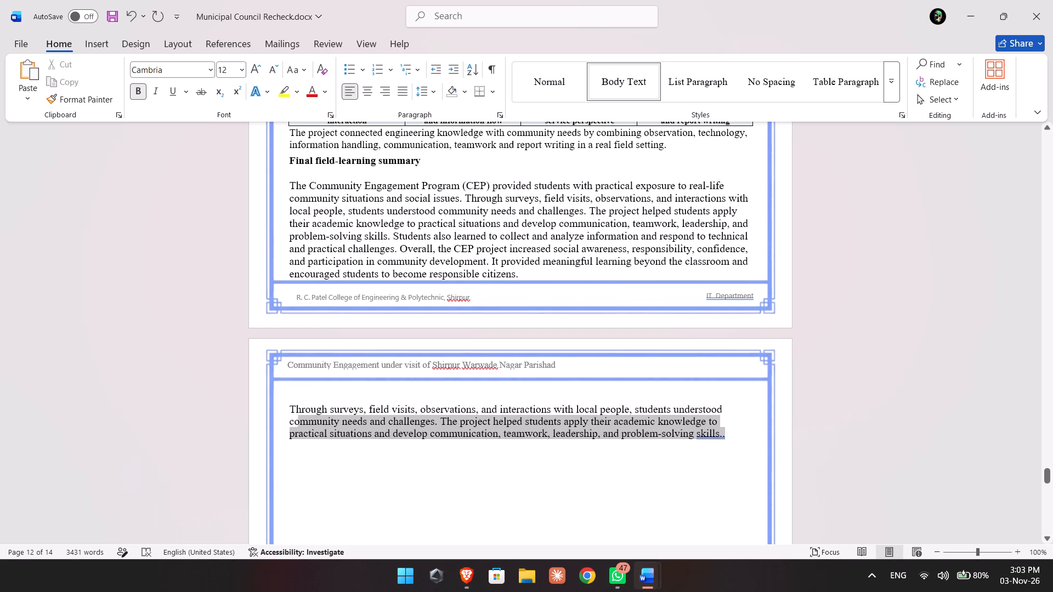
pyautogui.moveTo(321, 420); pyautogui.dragTo(290, 408)
pyautogui.press('BackSpace')
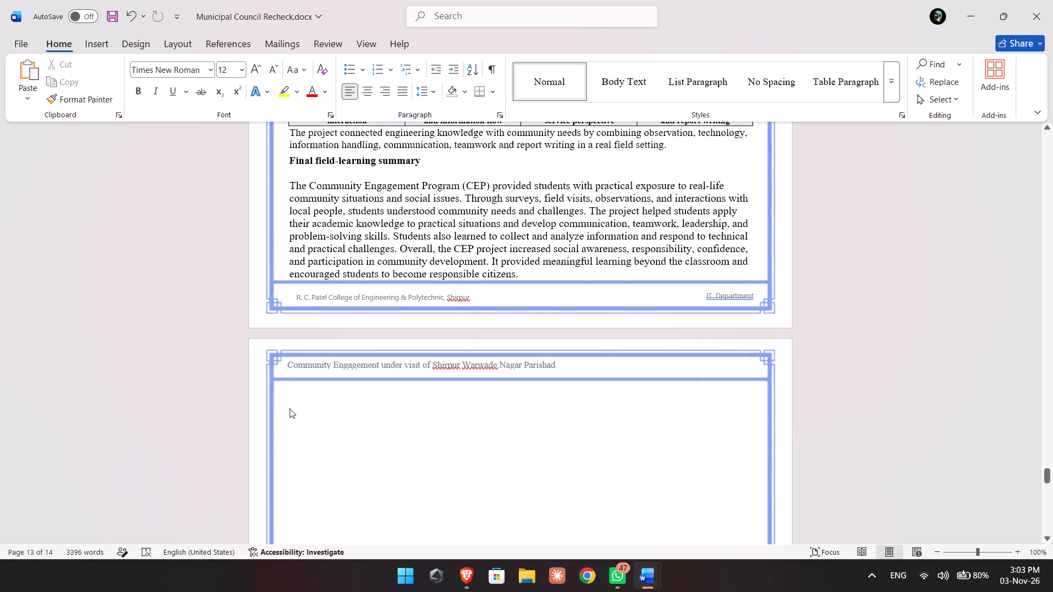
pyautogui.press('BackSpace')
# Format the "Final field-learning summary" paragraph in Cambria with 1.15 line spacing.
pyautogui.scroll(1, 251, 343)
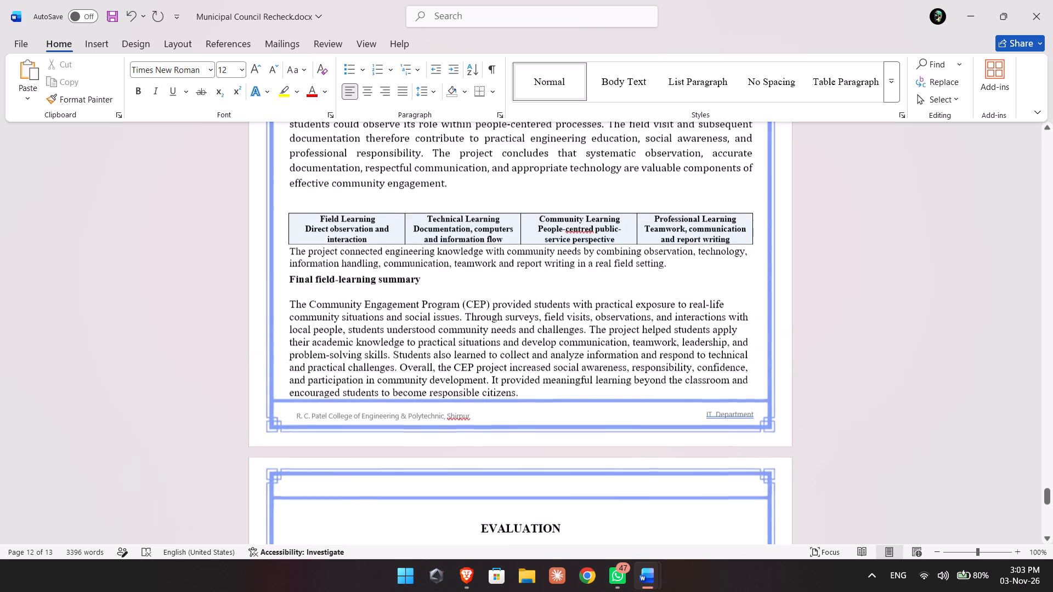
pyautogui.moveTo(287, 332); pyautogui.dragTo(516, 425)
pyautogui.click(207, 73)
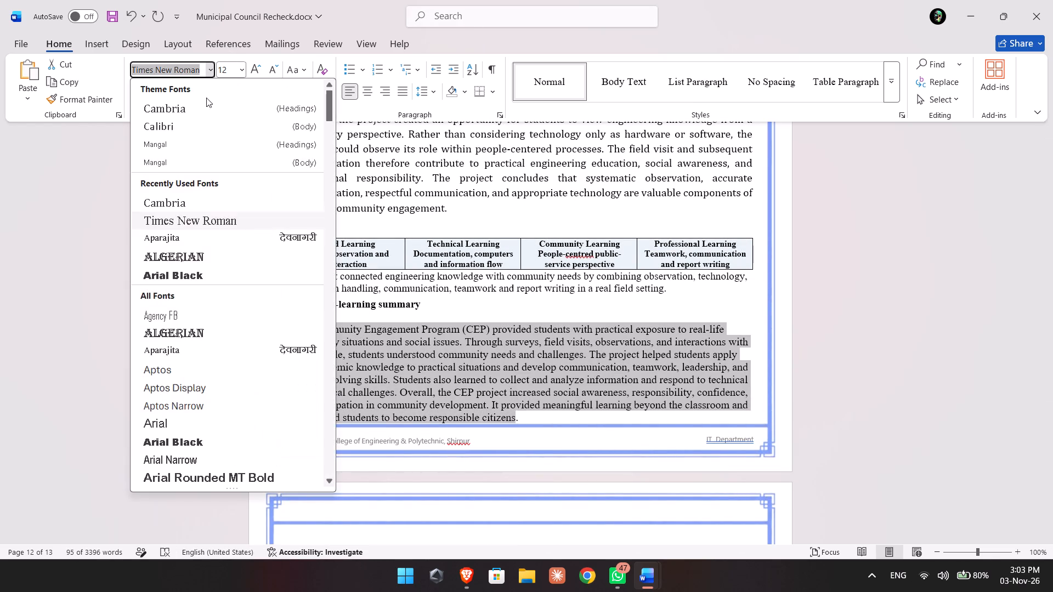
pyautogui.click(184, 204)
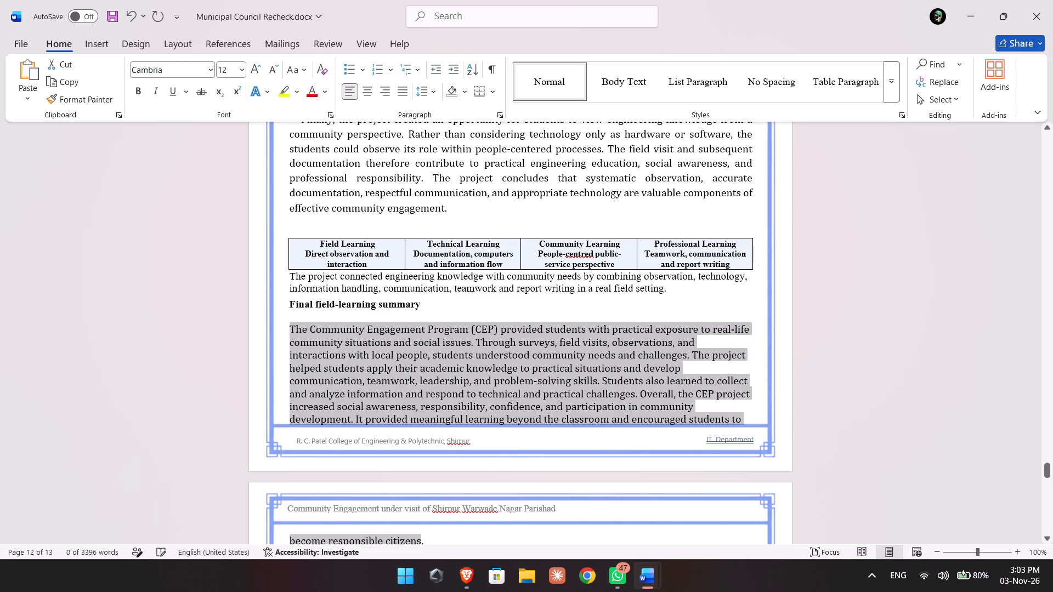
pyautogui.click(435, 94)
pyautogui.click(443, 126)
# Delete the summary paragraph's ending from "Overall, the CEP project" through "become responsible citizens.".
pyautogui.scroll(-1, 443, 286)
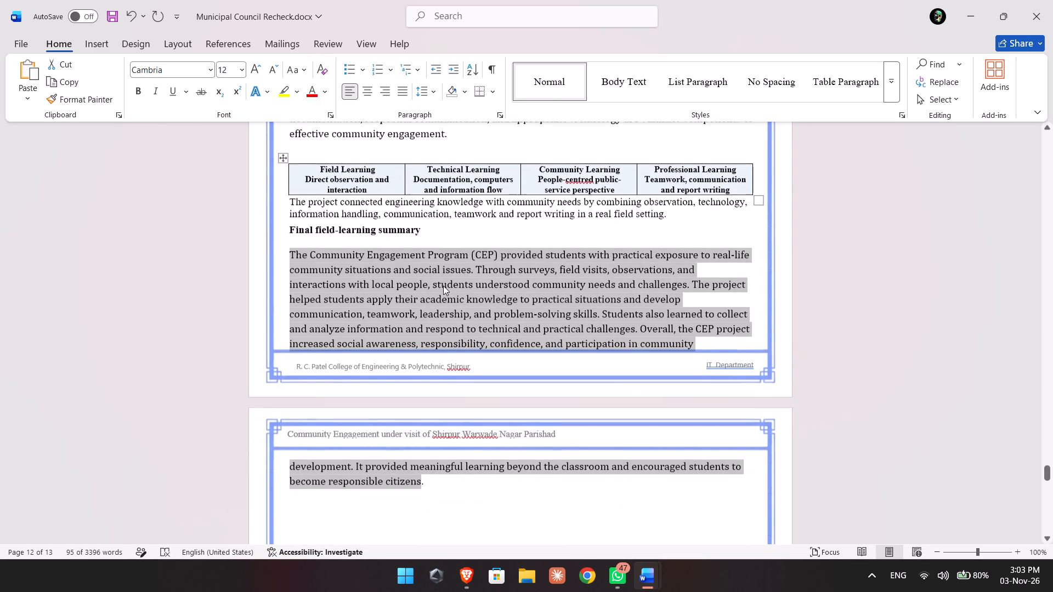
pyautogui.click(442, 482)
pyautogui.moveTo(449, 483); pyautogui.dragTo(406, 455)
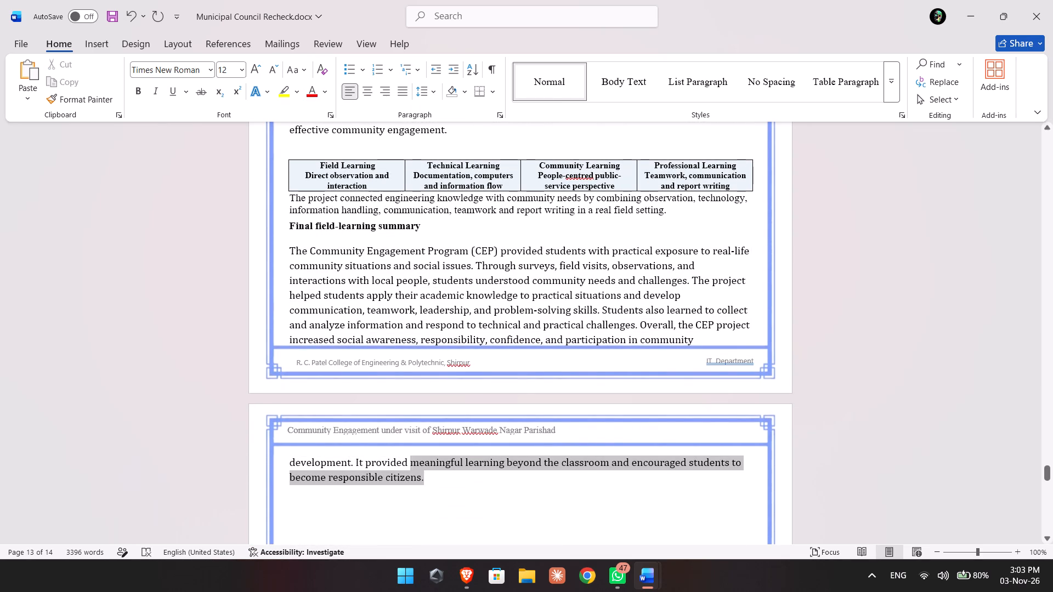
pyautogui.moveTo(406, 455); pyautogui.dragTo(709, 321)
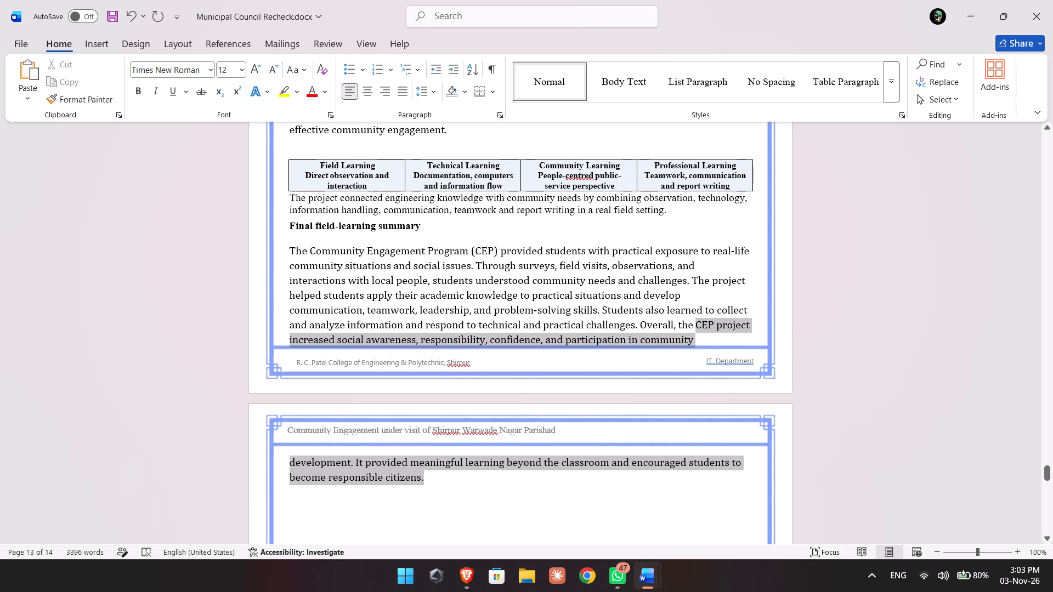
pyautogui.moveTo(709, 321); pyautogui.dragTo(653, 331)
pyautogui.press('BackSpace')
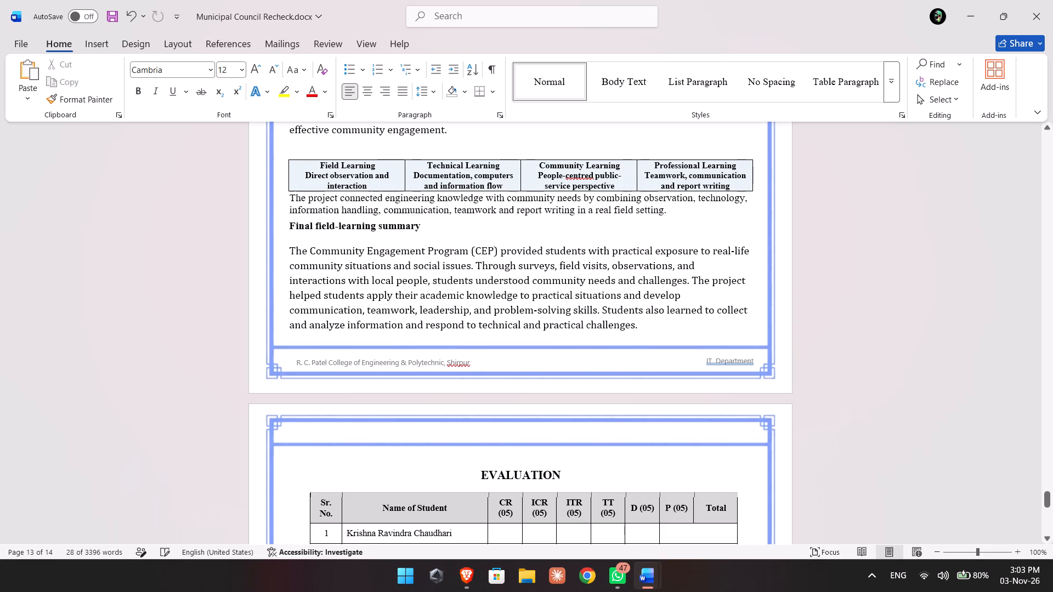
# Set the paragraph starting "The project connected engineering knowledge" to Cambria, size 12, with 1.15 line spacing.
pyautogui.scroll(1, 464, 189)
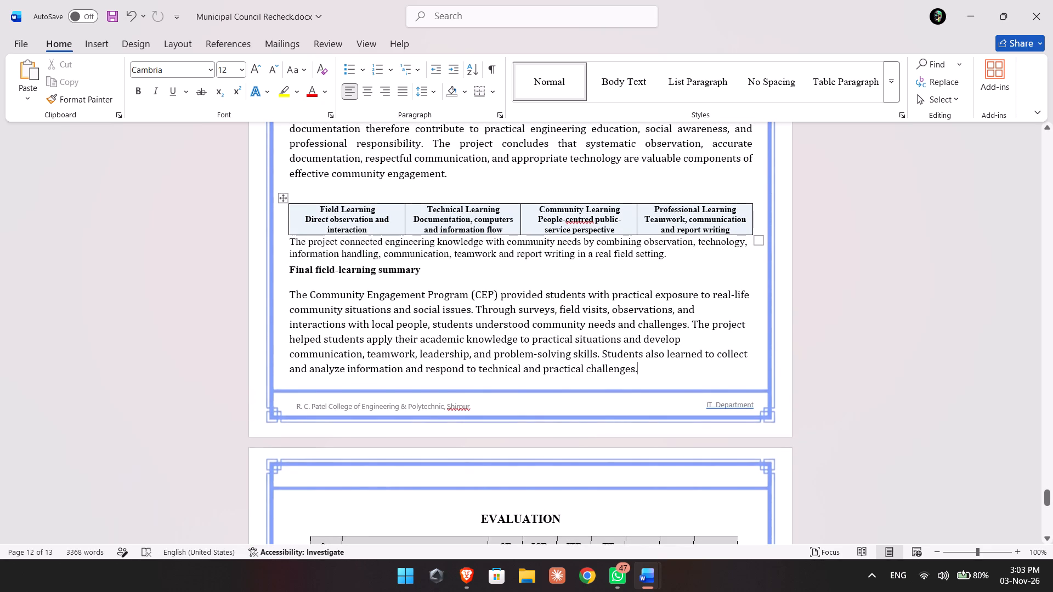
pyautogui.moveTo(666, 259); pyautogui.dragTo(298, 245)
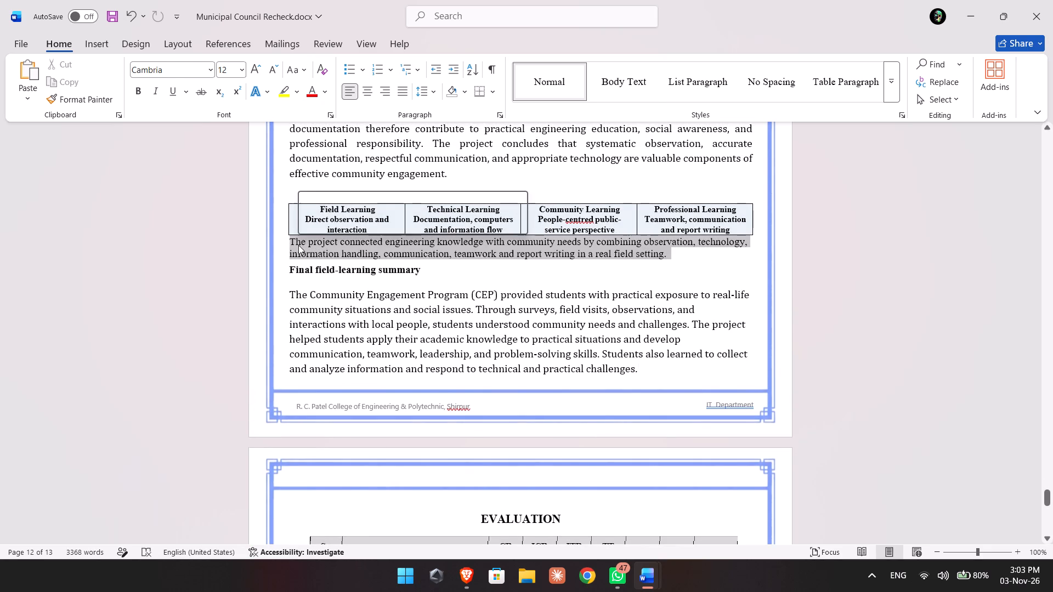
pyautogui.click(239, 70)
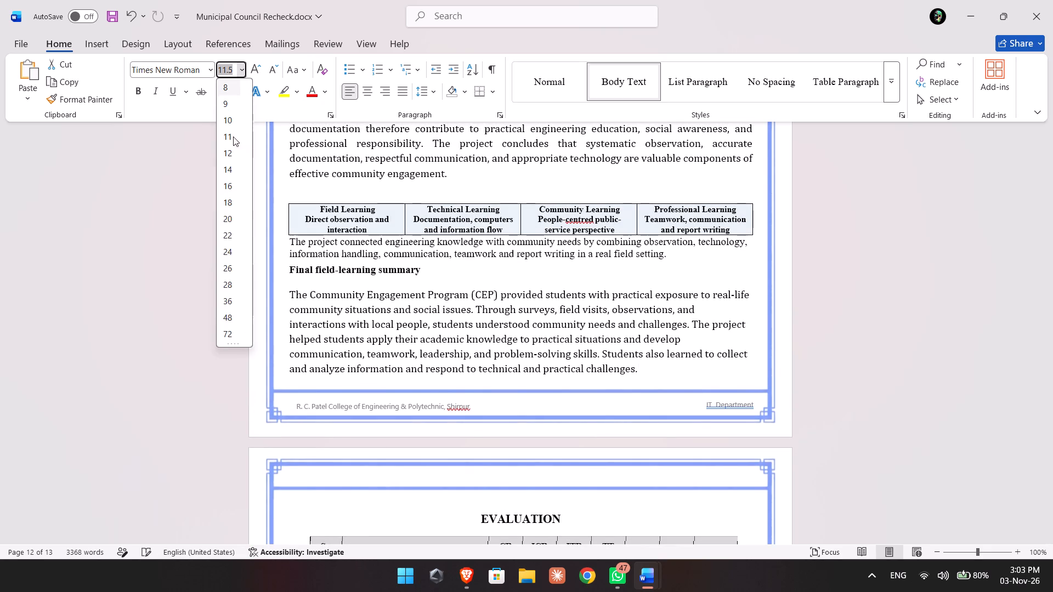
pyautogui.click(234, 152)
pyautogui.click(209, 70)
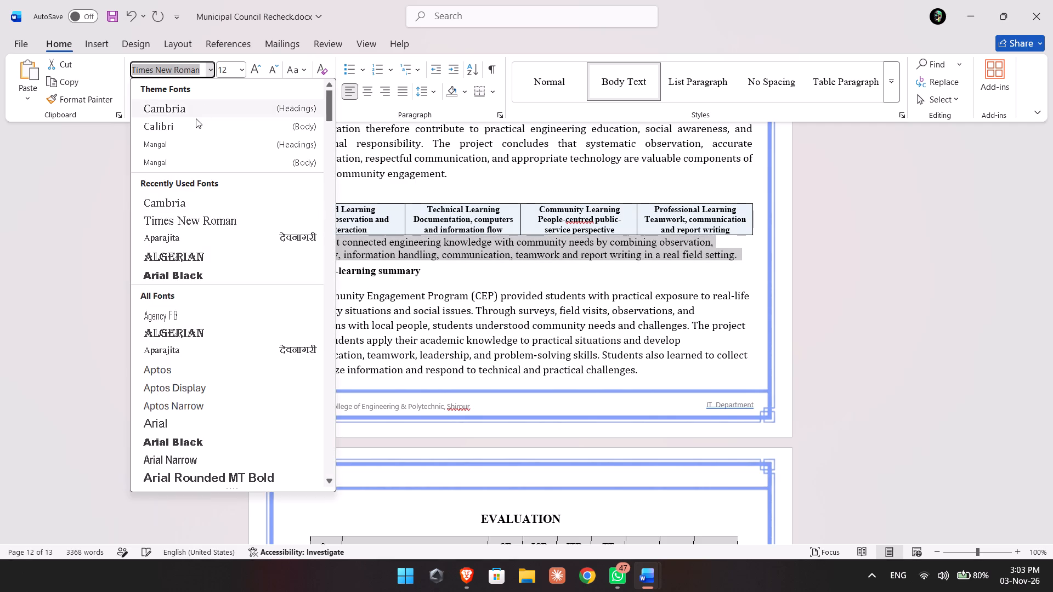
pyautogui.click(165, 199)
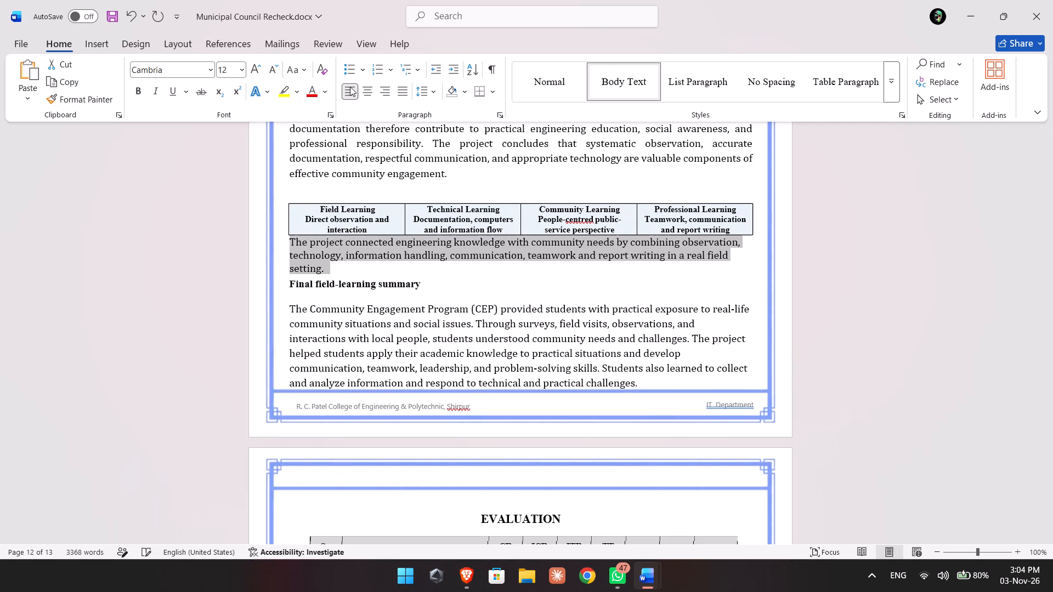
pyautogui.click(433, 94)
pyautogui.click(447, 133)
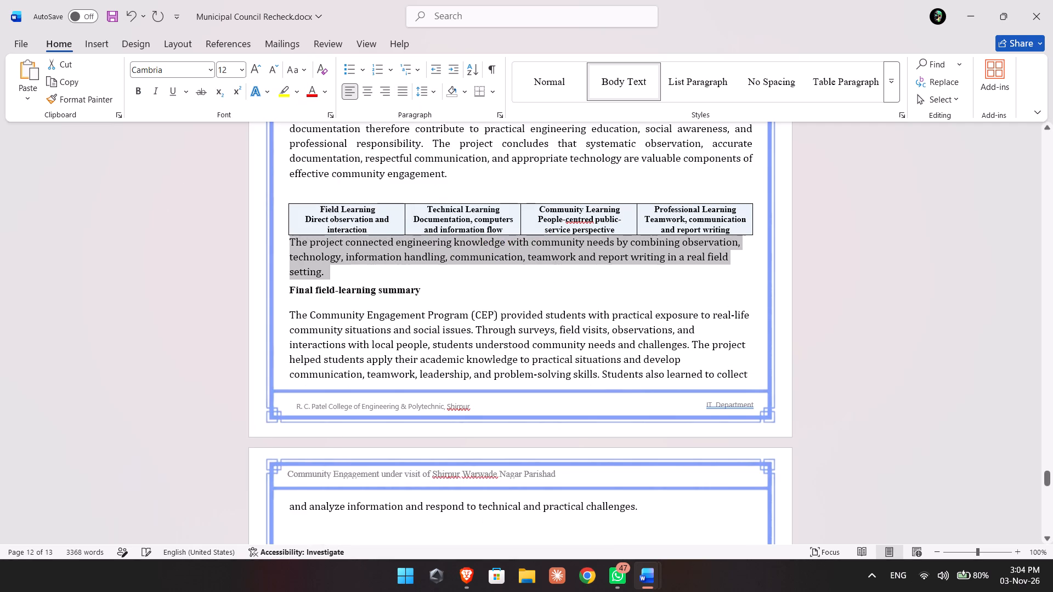
# Delete the summary paragraph's ending from "The project helped students apply" through "technical and practical challenges.".
pyautogui.scroll(-1, 468, 314)
pyautogui.moveTo(650, 314); pyautogui.dragTo(558, 258)
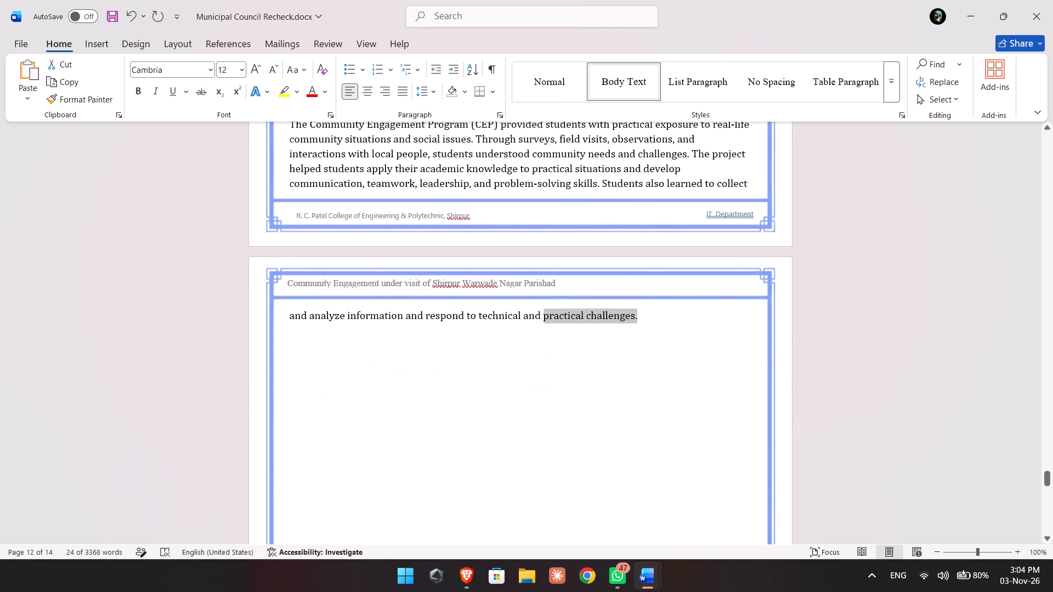
pyautogui.moveTo(558, 258); pyautogui.dragTo(548, 168)
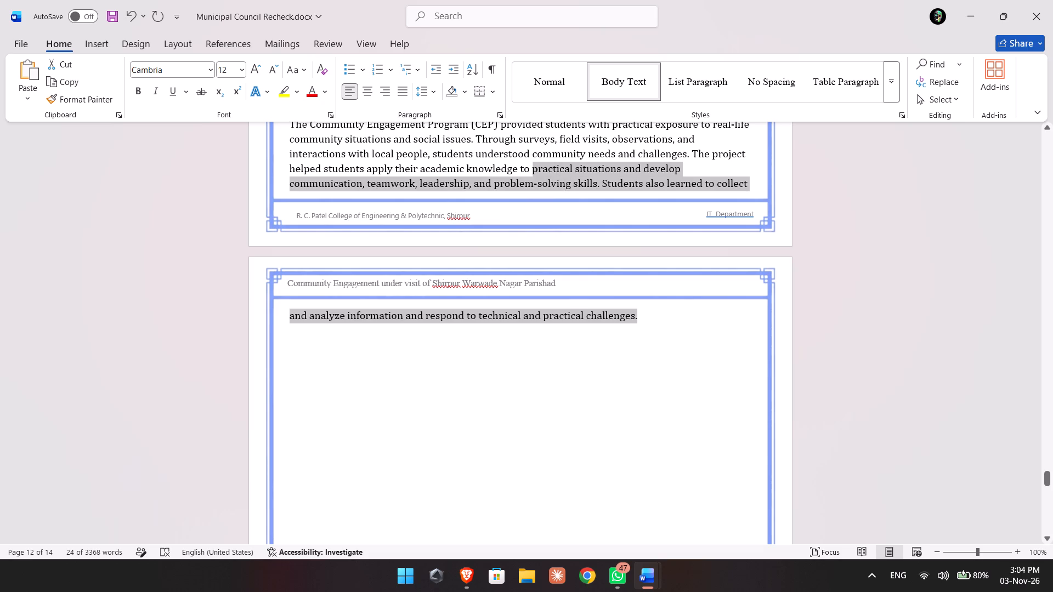
pyautogui.moveTo(548, 168); pyautogui.dragTo(696, 161)
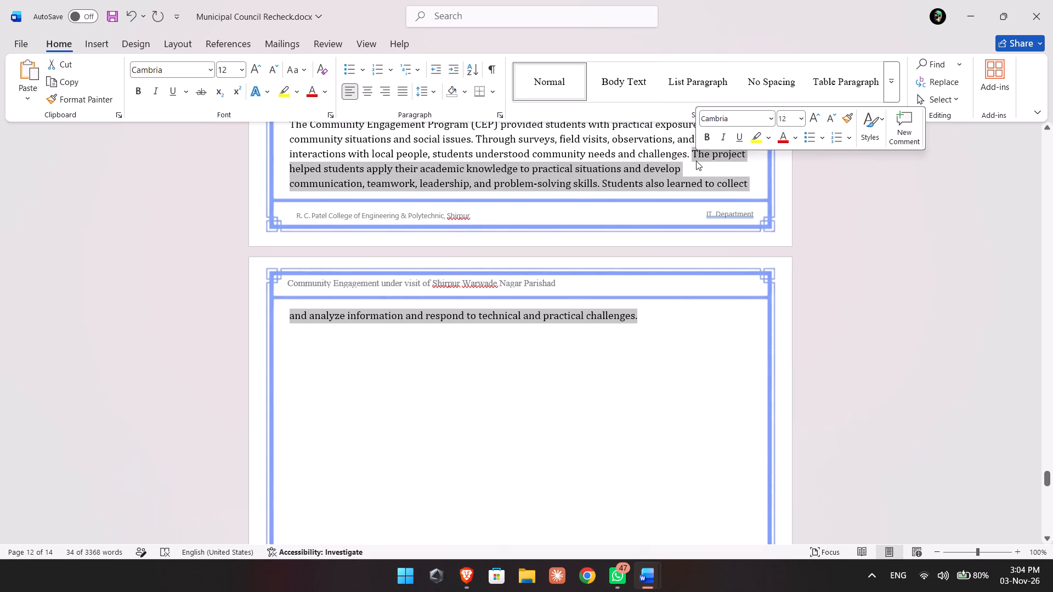
pyautogui.press('BackSpace')
# Format the whole marks table under the EVALUATION heading in Cambria, size 12, with 1.15 line spacing.
pyautogui.scroll(-1, 688, 266)
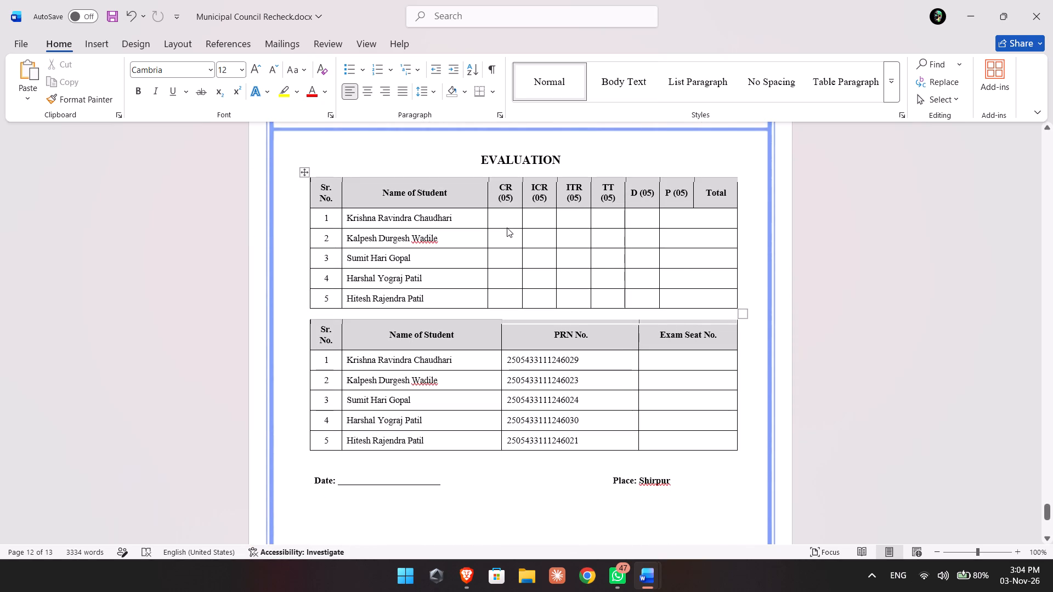
pyautogui.hscroll(1, 507, 227)
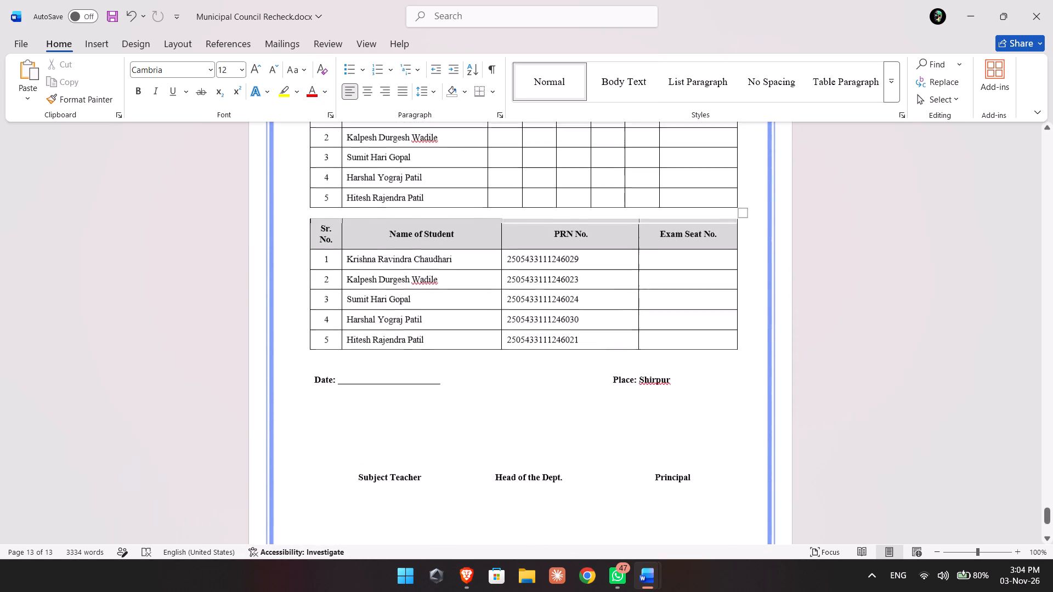
pyautogui.scroll(2, 507, 227)
pyautogui.scroll(-1, 507, 227)
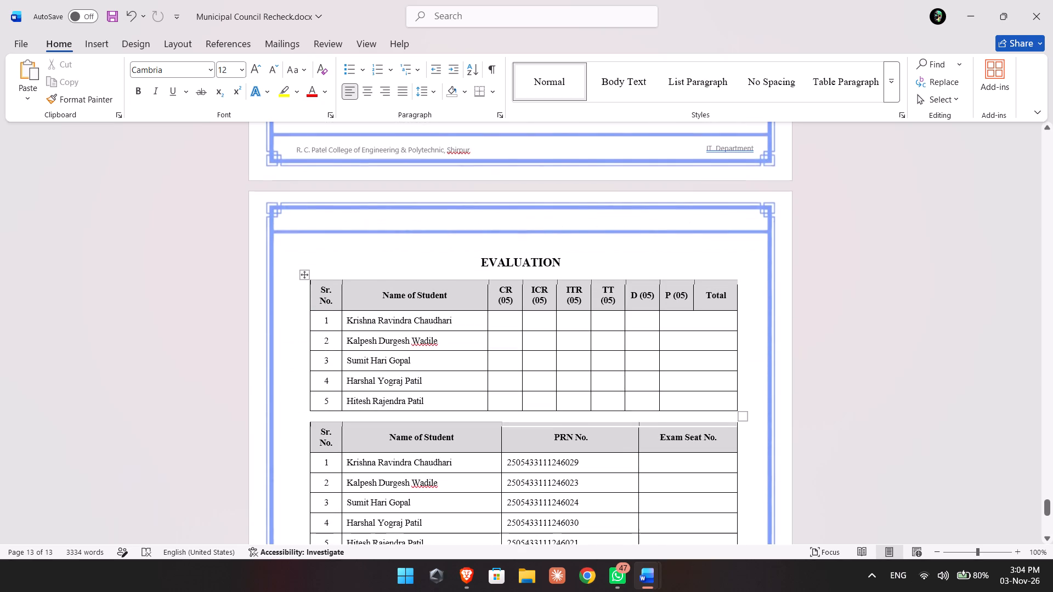
pyautogui.moveTo(371, 296); pyautogui.dragTo(647, 393)
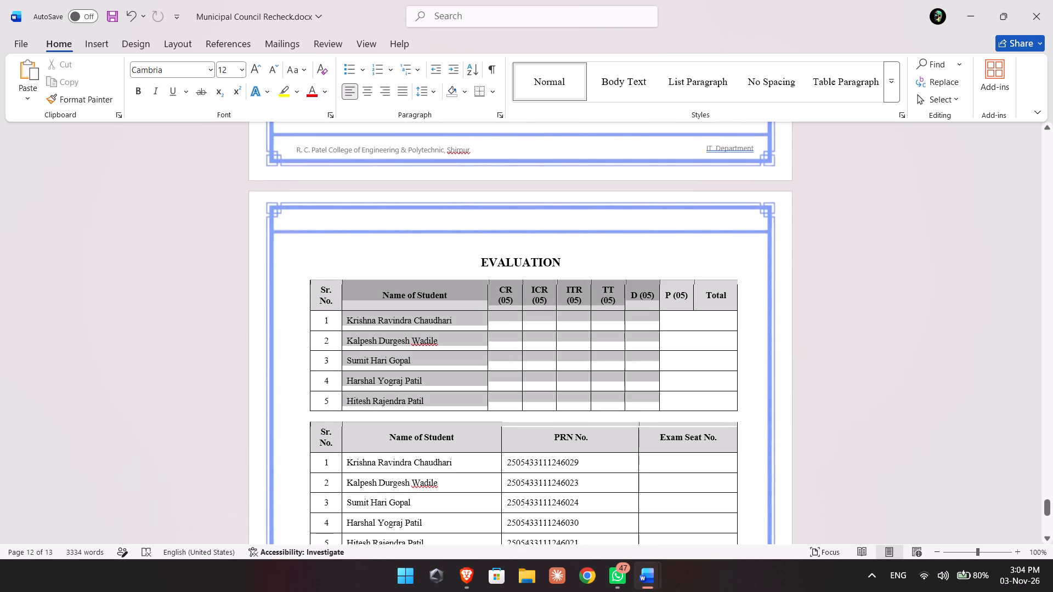
pyautogui.moveTo(647, 393); pyautogui.dragTo(697, 400)
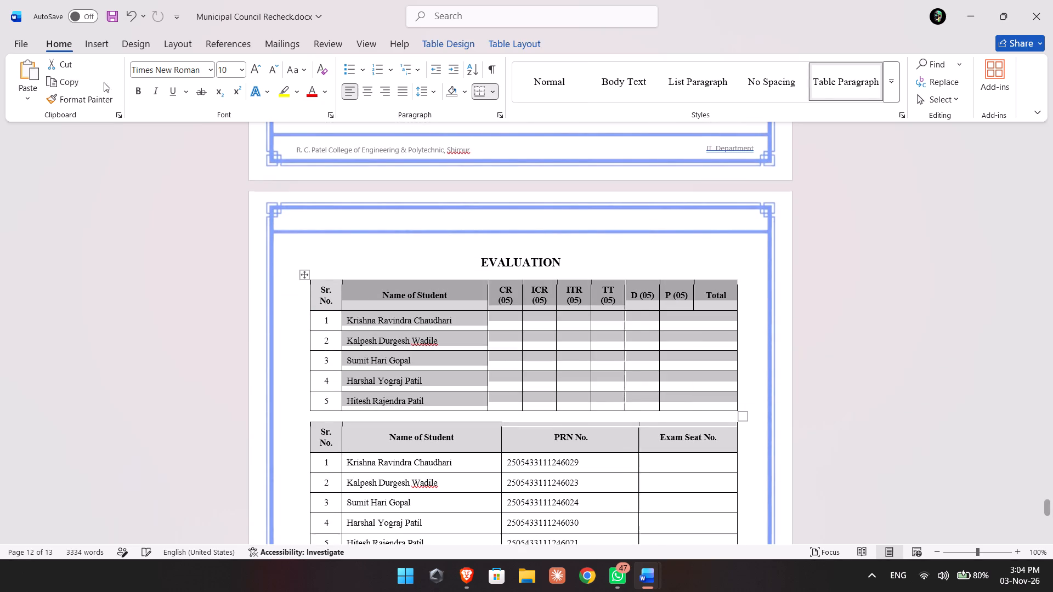
pyautogui.moveTo(319, 288); pyautogui.dragTo(460, 354)
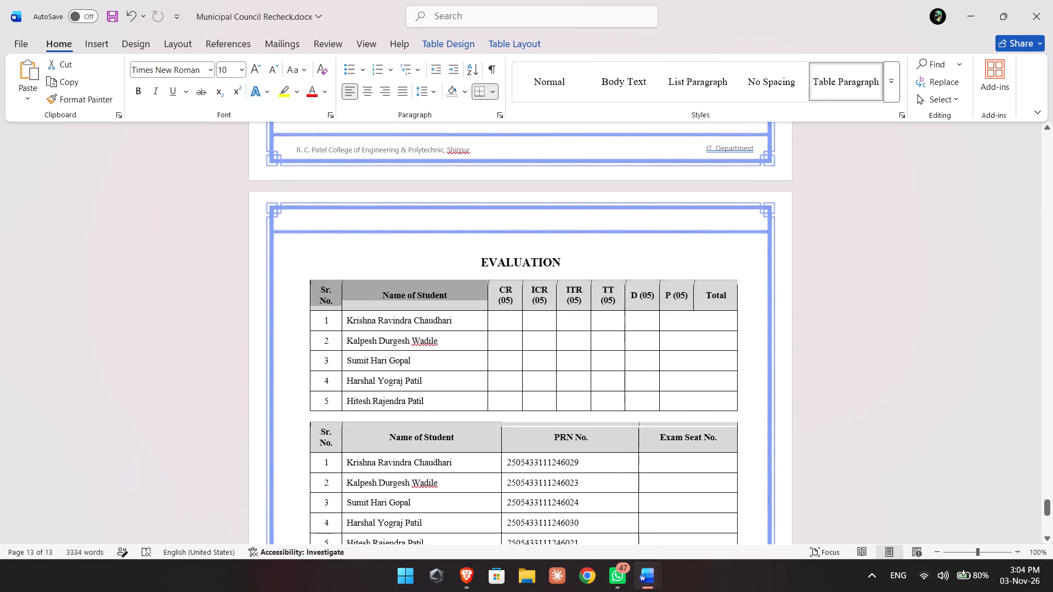
pyautogui.moveTo(460, 354); pyautogui.dragTo(710, 402)
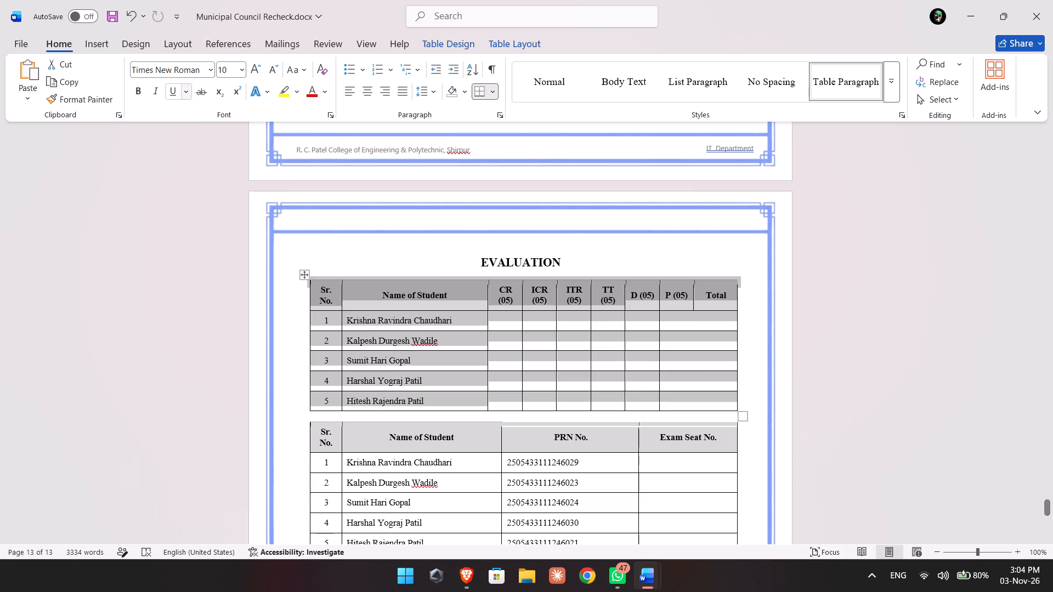
pyautogui.click(212, 71)
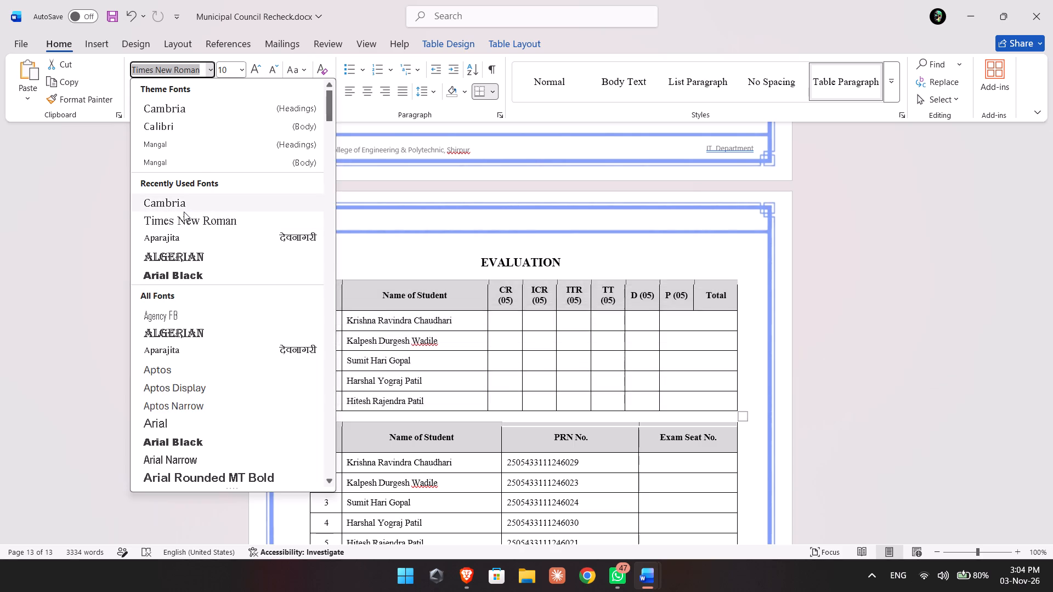
pyautogui.click(183, 211)
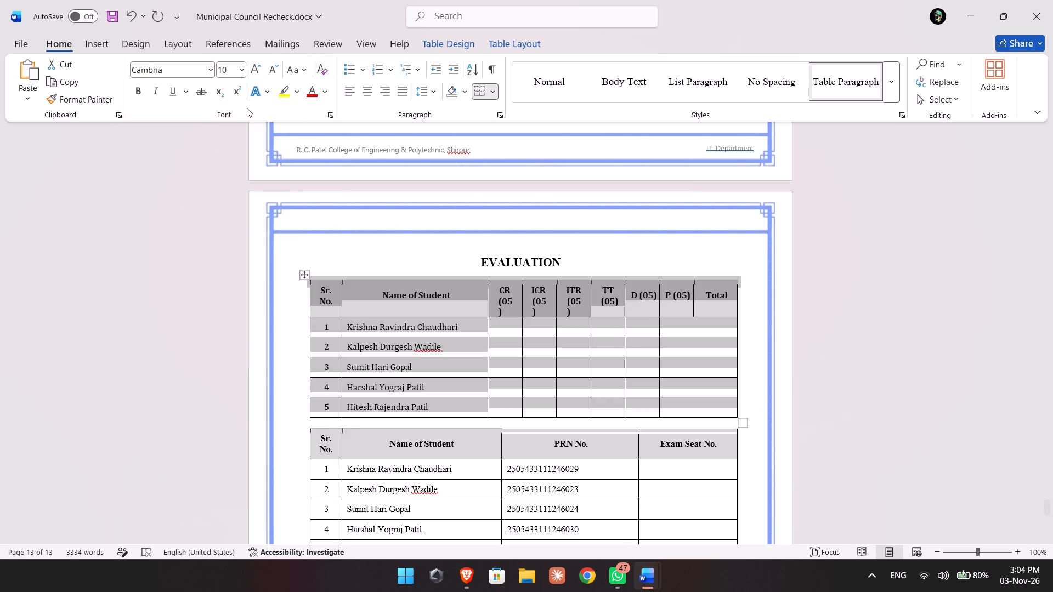
pyautogui.click(242, 72)
pyautogui.click(230, 152)
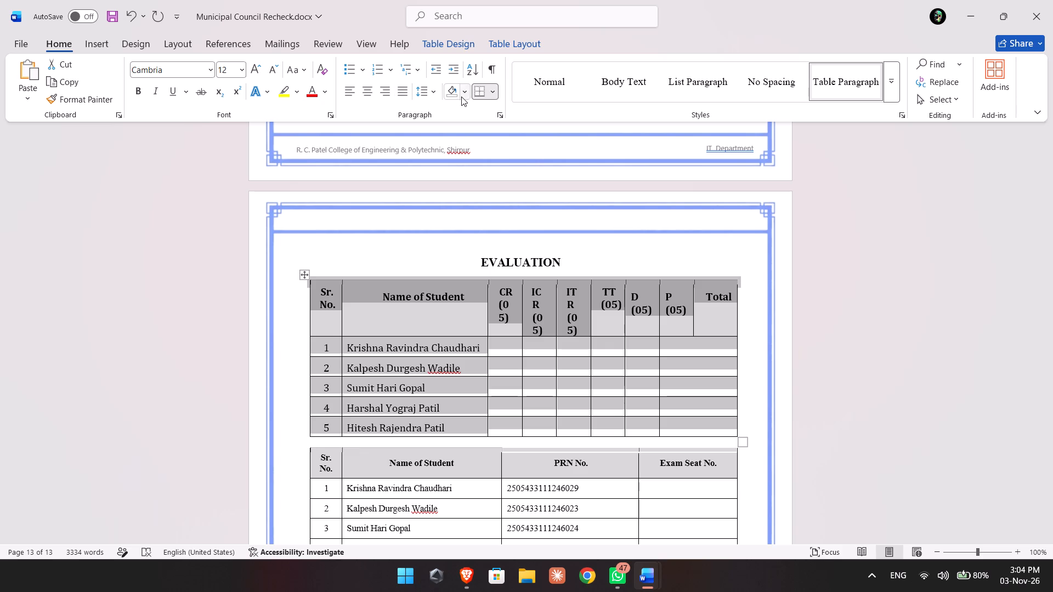
pyautogui.click(434, 94)
pyautogui.click(439, 125)
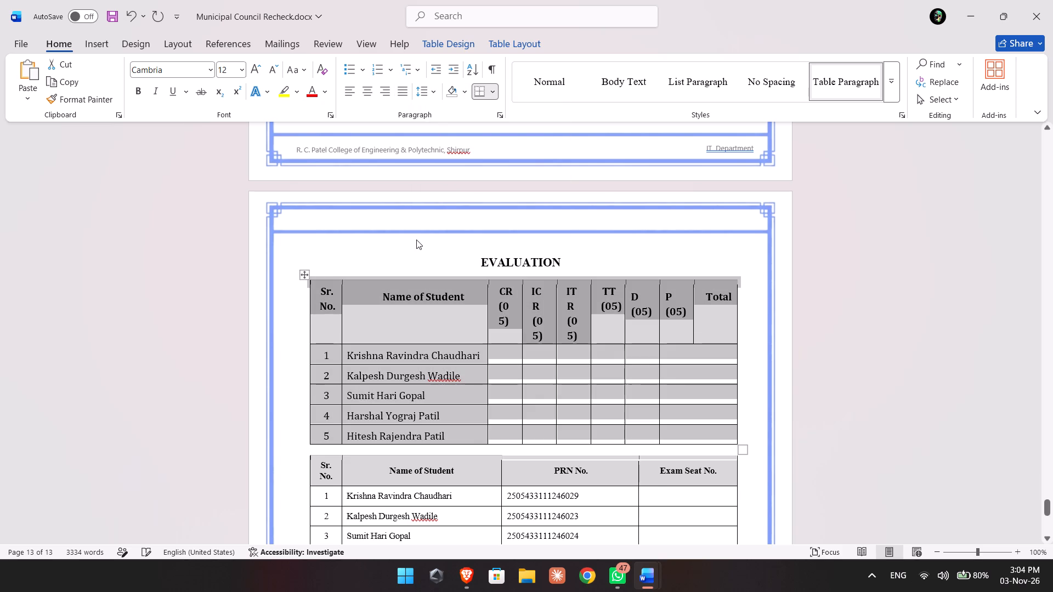
pyautogui.click(423, 235)
# Format the whole PRN and exam seat number table in Cambria, size 12, with 1.15 line spacing.
pyautogui.scroll(-1, 423, 235)
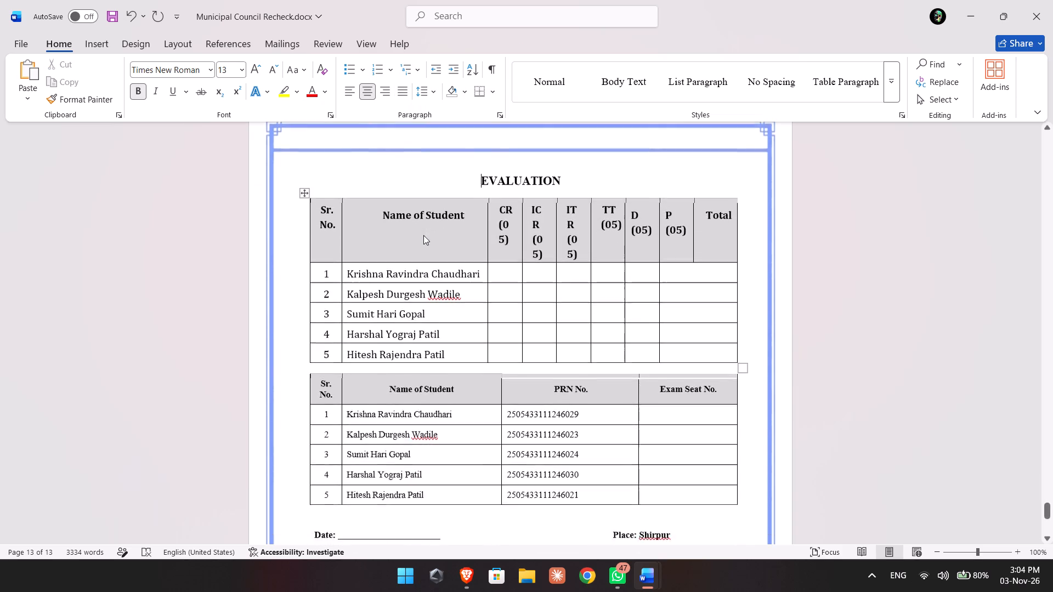
pyautogui.scroll(-1, 423, 235)
pyautogui.moveTo(315, 270); pyautogui.dragTo(650, 356)
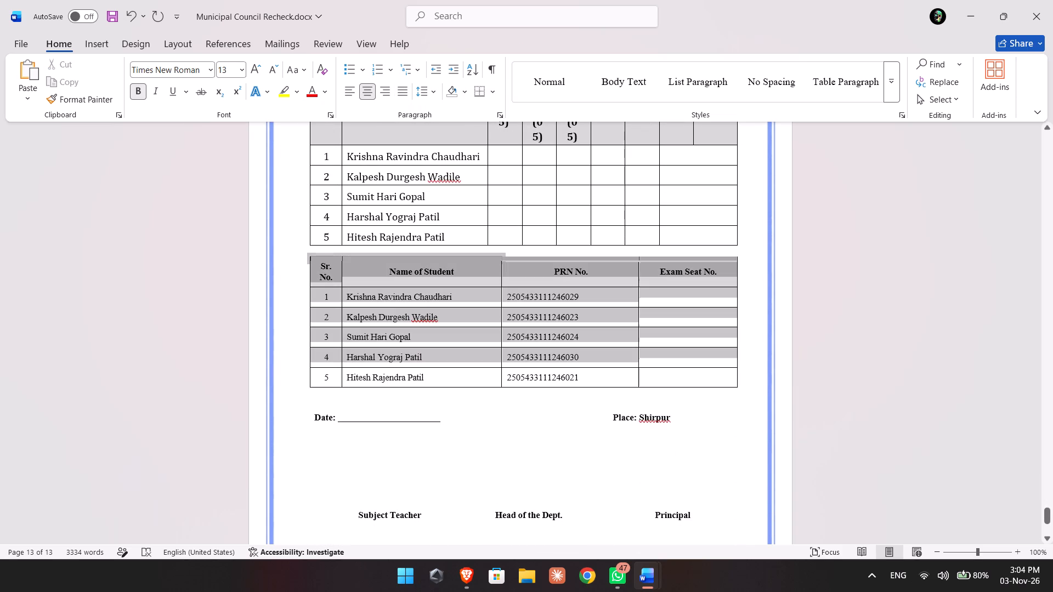
pyautogui.moveTo(650, 356); pyautogui.dragTo(705, 390)
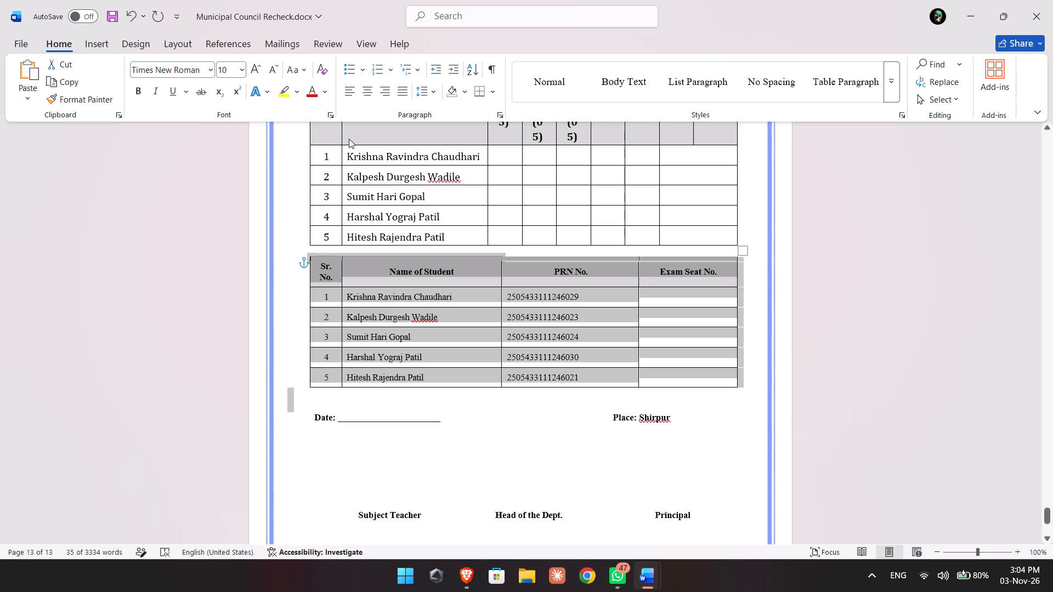
pyautogui.click(207, 69)
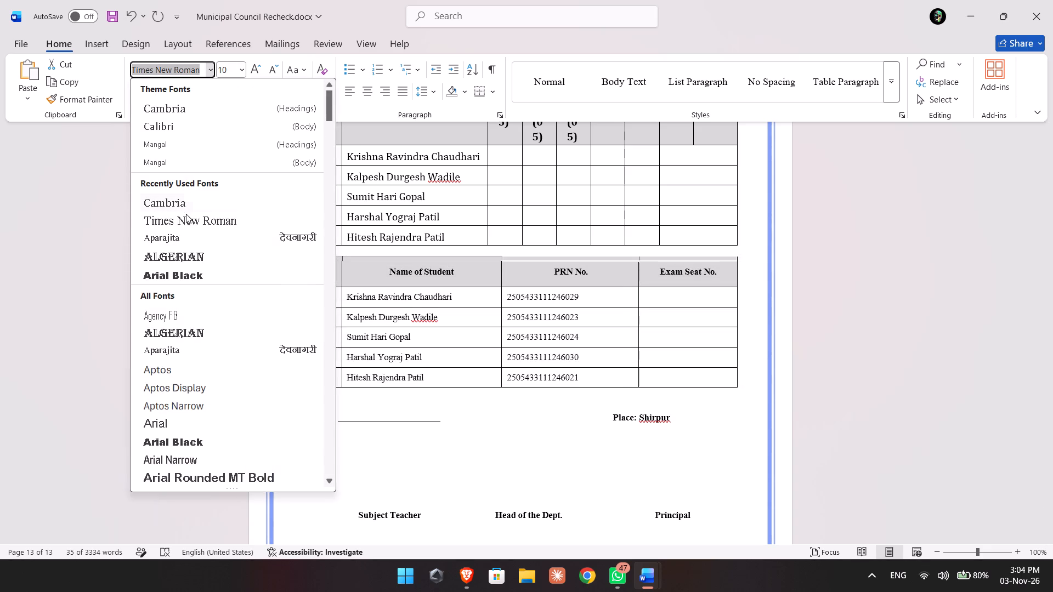
pyautogui.click(188, 204)
pyautogui.click(243, 72)
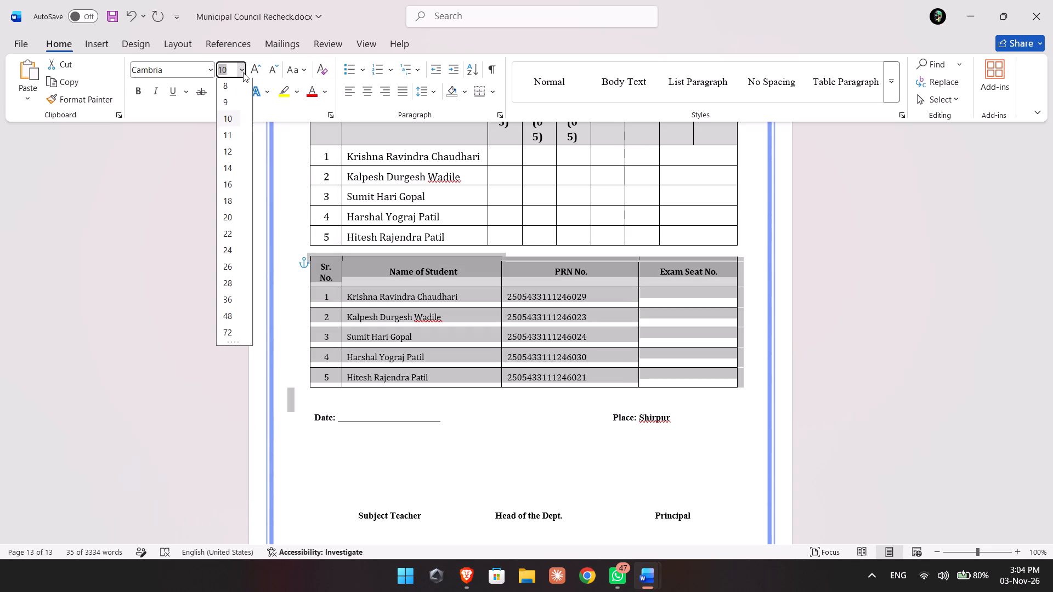
pyautogui.click(228, 153)
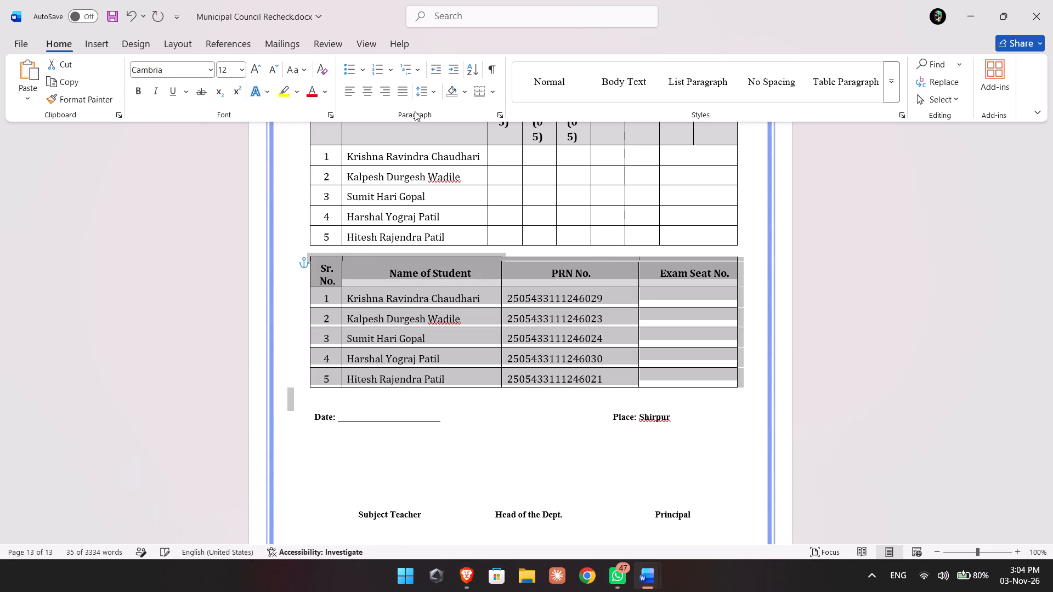
pyautogui.click(432, 95)
pyautogui.click(446, 132)
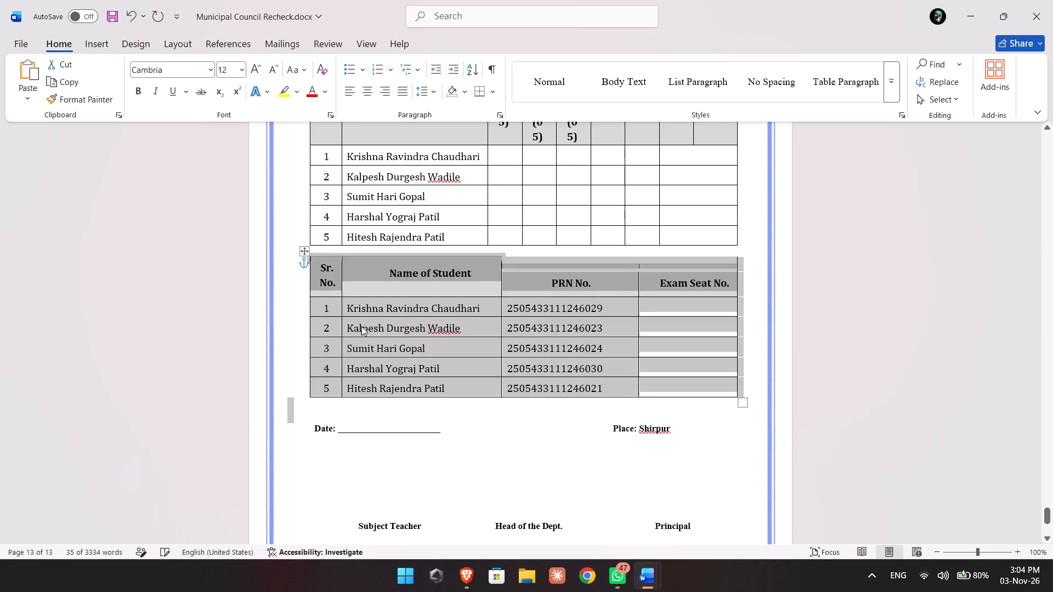
# Format the Date and Place line through the Subject Teacher, Head of the Dept. and Principal line in Cambria, size 12, with 1.15 spacing.
pyautogui.moveTo(313, 423); pyautogui.dragTo(667, 522)
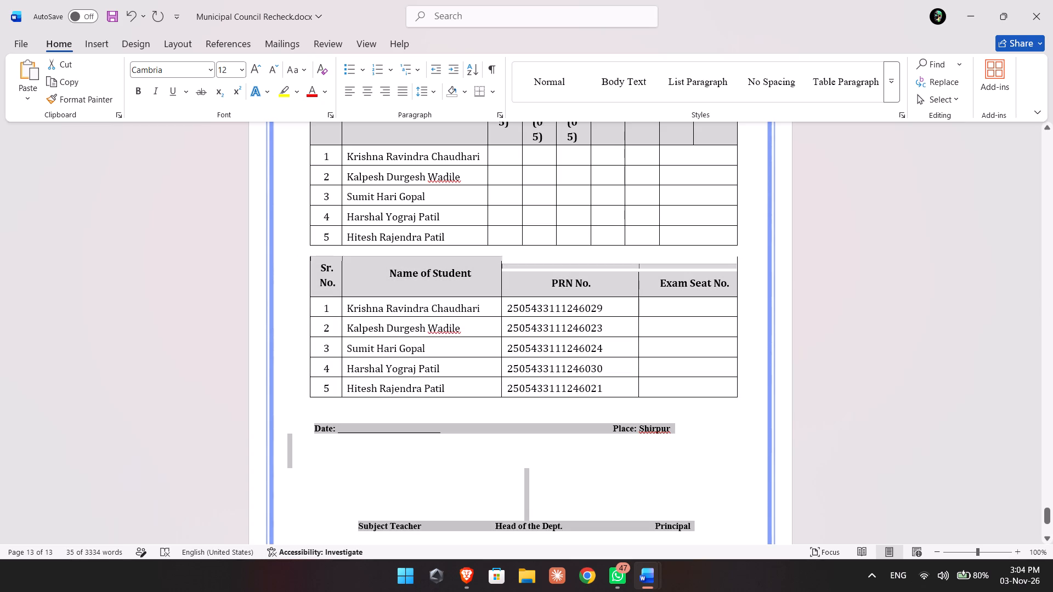
pyautogui.moveTo(667, 522); pyautogui.dragTo(688, 526)
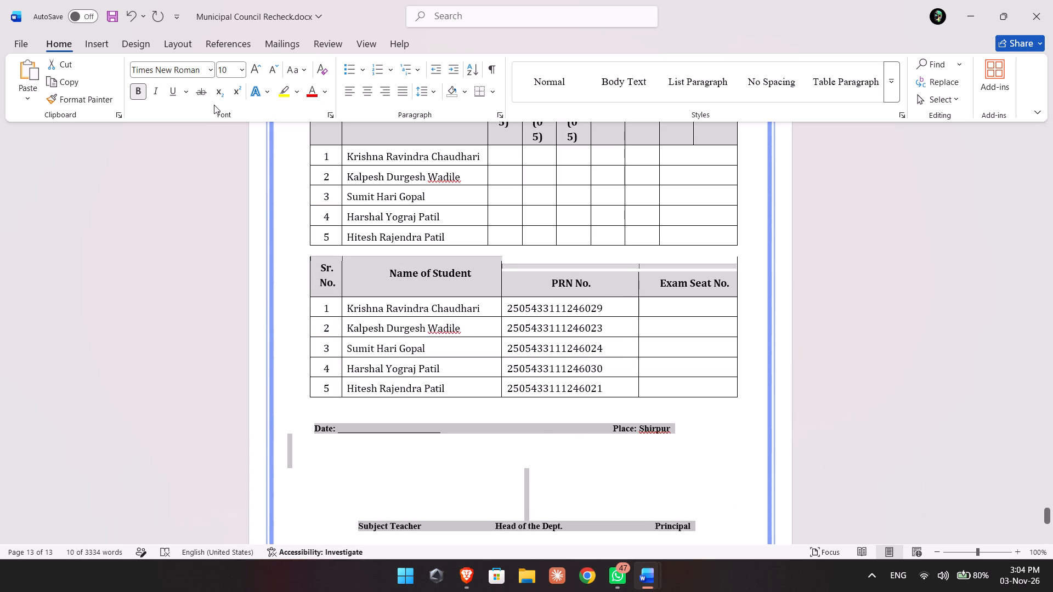
pyautogui.click(211, 71)
pyautogui.click(168, 201)
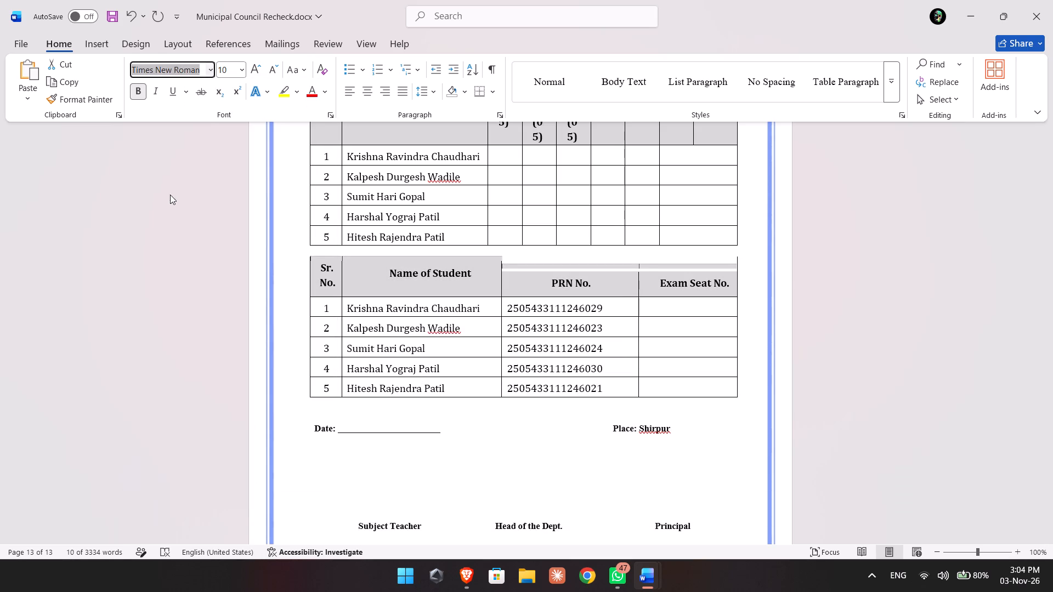
pyautogui.click(242, 72)
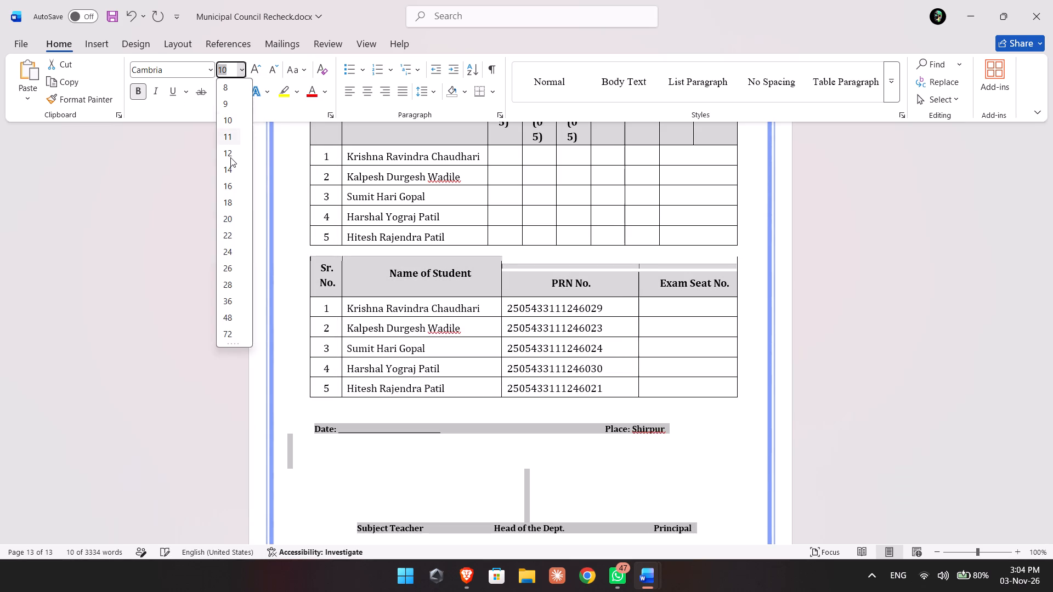
pyautogui.click(230, 157)
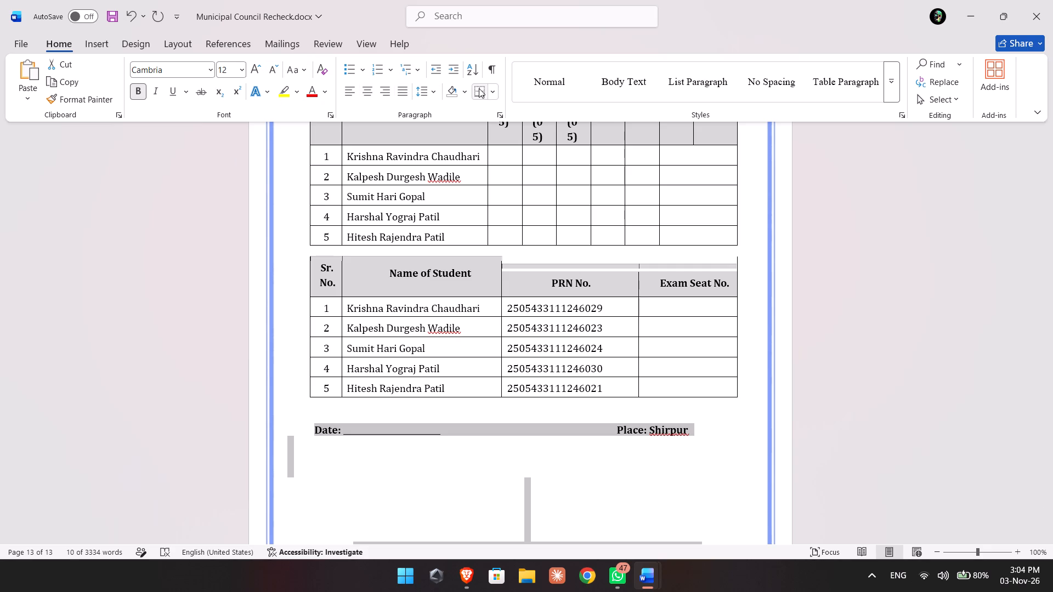
pyautogui.click(427, 92)
pyautogui.click(432, 125)
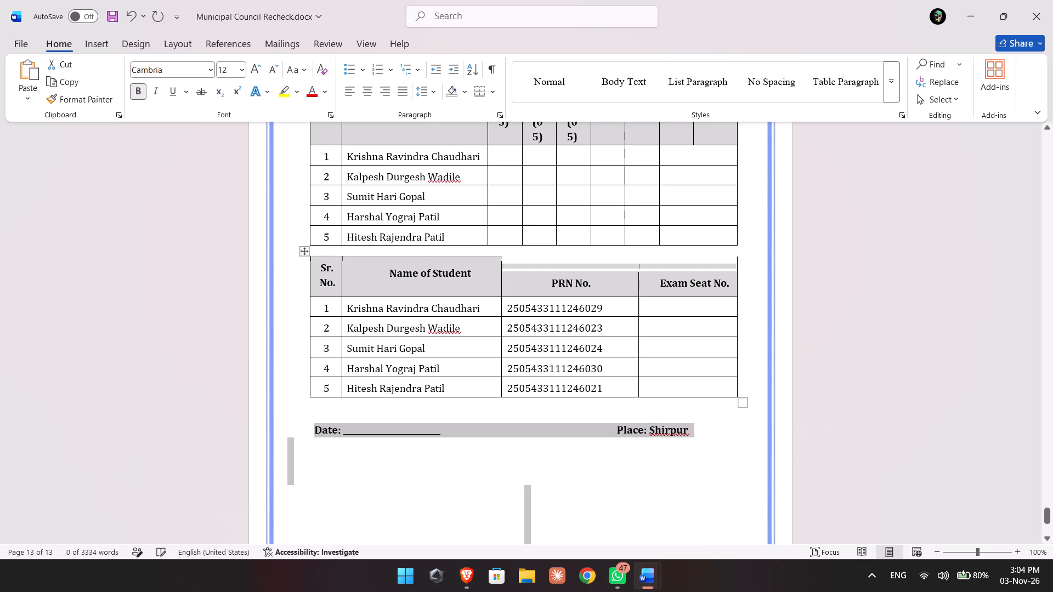
# Move the Seal of Institute oval up so it sits just above the last page's bottom border, centred below the signature line.
pyautogui.scroll(-1, 468, 269)
pyautogui.click(491, 430)
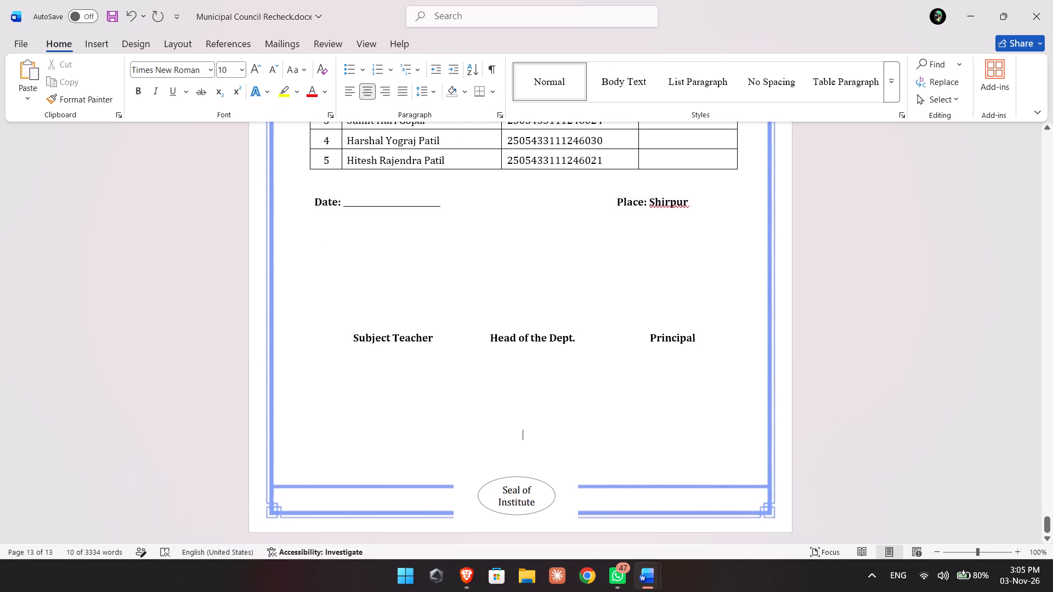
pyautogui.moveTo(507, 502); pyautogui.dragTo(508, 440)
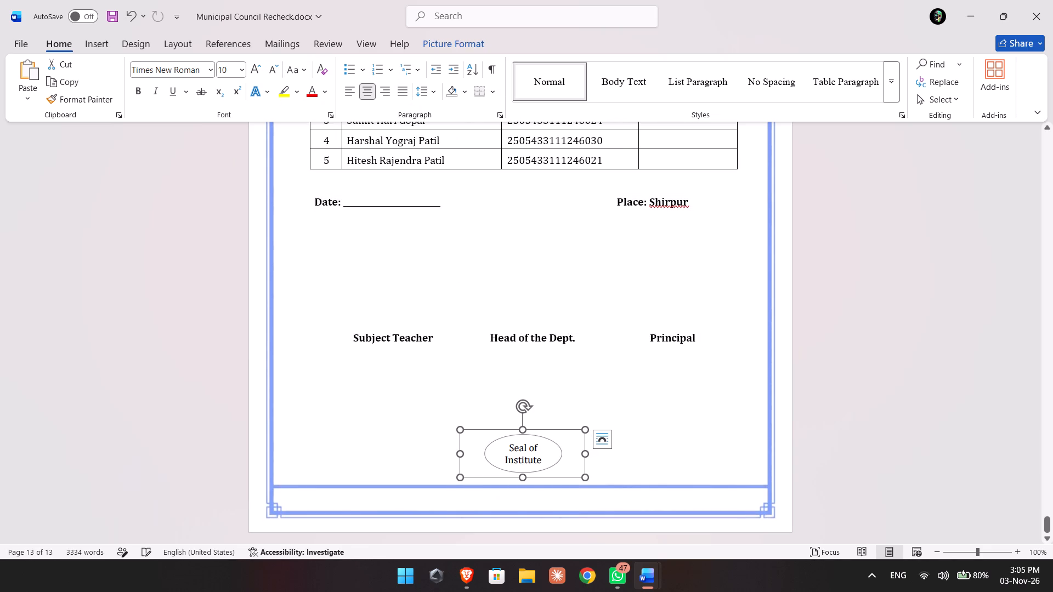
pyautogui.scroll(-3, 545, 390)
# Save a copy of the report to the Desktop as Municipal Recheck.docx.
pyautogui.click(26, 43)
pyautogui.click(49, 236)
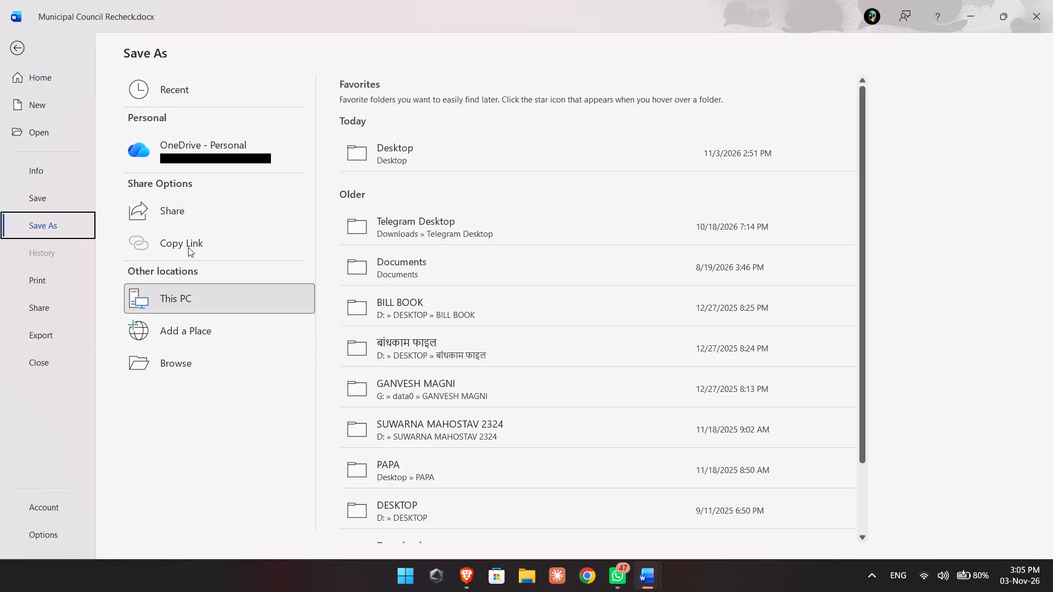
pyautogui.click(390, 154)
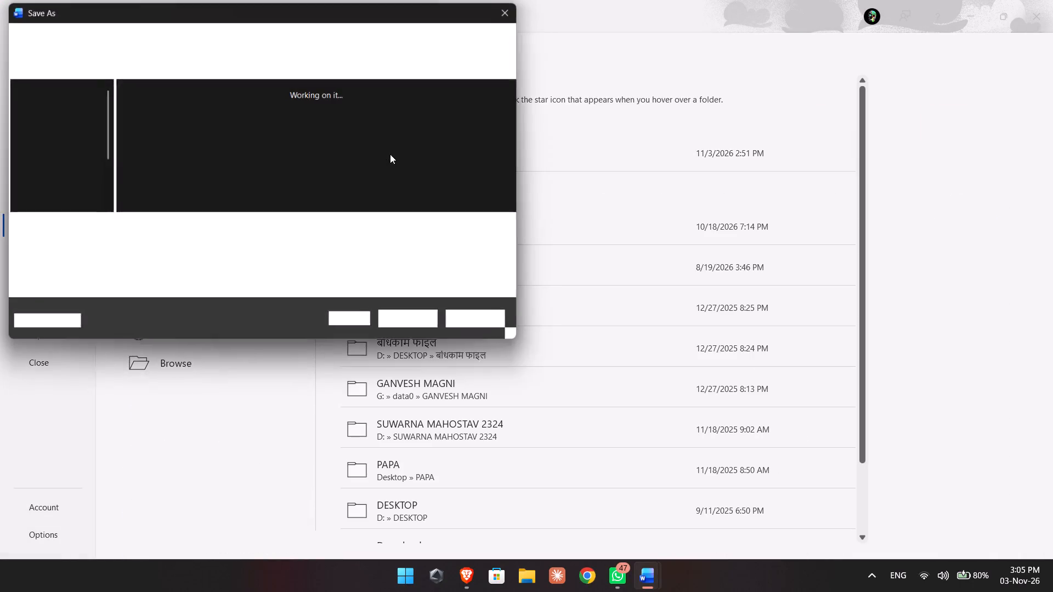
pyautogui.scroll(2, 55, 129)
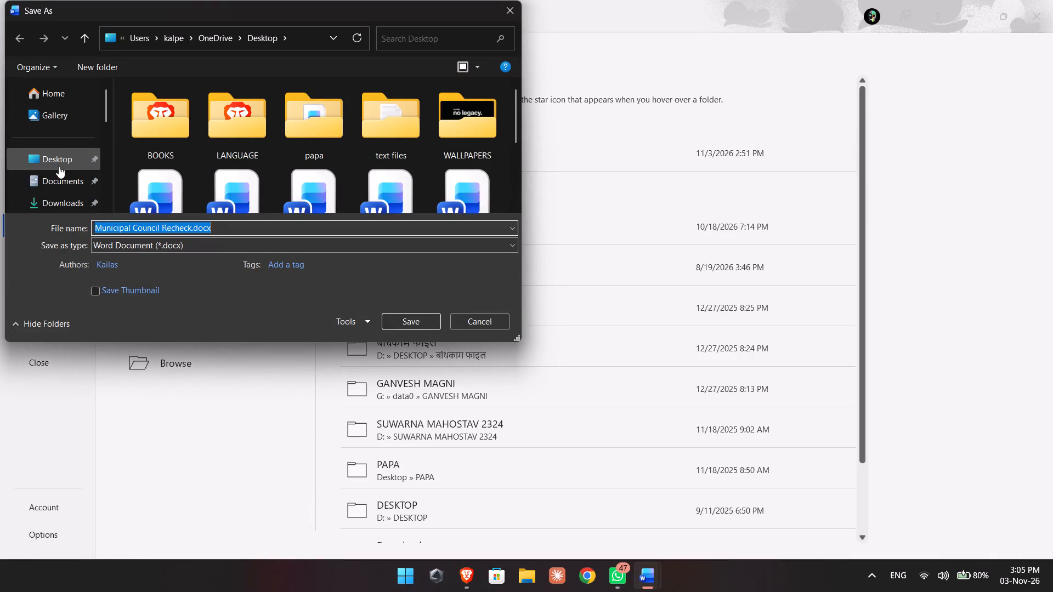
pyautogui.click(59, 163)
pyautogui.click(194, 227)
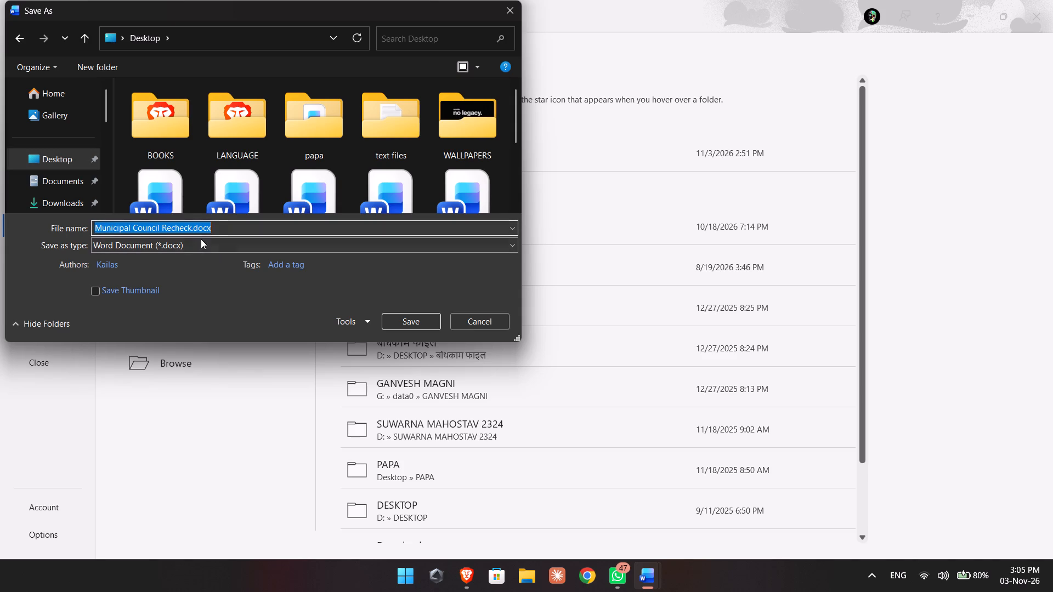
pyautogui.click(201, 239)
pyautogui.click(216, 225)
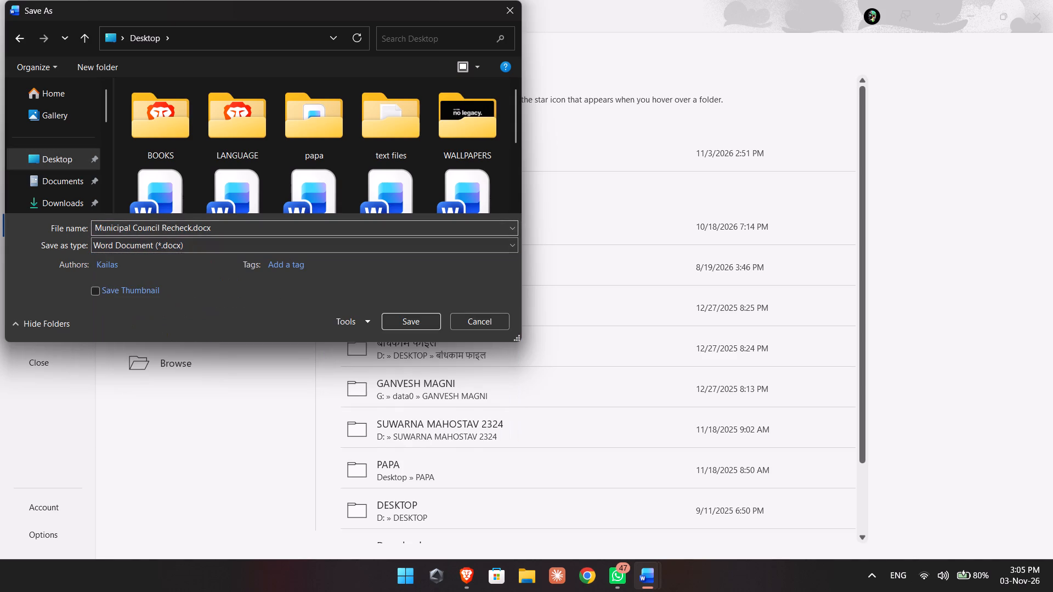
pyautogui.click(193, 229)
pyautogui.click(191, 231)
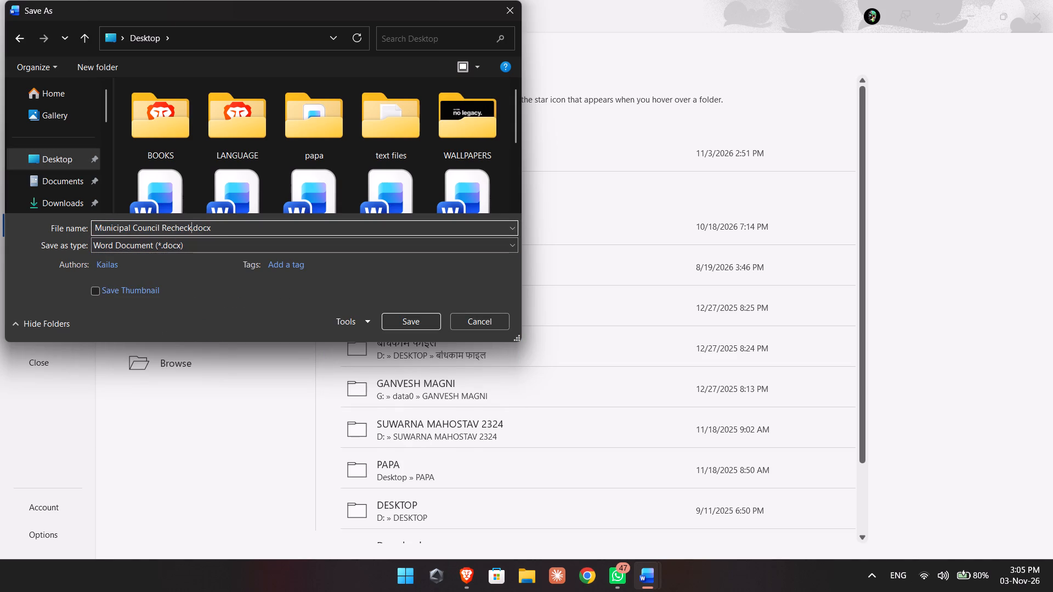
pyautogui.click(160, 230)
pyautogui.press('BackSpace')
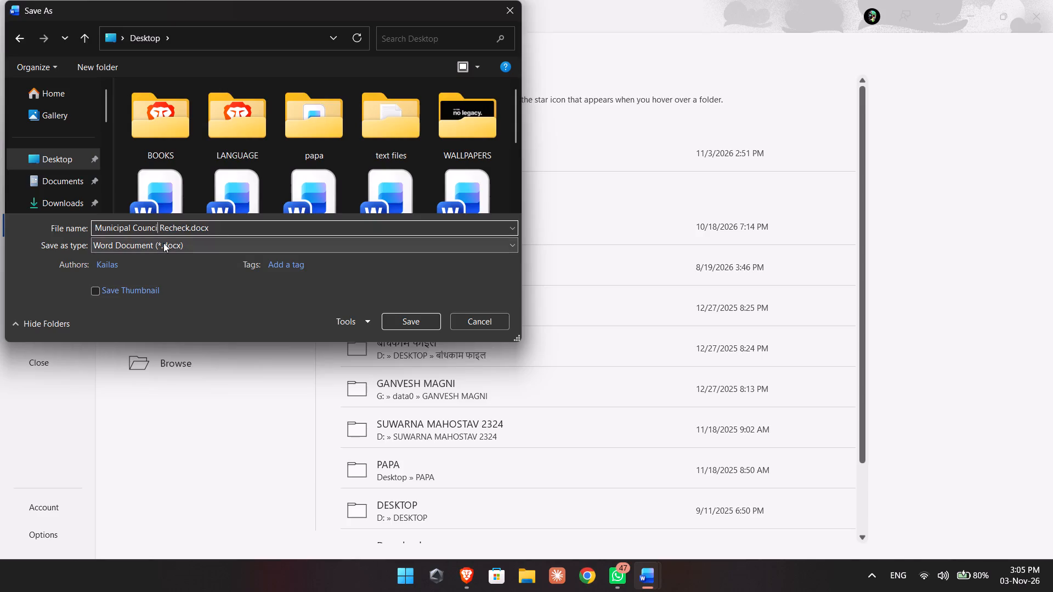
pyautogui.press('BackSpace')
pyautogui.press('BackSpace')
pyautogui.press('BackSpace')
pyautogui.press('BackSpace')
pyautogui.press('BackSpace')
pyautogui.press('BackSpace')
pyautogui.press('BackSpace')
pyautogui.click(393, 321)
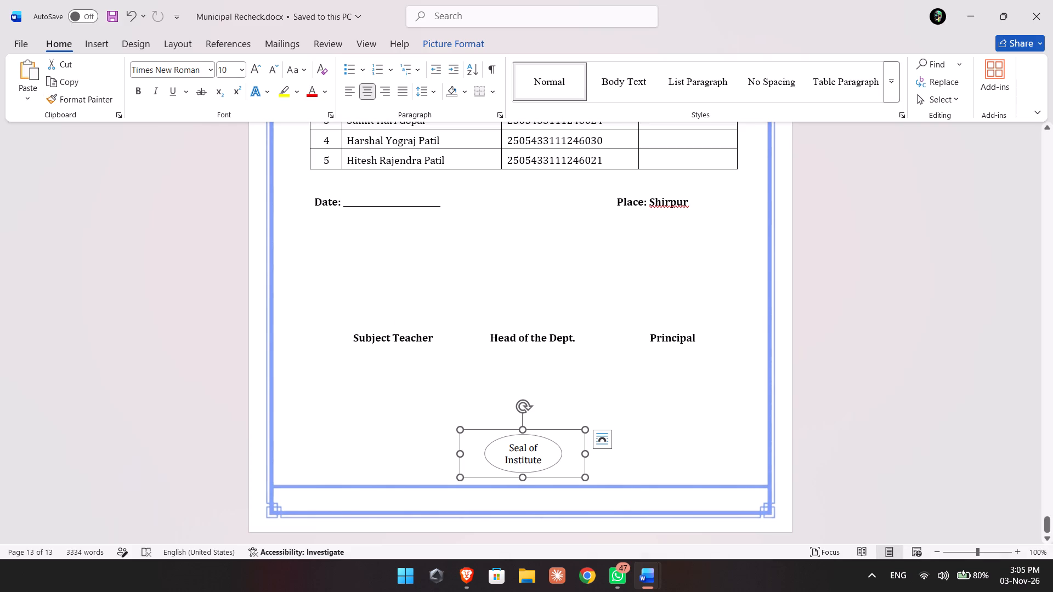
# Export the report to the Desktop as the PDF Municipal Recheck.pdf, with standard optimization and opening after publishing.
pyautogui.click(29, 47)
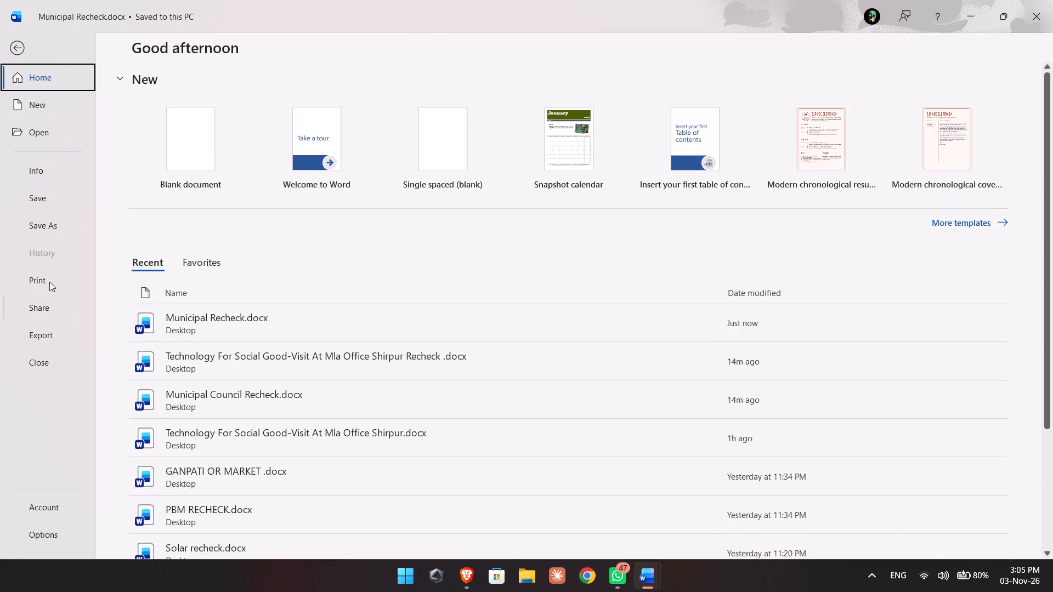
pyautogui.click(38, 337)
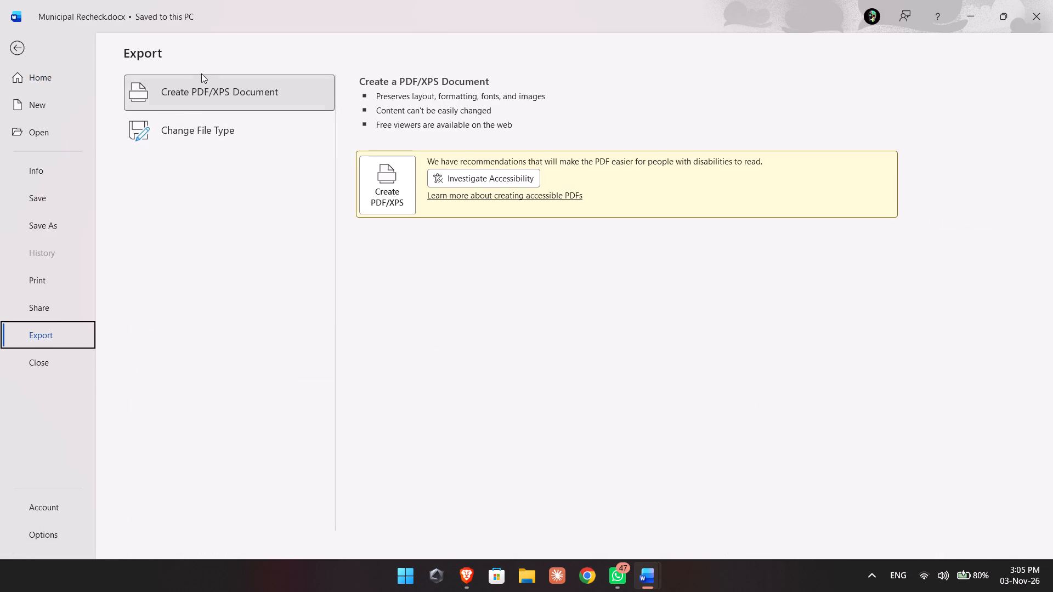
pyautogui.doubleClick(201, 99)
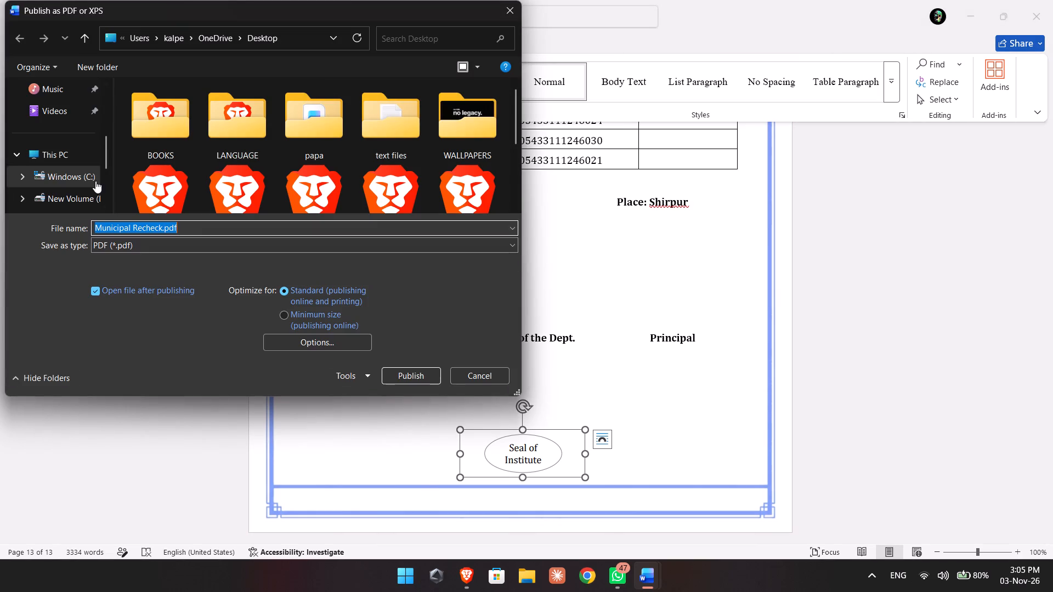
pyautogui.scroll(1, 56, 126)
pyautogui.click(63, 163)
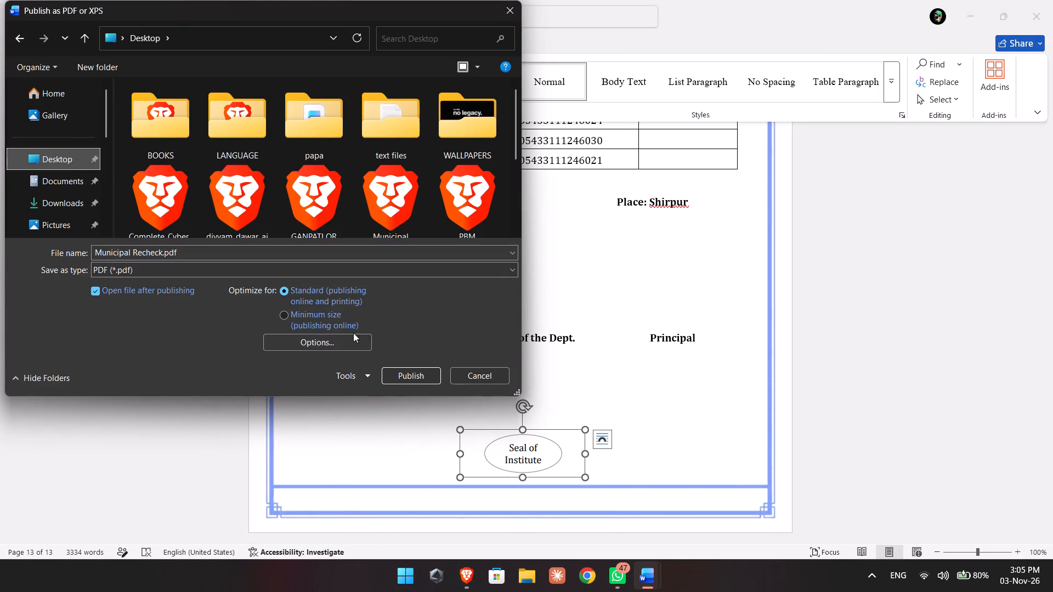
pyautogui.click(399, 370)
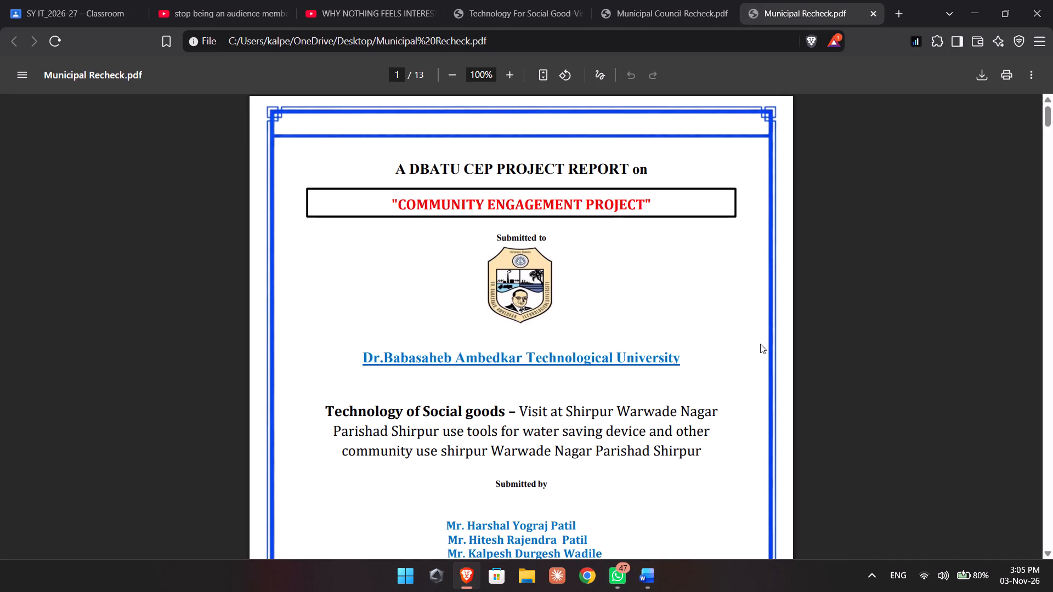
# Switch to the MLA Office Shirpur Recheck report and examine the tables on its EVALUATION page.
pyautogui.click(983, 12)
pyautogui.click(983, 9)
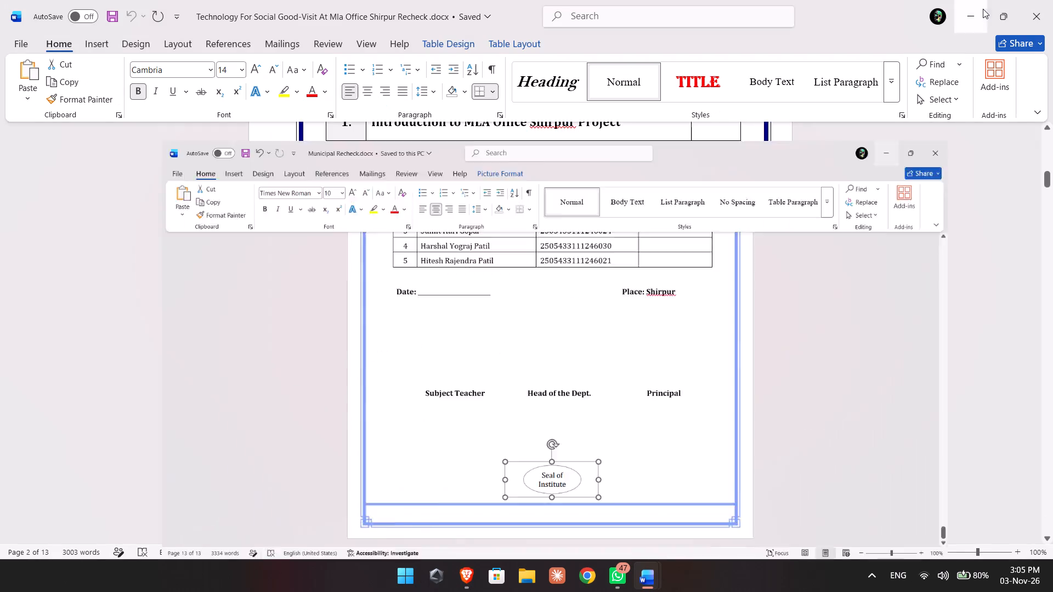
pyautogui.scroll(-20, 657, 413)
pyautogui.scroll(-20, 657, 413)
pyautogui.scroll(-20, 657, 413)
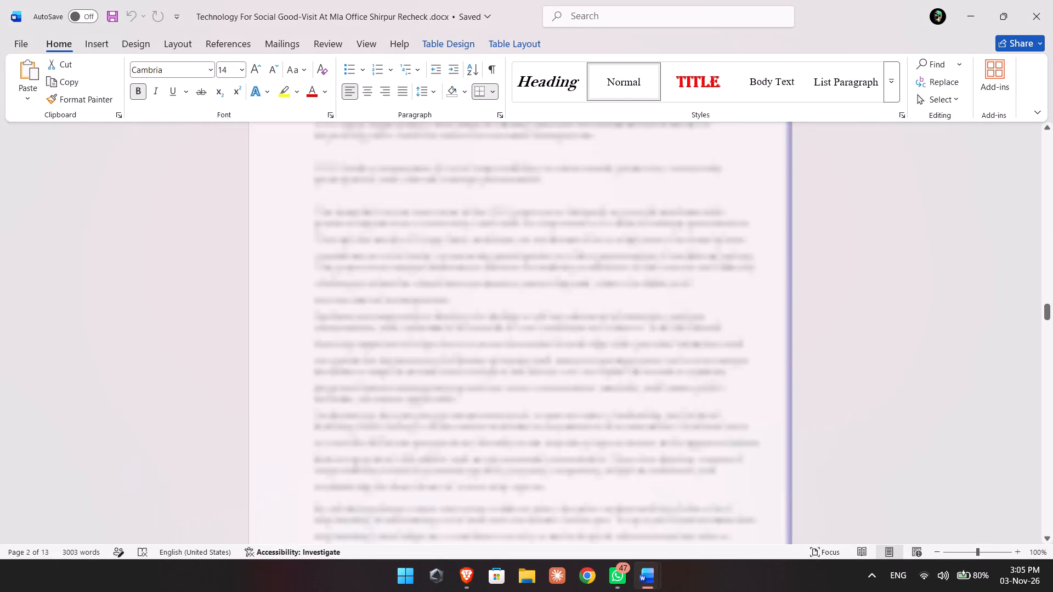
pyautogui.scroll(-20, 657, 413)
pyautogui.scroll(-20, 657, 413)
pyautogui.scroll(-20, 657, 413)
pyautogui.scroll(3, 657, 413)
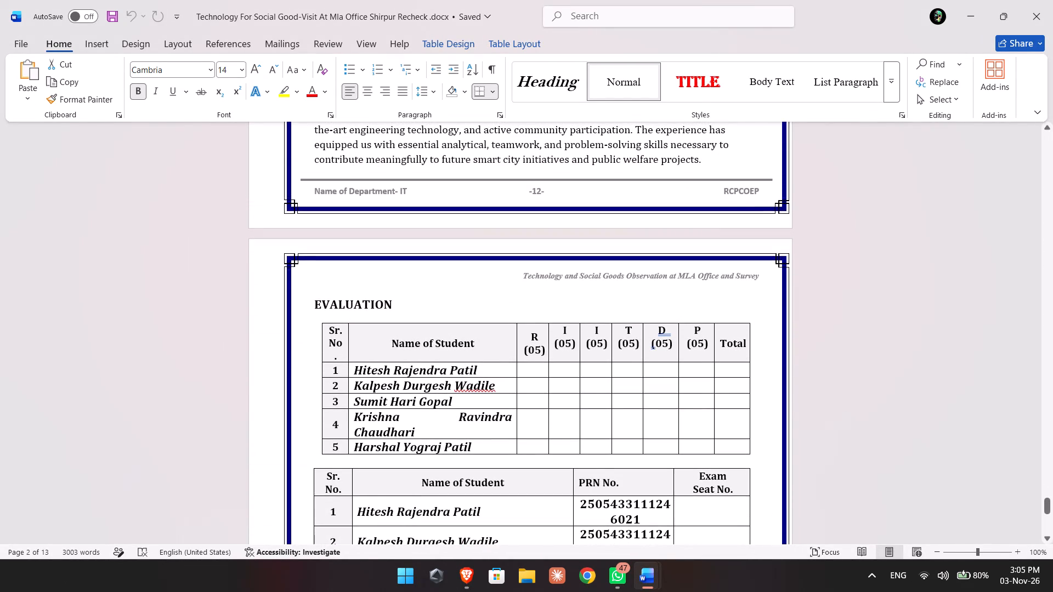
pyautogui.scroll(-1, 657, 413)
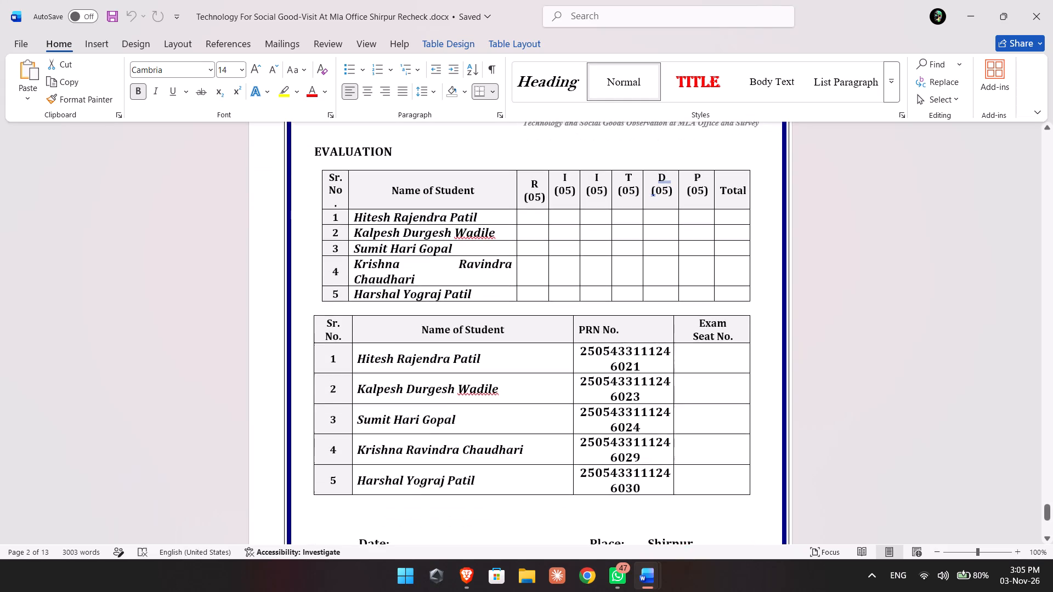
pyautogui.scroll(-1, 657, 413)
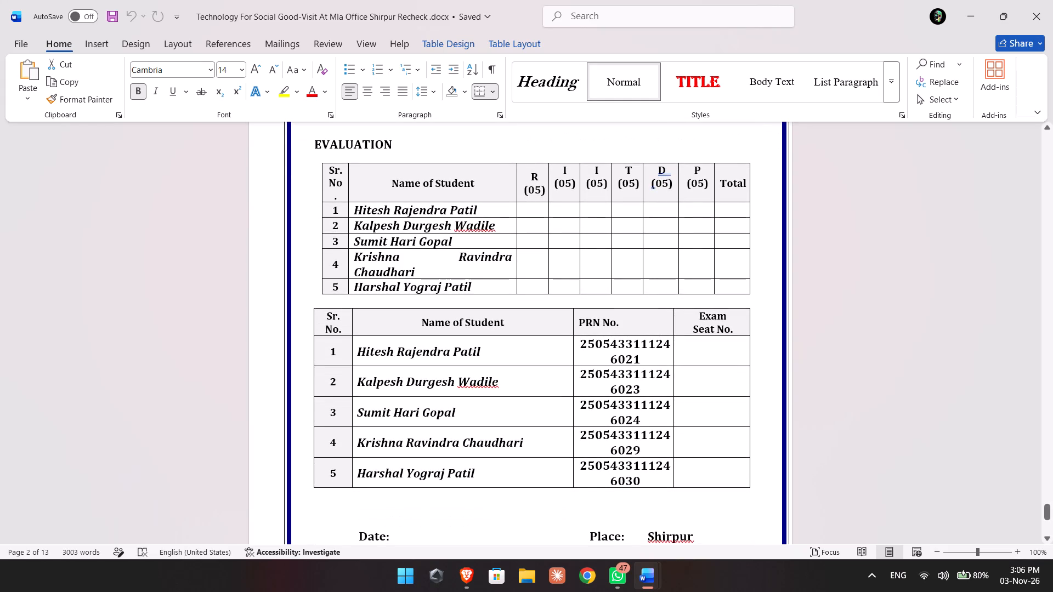
# Open the MLA Office Shirpur Recheck PDF from the Desktop and examine its last pages, including the EVALUATION tables and sign-off area.
pyautogui.click(972, 5)
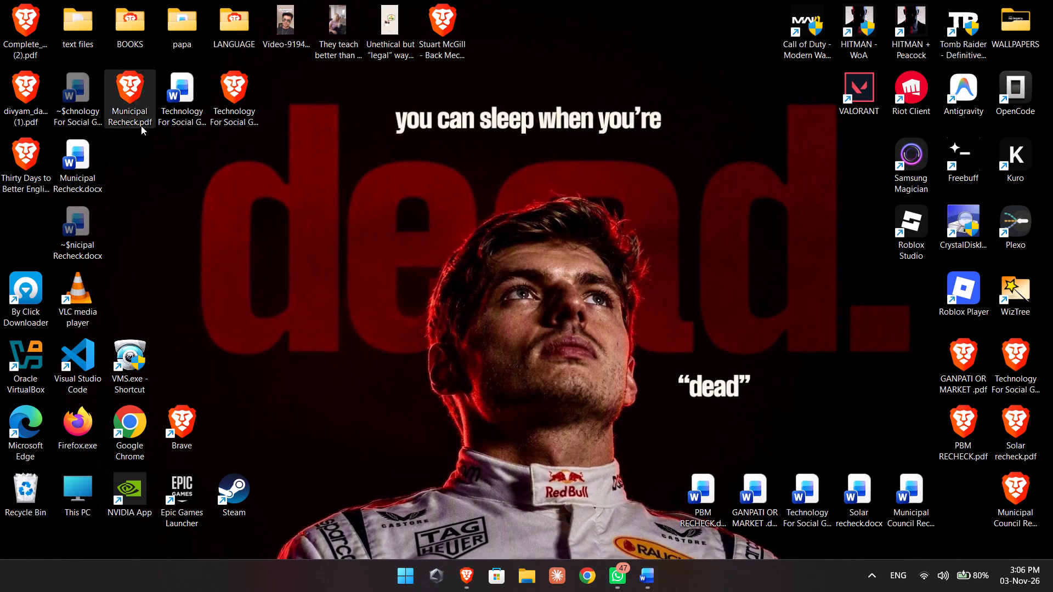
pyautogui.doubleClick(231, 92)
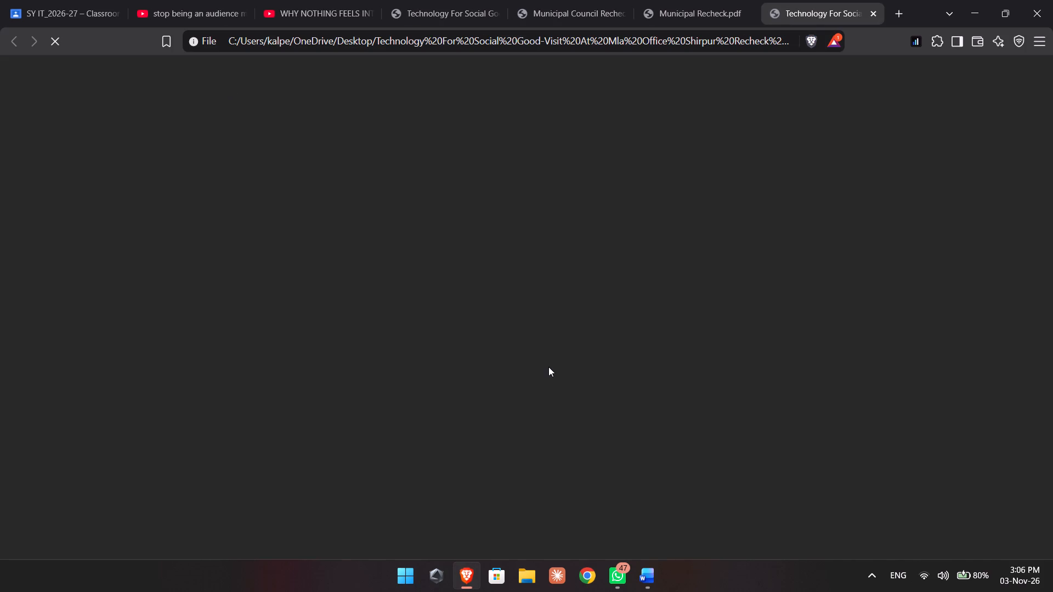
pyautogui.scroll(-6, 548, 367)
pyautogui.scroll(-20, 548, 367)
pyautogui.scroll(-2, 548, 367)
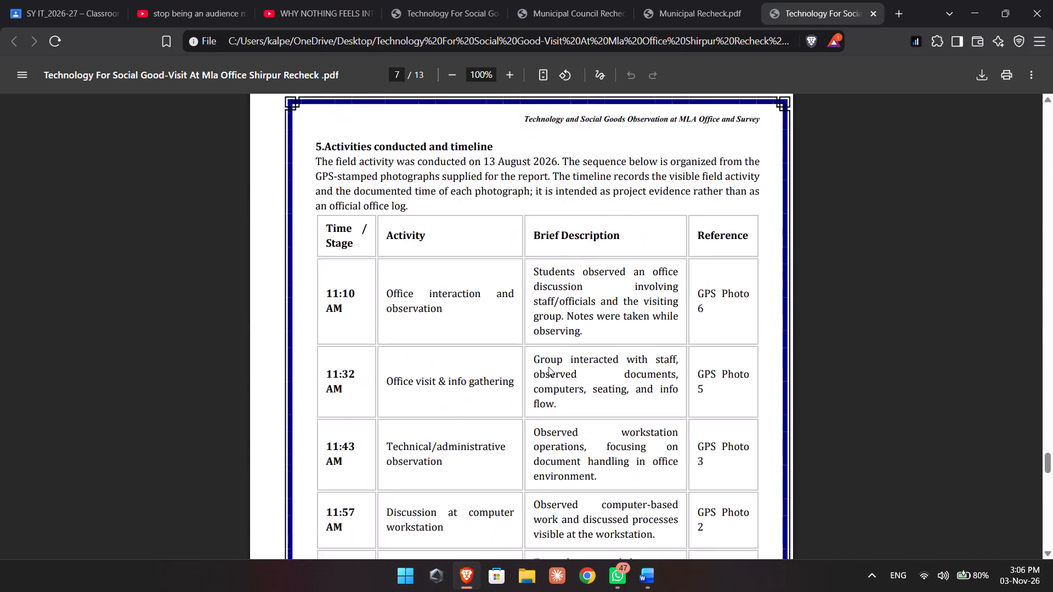
pyautogui.scroll(-9, 548, 367)
pyautogui.scroll(3, 548, 367)
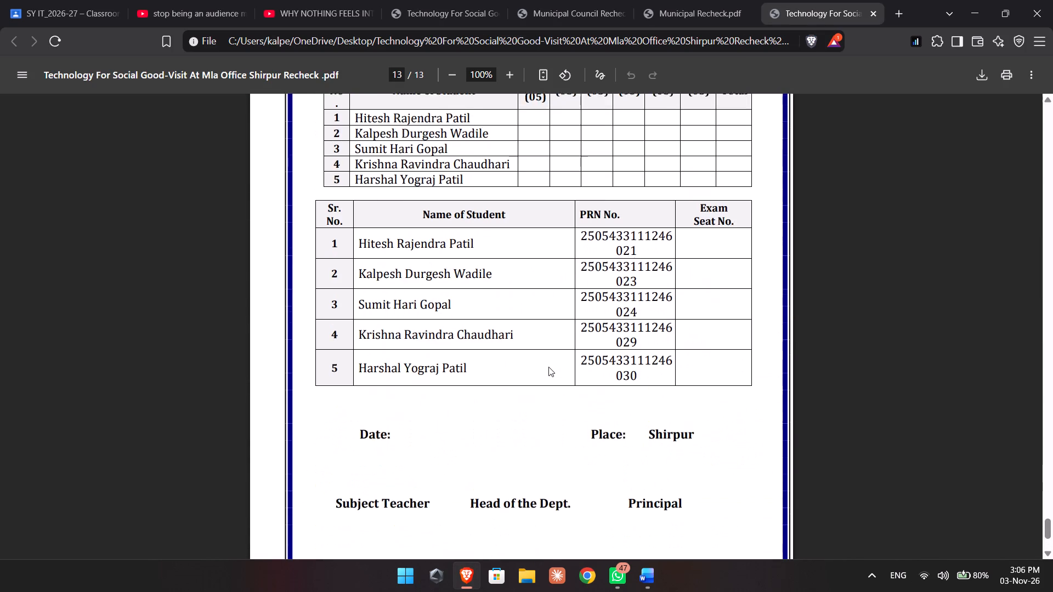
pyautogui.scroll(5, 548, 367)
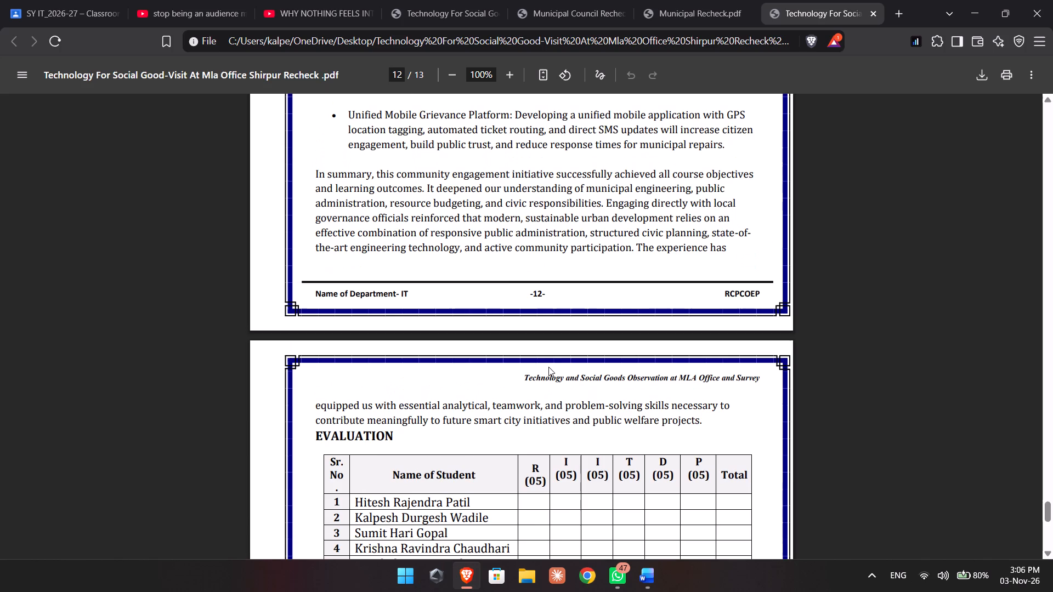
# Close the newly opened MLA Office PDF, Municipal Recheck.pdf and Municipal Council Recheck.pdf in the browser, and return to the Desktop.
pyautogui.hotkey('ctrl', 'w')
pyautogui.hotkey('ctrl', 'w')
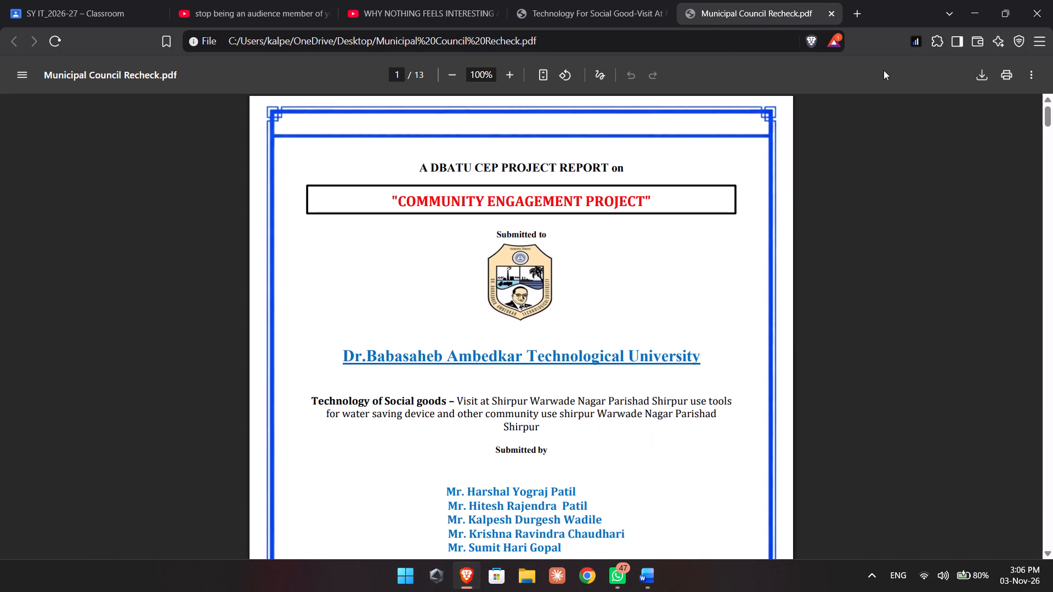
pyautogui.hotkey('ctrl', 'w')
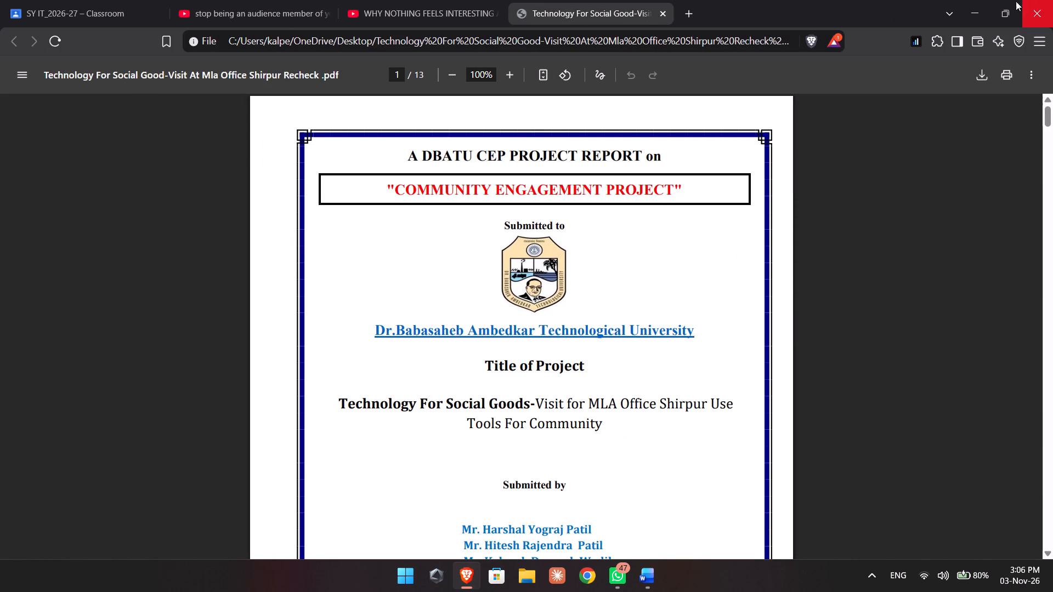
pyautogui.click(970, 7)
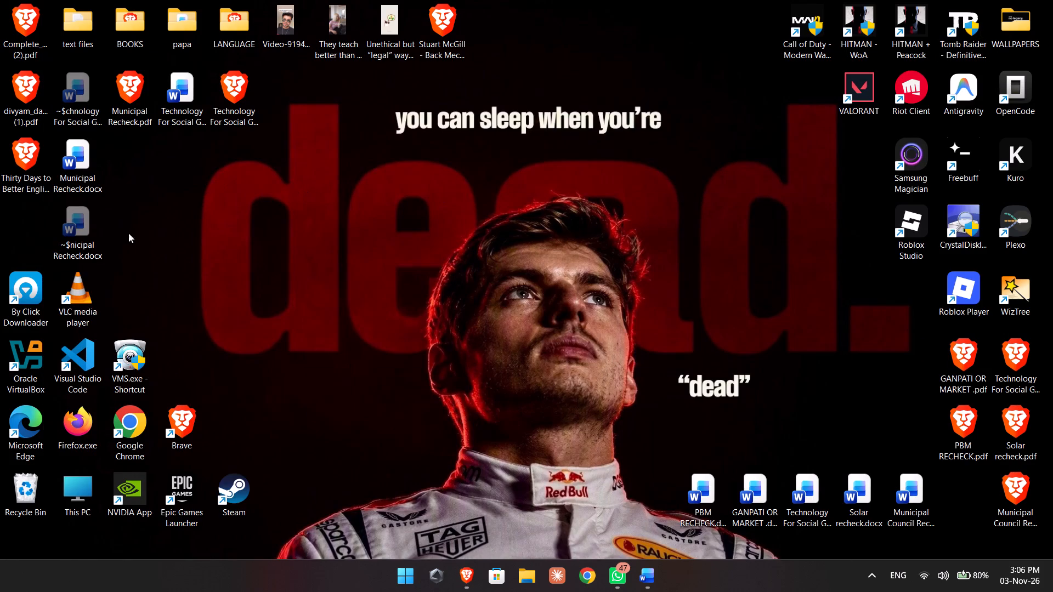
# Move the Municipal Recheck.docx icon on the Desktop to the spot directly below Municipal Recheck.pdf.
pyautogui.click(138, 237)
pyautogui.moveTo(76, 174); pyautogui.dragTo(121, 166)
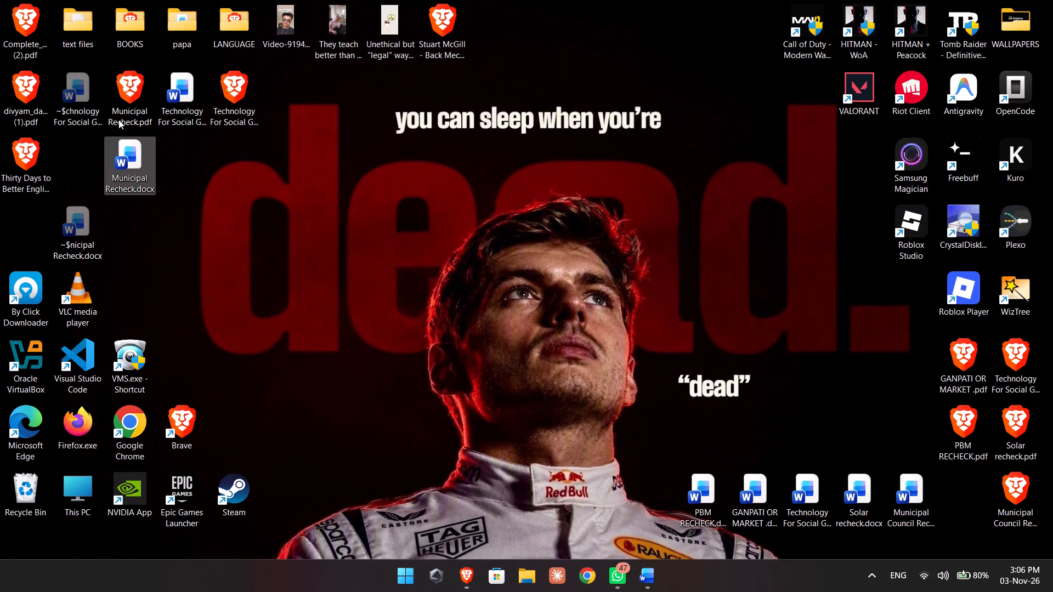
# Select Municipal Recheck.pdf and Municipal Recheck.docx together on the Desktop.
pyautogui.moveTo(100, 60); pyautogui.dragTo(140, 168)
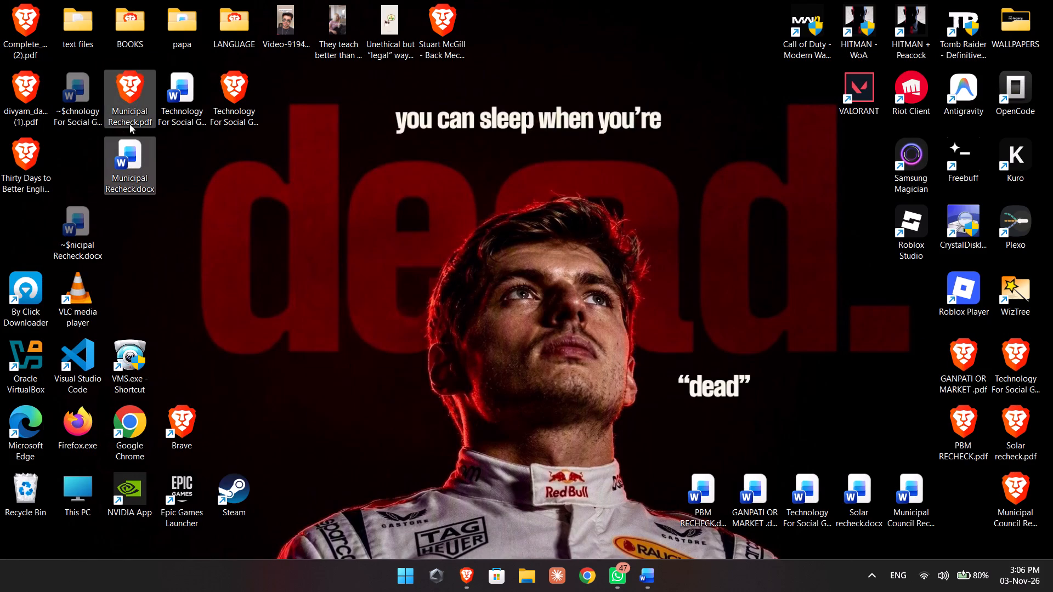
pyautogui.click(129, 103)
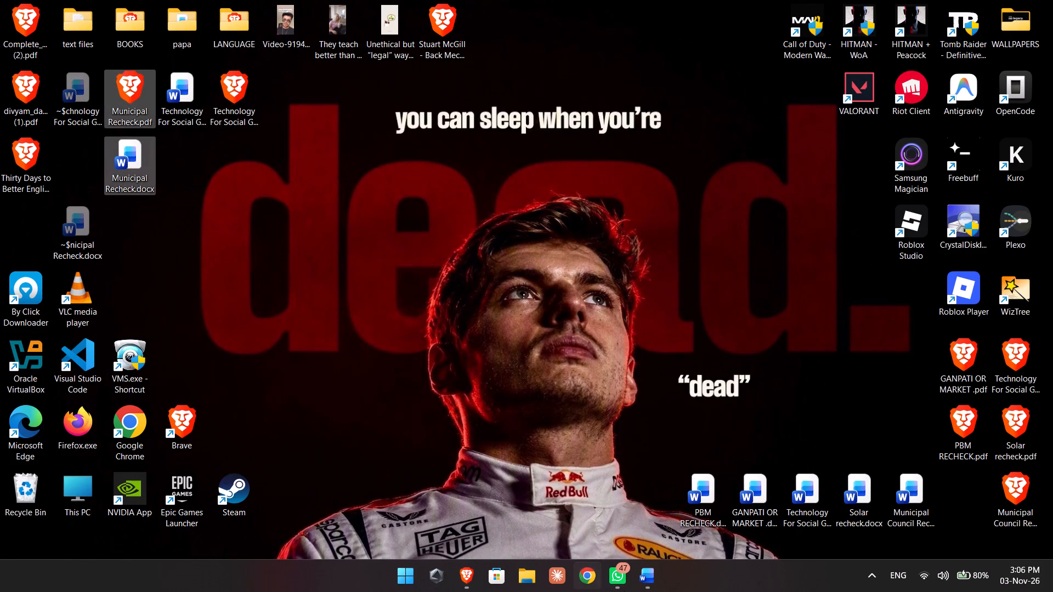